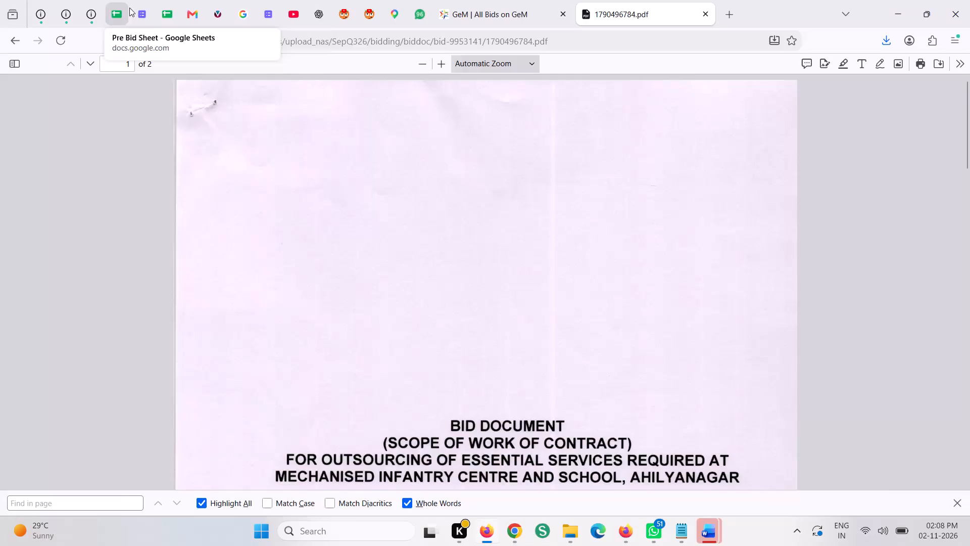
# Copy the Drive link of folder GEM2026B8224521 and paste it into the Other Comment cell of row 812 in Daily Tender Sheet 2026.
pyautogui.click(162, 12)
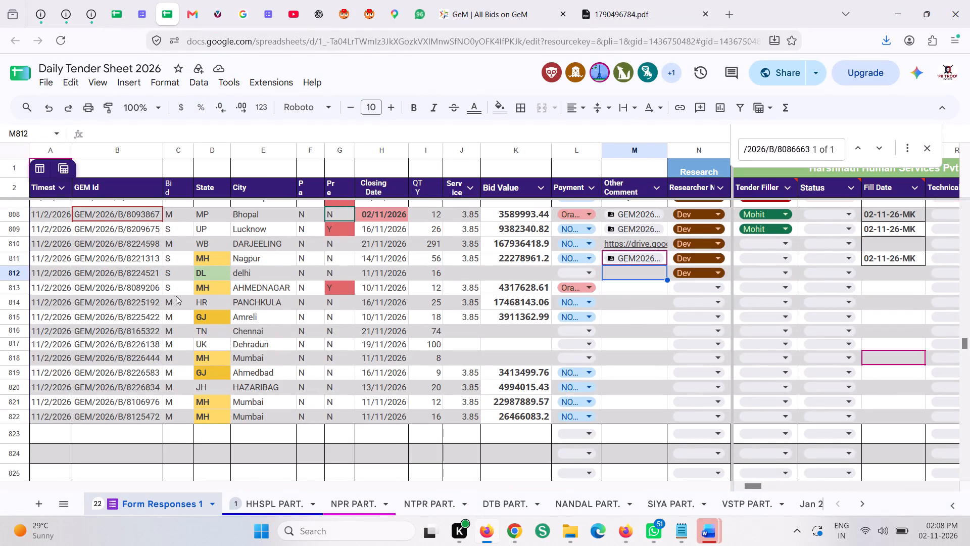
pyautogui.click(580, 532)
pyautogui.scroll(3, 280, 242)
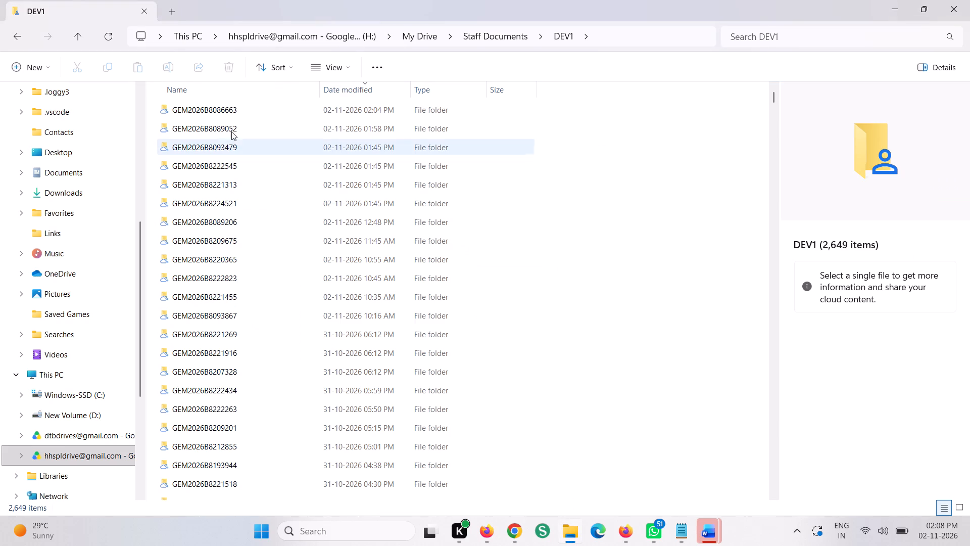
pyautogui.scroll(5, 231, 131)
pyautogui.click(230, 203)
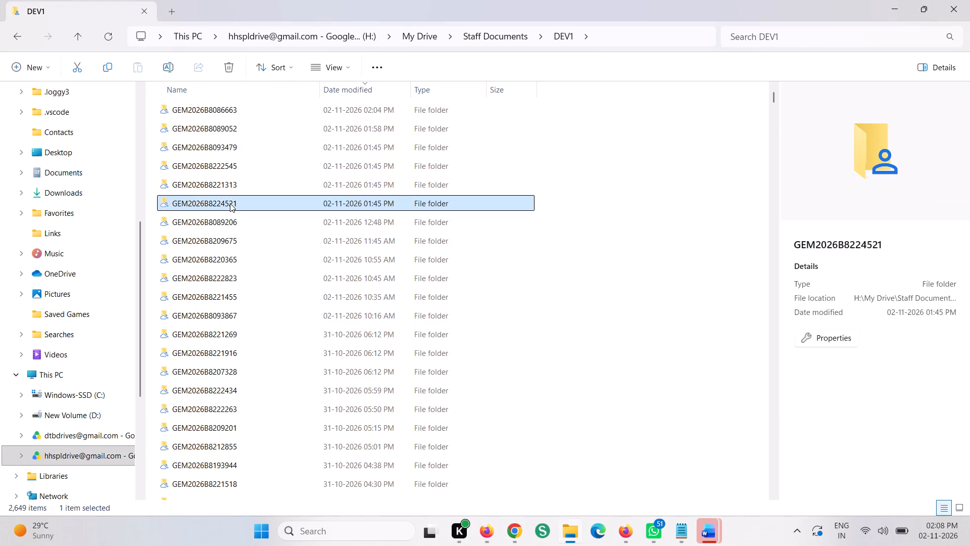
pyautogui.rightClick(230, 203)
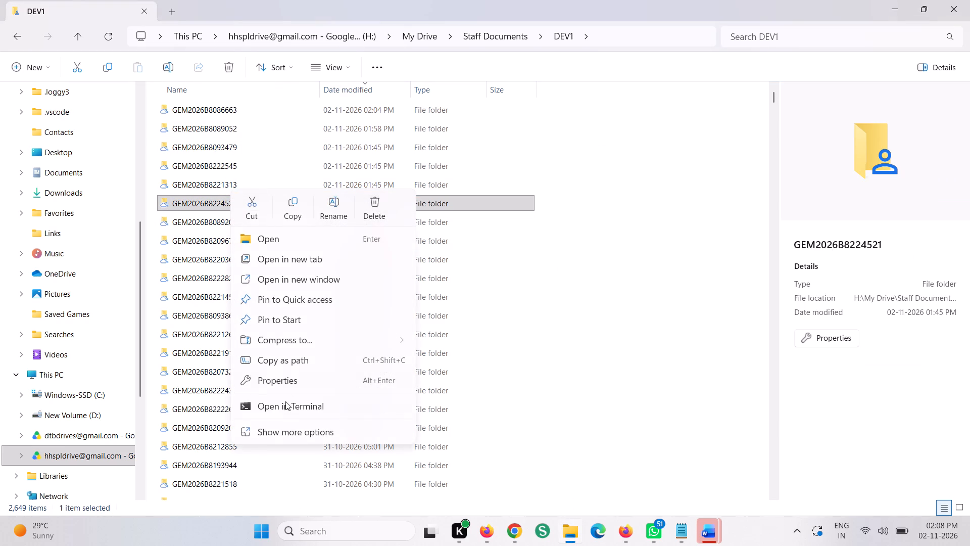
pyautogui.click(262, 433)
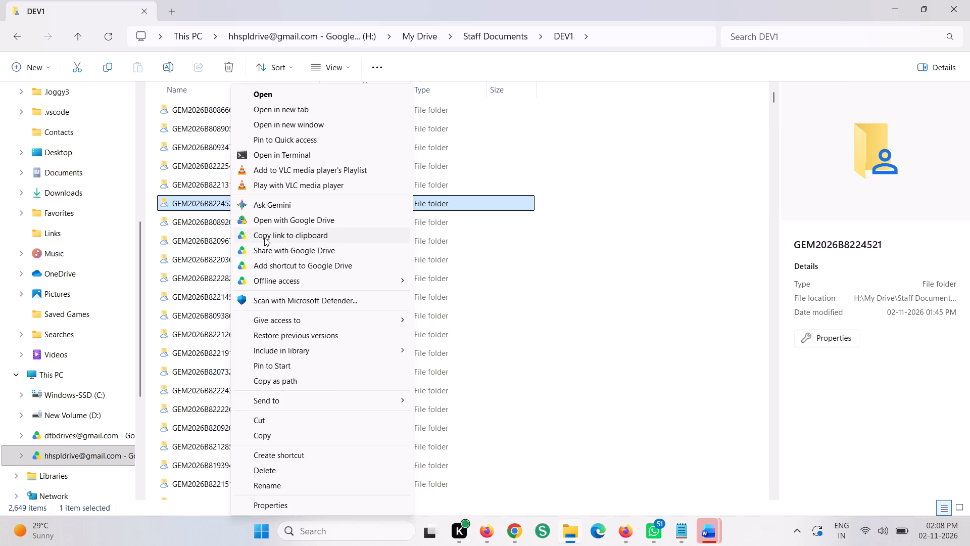
pyautogui.click(264, 238)
pyautogui.click(486, 532)
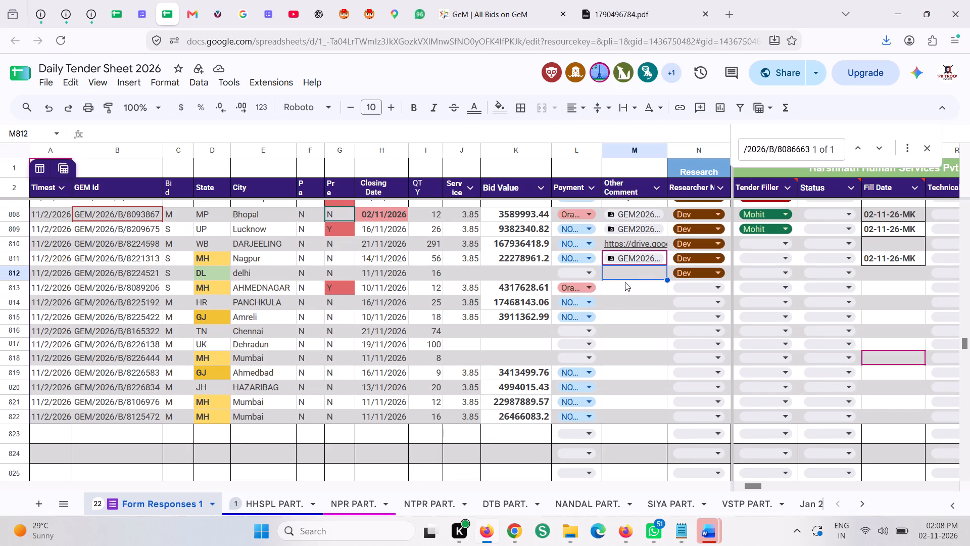
pyautogui.doubleClick(624, 272)
pyautogui.hotkey('ctrl', 'v')
pyautogui.press('Tab')
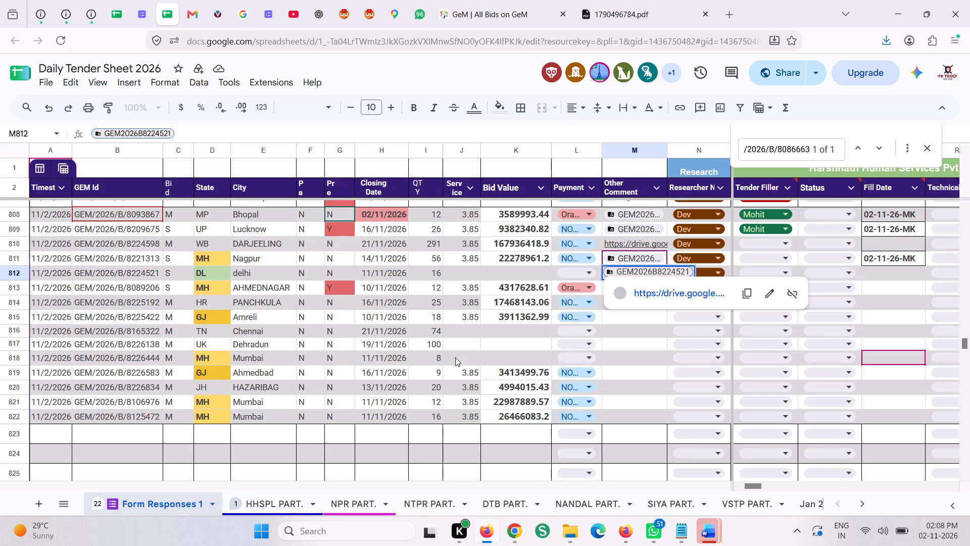
# Open the linked folder from row 812 in Drive, check REQUIRED DOCUMENTS.pdf, and return to the tender sheet.
pyautogui.click(420, 333)
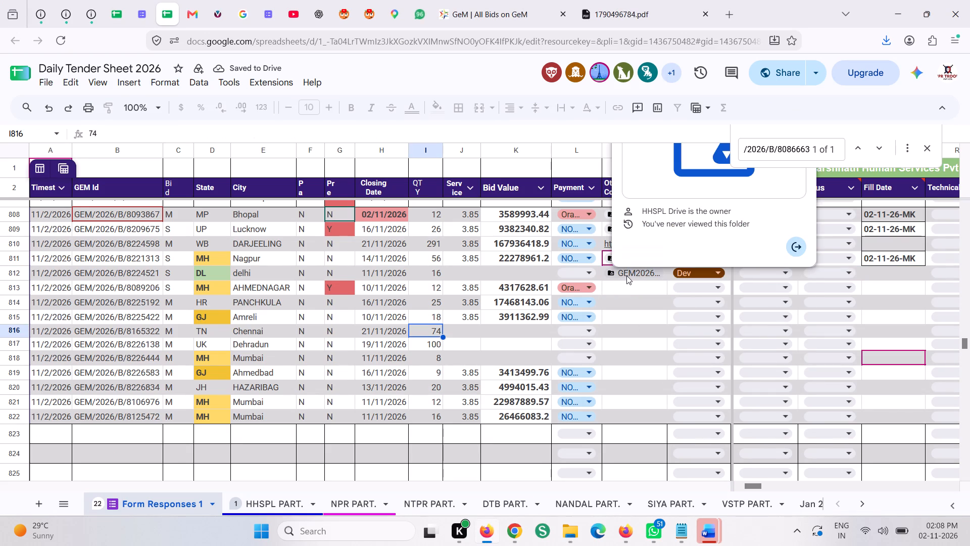
pyautogui.click(665, 202)
pyautogui.click(607, 329)
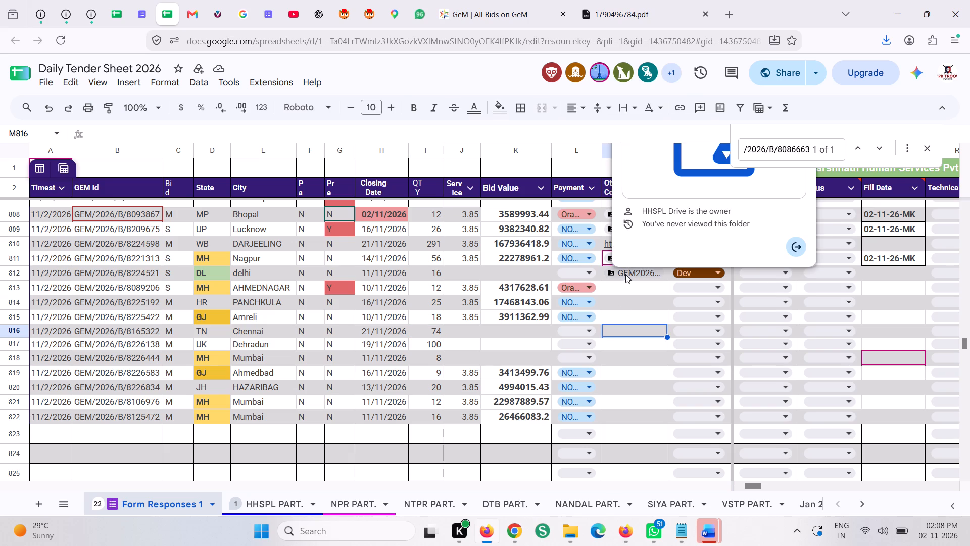
pyautogui.click(675, 193)
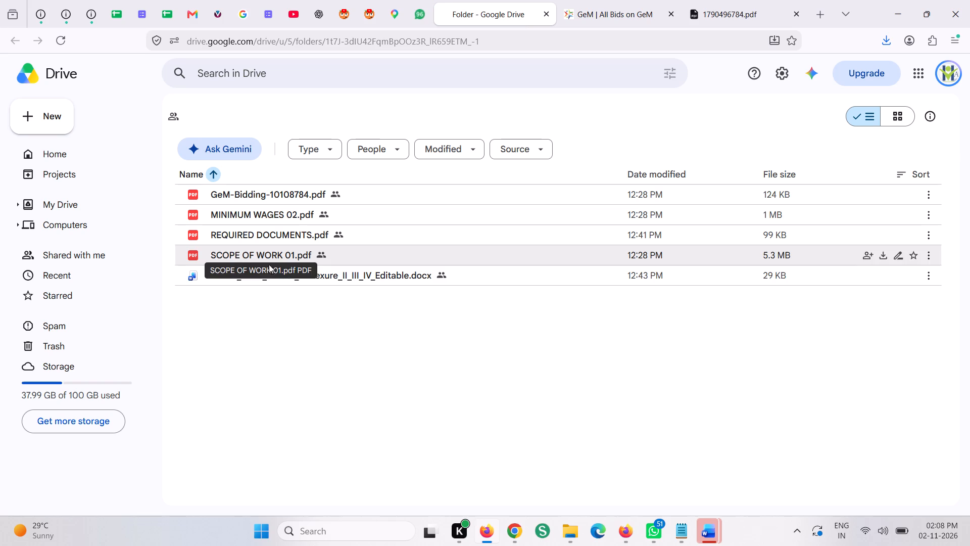
pyautogui.doubleClick(230, 237)
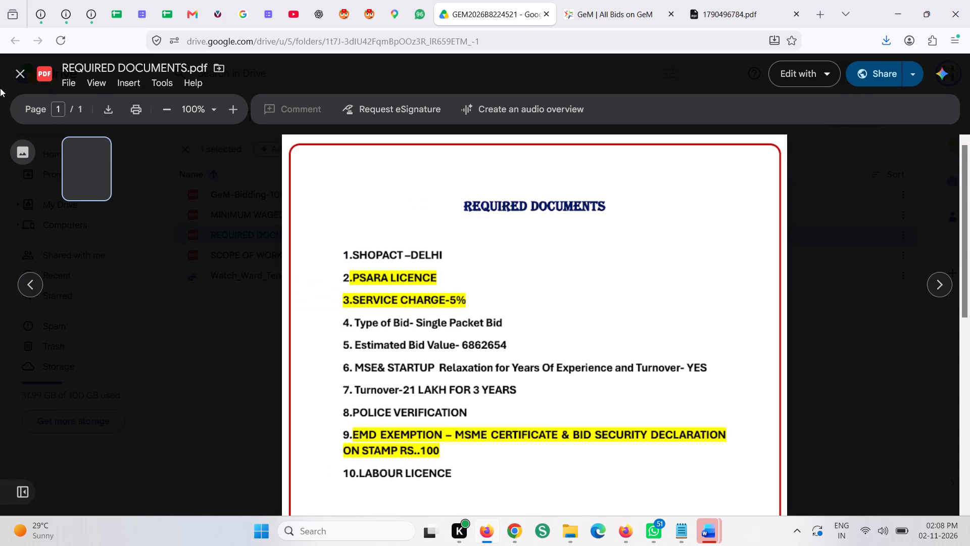
pyautogui.click(15, 72)
pyautogui.click(521, 0)
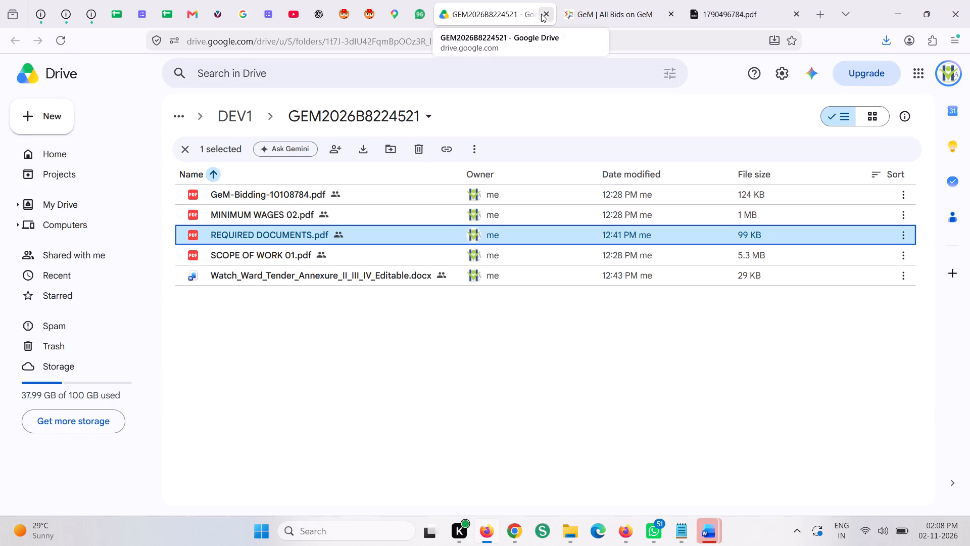
pyautogui.click(541, 14)
# Assign Dev as the researcher for bid GEM/2026/B/8089206 in row 813.
pyautogui.click(676, 286)
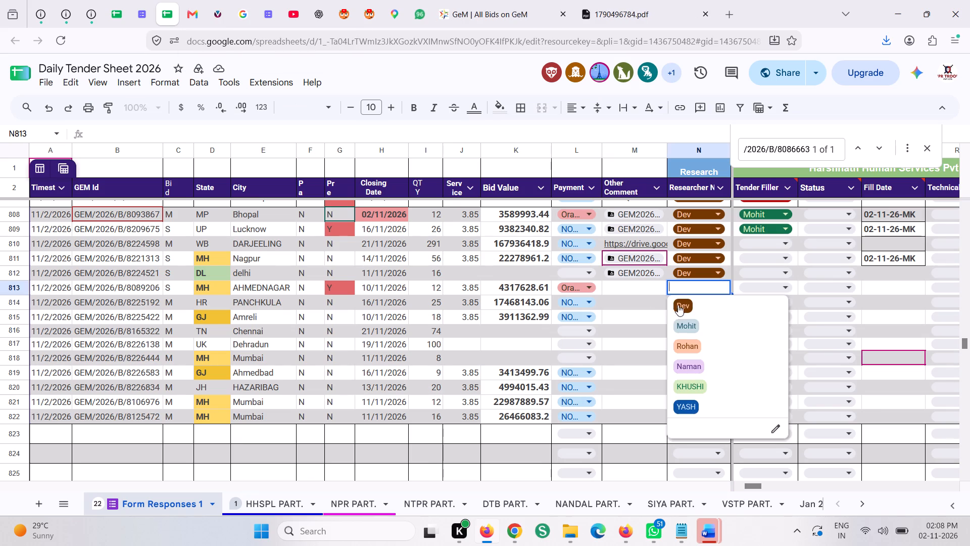
pyautogui.click(680, 307)
pyautogui.click(646, 292)
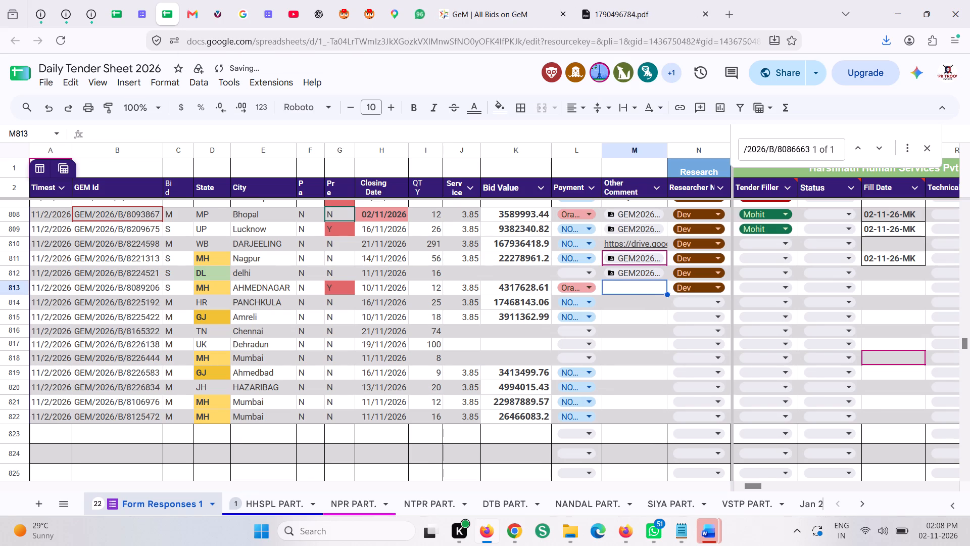
# Check the GeM listing for bid 8089206 and view the files in its GEM2026B8089206 folder within DEV1.
pyautogui.click(681, 0)
pyautogui.scroll(8, 674, 113)
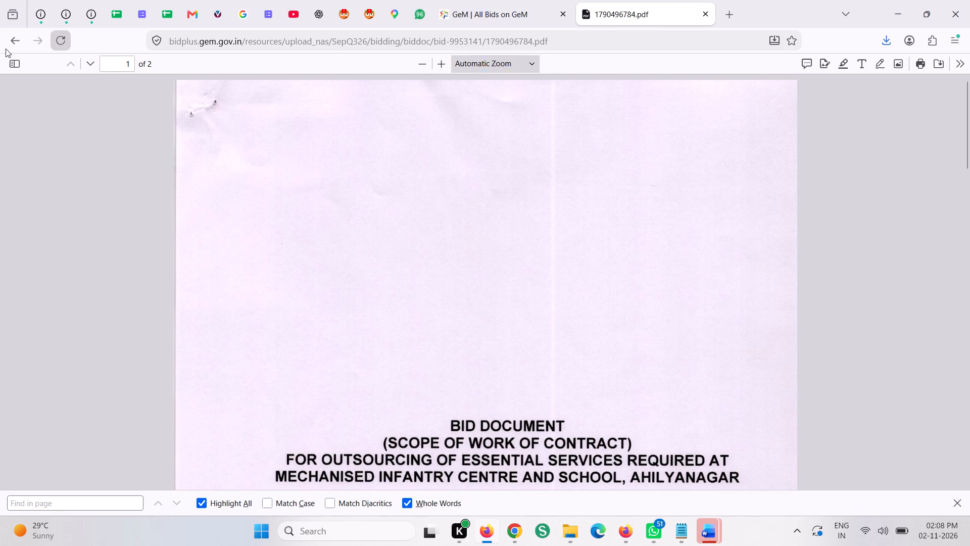
pyautogui.click(7, 43)
pyautogui.scroll(19, 499, 213)
pyautogui.click(503, 0)
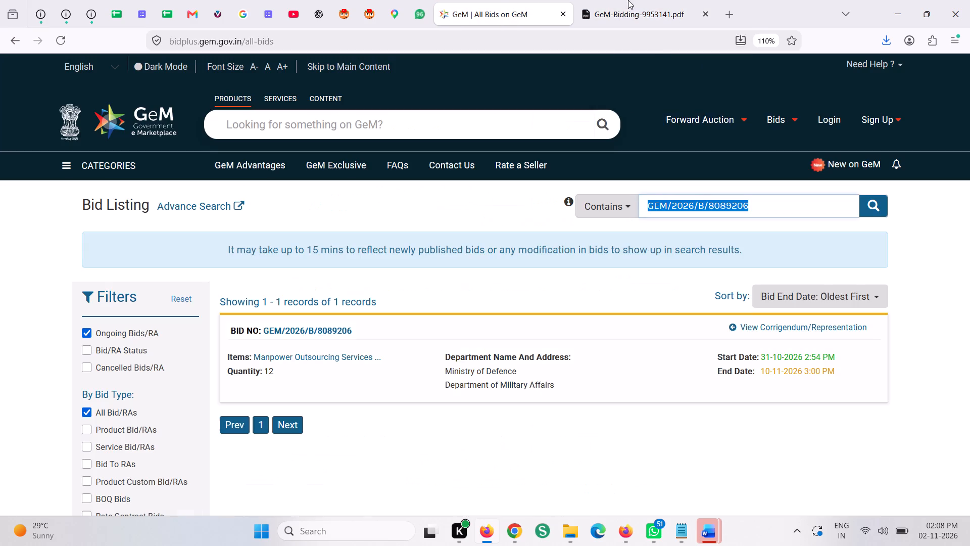
pyautogui.click(633, 0)
pyautogui.click(578, 536)
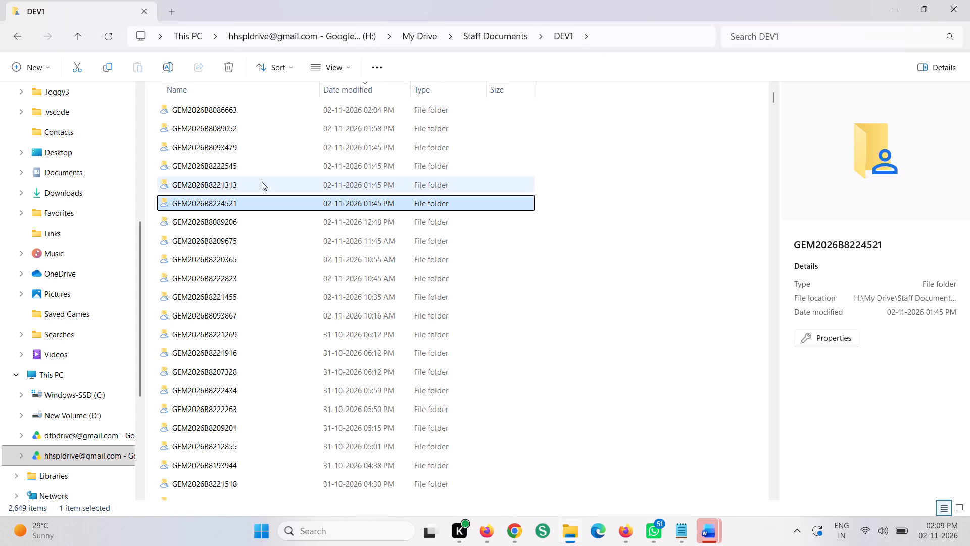
pyautogui.scroll(3, 262, 181)
pyautogui.doubleClick(226, 224)
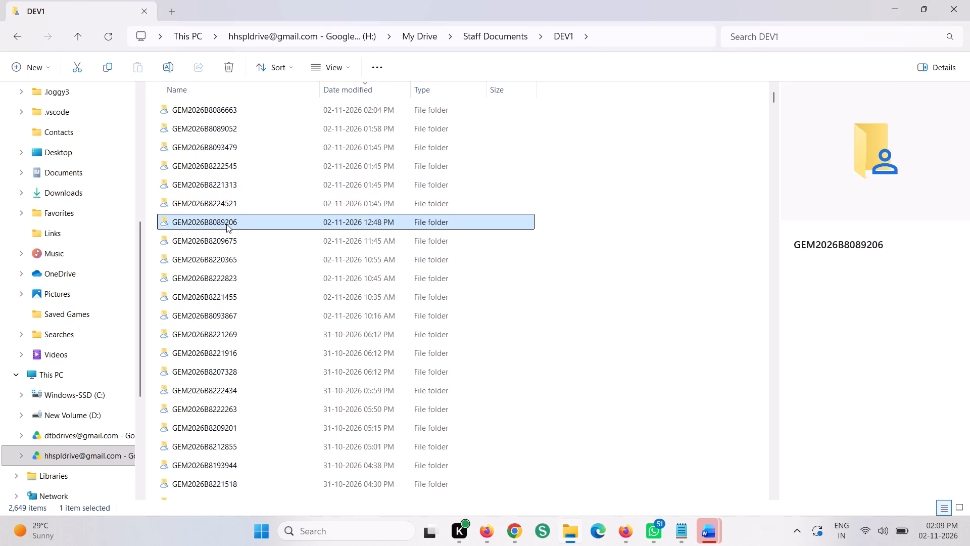
pyautogui.click(480, 322)
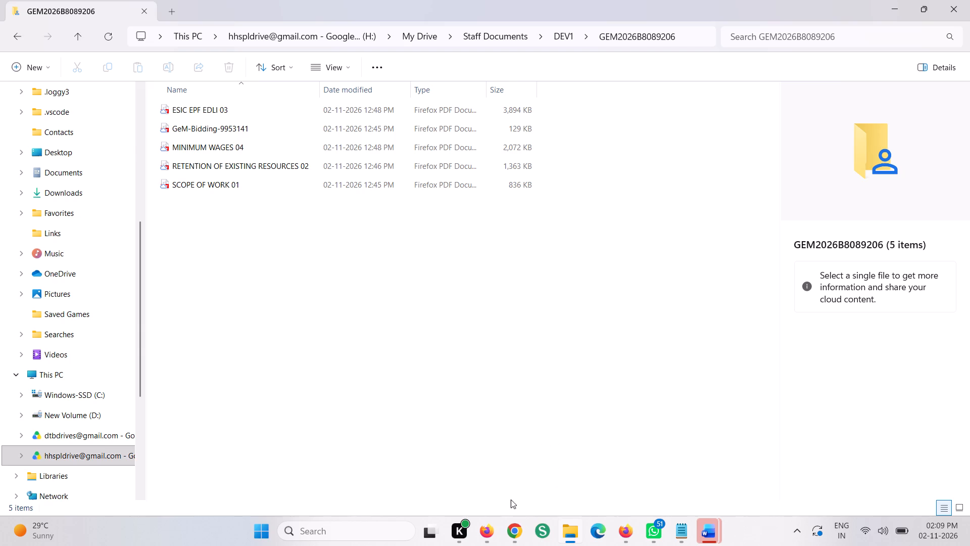
# Copy the AHMEDNAGAR location text from the consignee address table in GeM-Bidding-9953141.pdf.
pyautogui.click(495, 527)
pyautogui.scroll(-16, 570, 408)
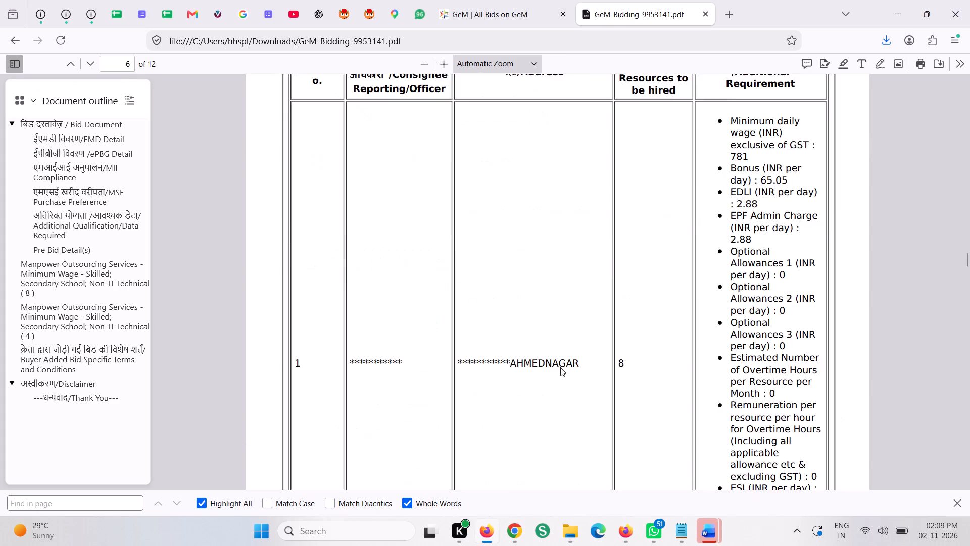
pyautogui.scroll(-4, 560, 367)
pyautogui.scroll(2, 514, 369)
pyautogui.scroll(1, 528, 302)
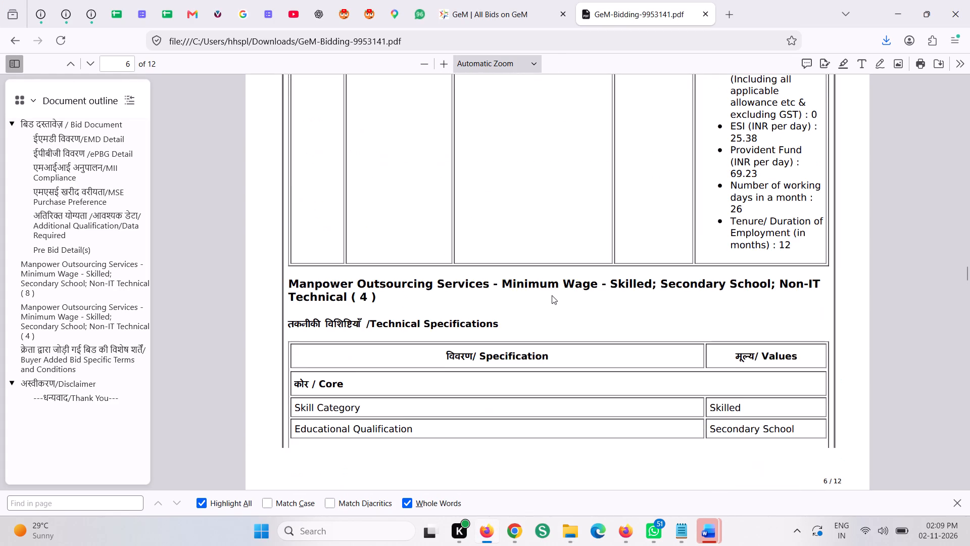
pyautogui.scroll(1, 552, 295)
pyautogui.doubleClick(520, 293)
pyautogui.hotkey('ctrl', 'c')
pyautogui.hotkey('ctrl', 'c')
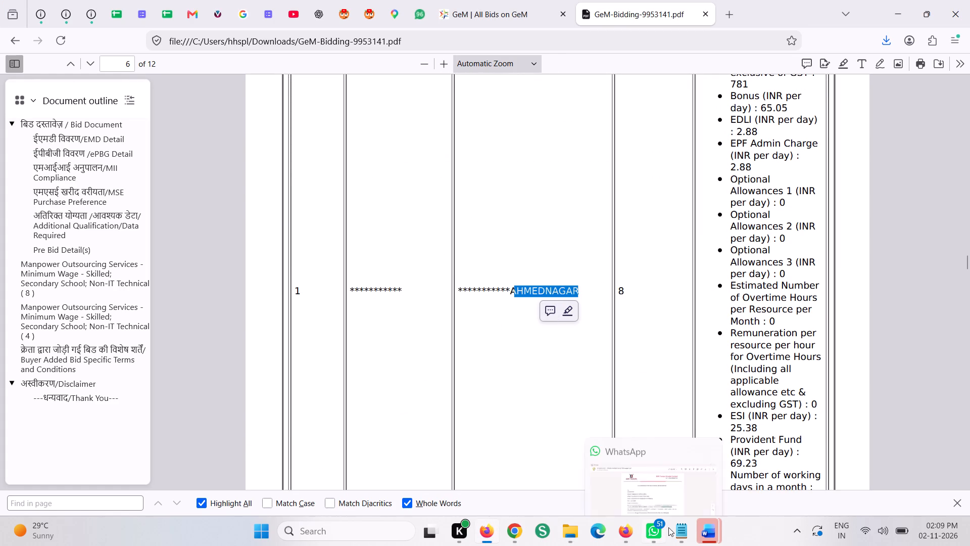
# Review the bid's linked scope of work, ESI/EPF/EDLI notification and minimum wages PDFs, plus the geographical presence requirement.
pyautogui.scroll(10, 638, 453)
pyautogui.scroll(1, 480, 312)
pyautogui.scroll(-2, 480, 312)
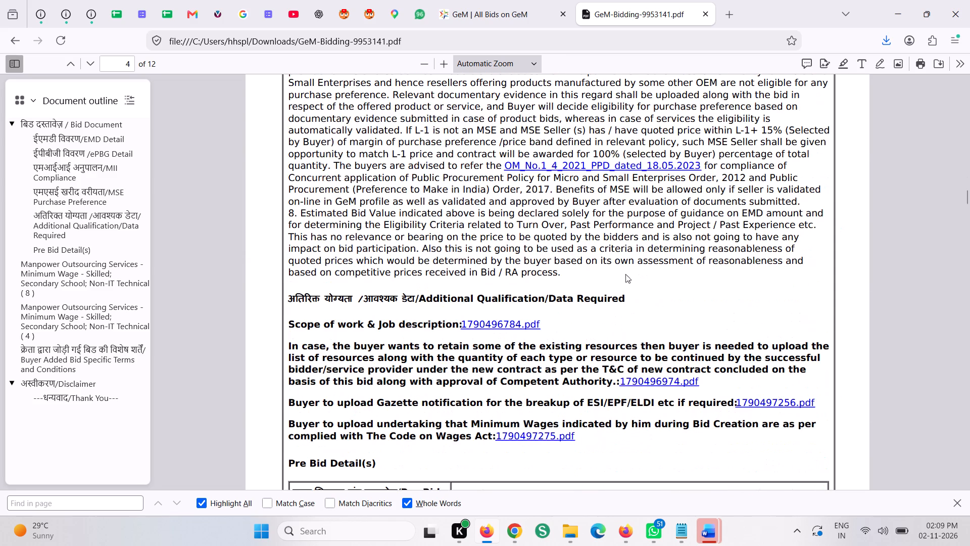
pyautogui.click(511, 325)
pyautogui.scroll(3, 528, 334)
pyautogui.scroll(8, 126, 40)
pyautogui.scroll(-16, 170, 113)
pyautogui.click(3, 38)
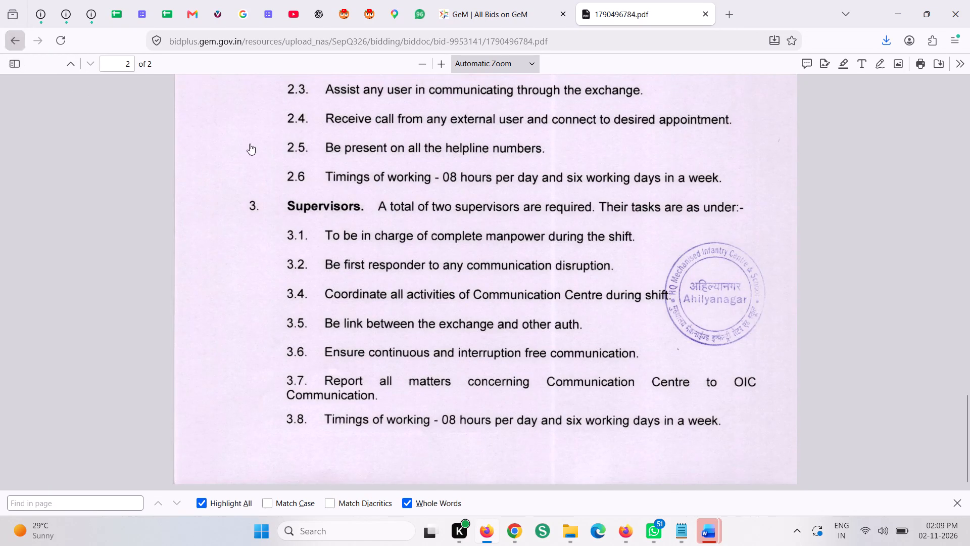
pyautogui.click(748, 394)
pyautogui.click(751, 401)
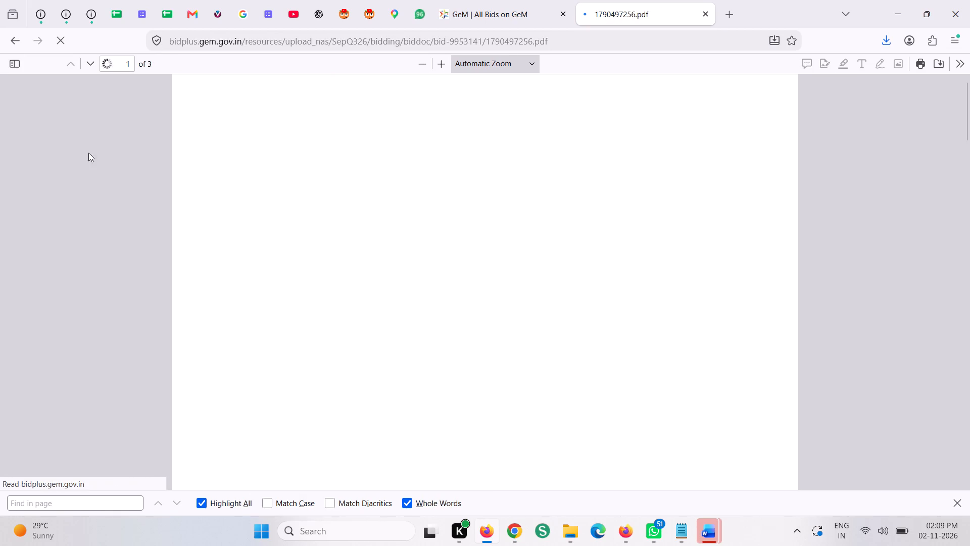
pyautogui.scroll(-17, 216, 208)
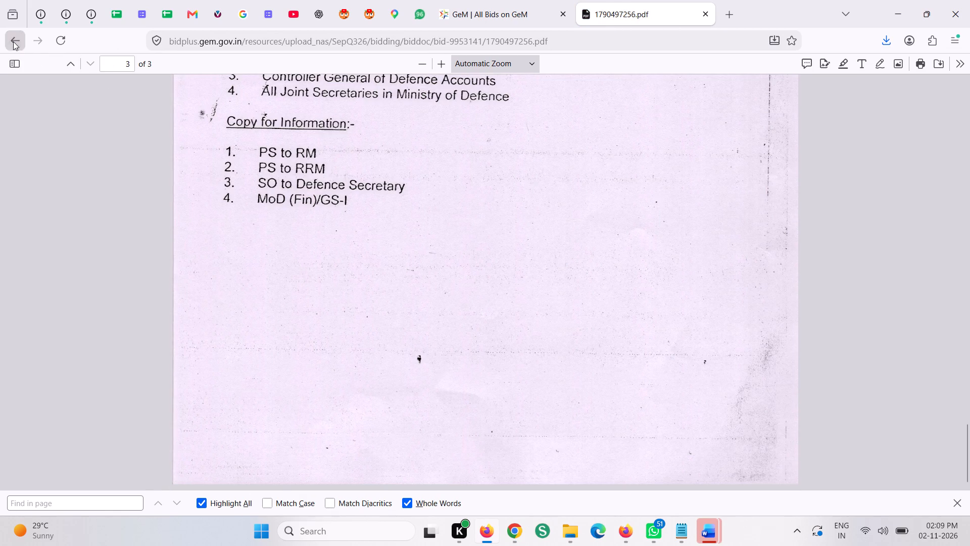
pyautogui.click(13, 41)
pyautogui.click(533, 438)
pyautogui.scroll(8, 463, 307)
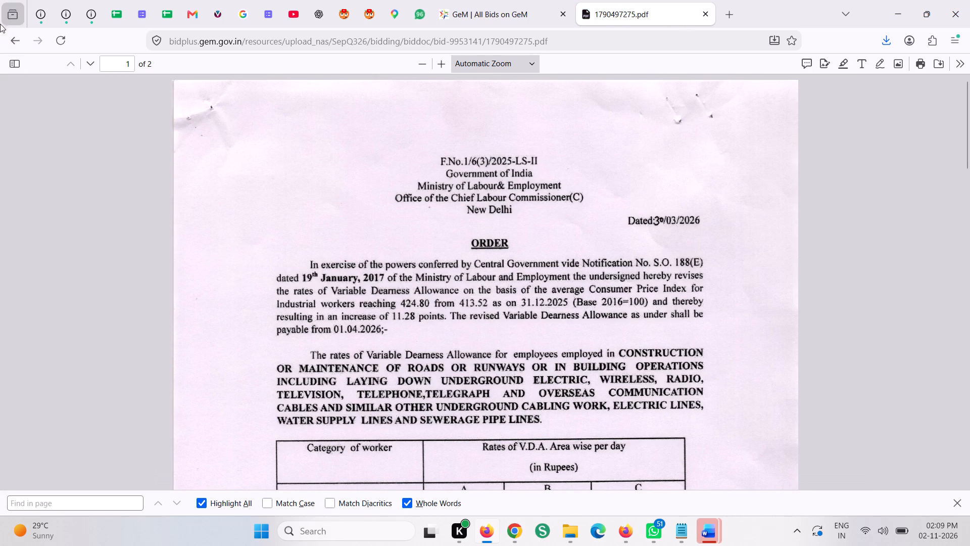
pyautogui.click(8, 35)
pyautogui.scroll(-9, 380, 263)
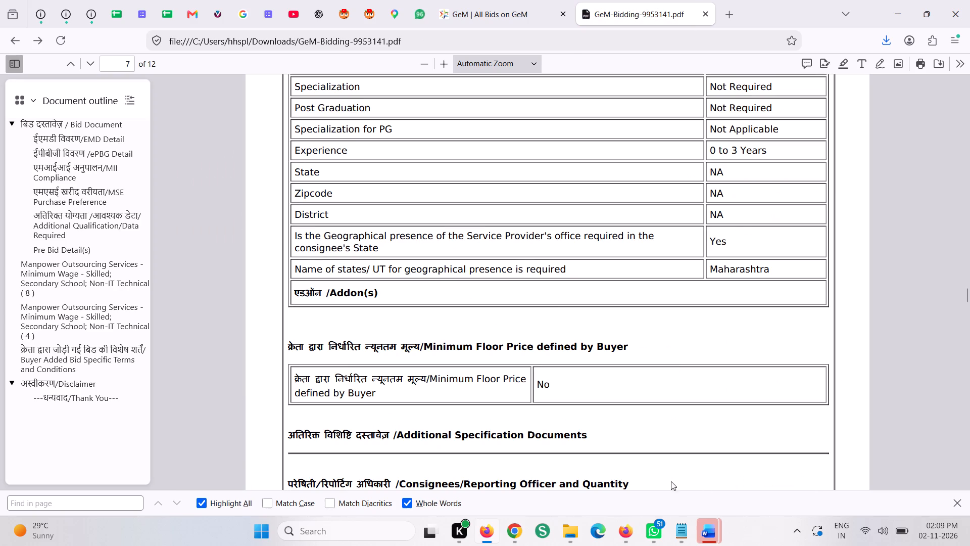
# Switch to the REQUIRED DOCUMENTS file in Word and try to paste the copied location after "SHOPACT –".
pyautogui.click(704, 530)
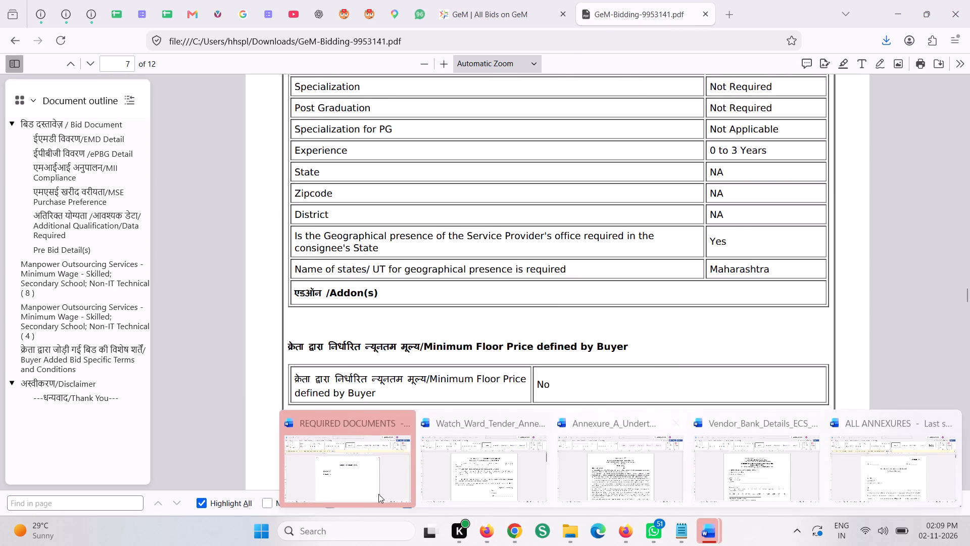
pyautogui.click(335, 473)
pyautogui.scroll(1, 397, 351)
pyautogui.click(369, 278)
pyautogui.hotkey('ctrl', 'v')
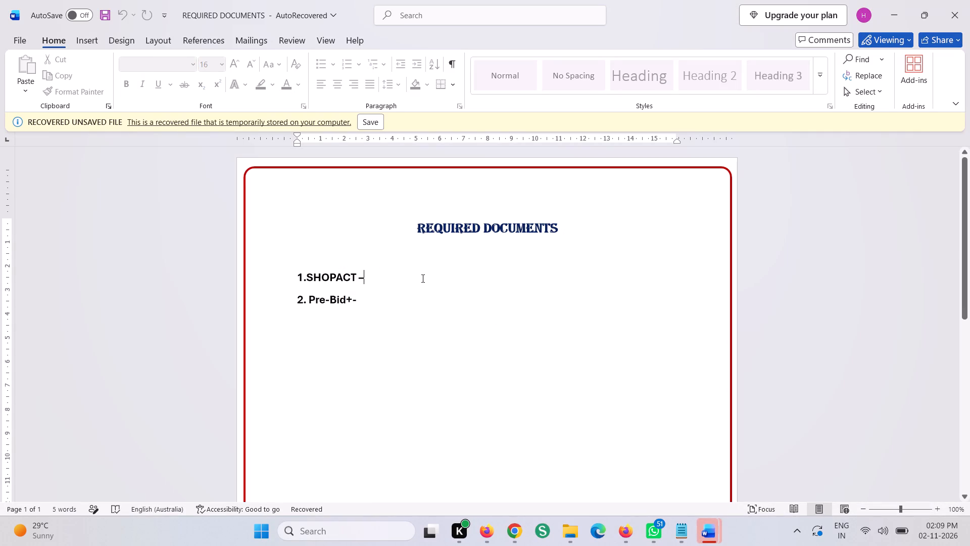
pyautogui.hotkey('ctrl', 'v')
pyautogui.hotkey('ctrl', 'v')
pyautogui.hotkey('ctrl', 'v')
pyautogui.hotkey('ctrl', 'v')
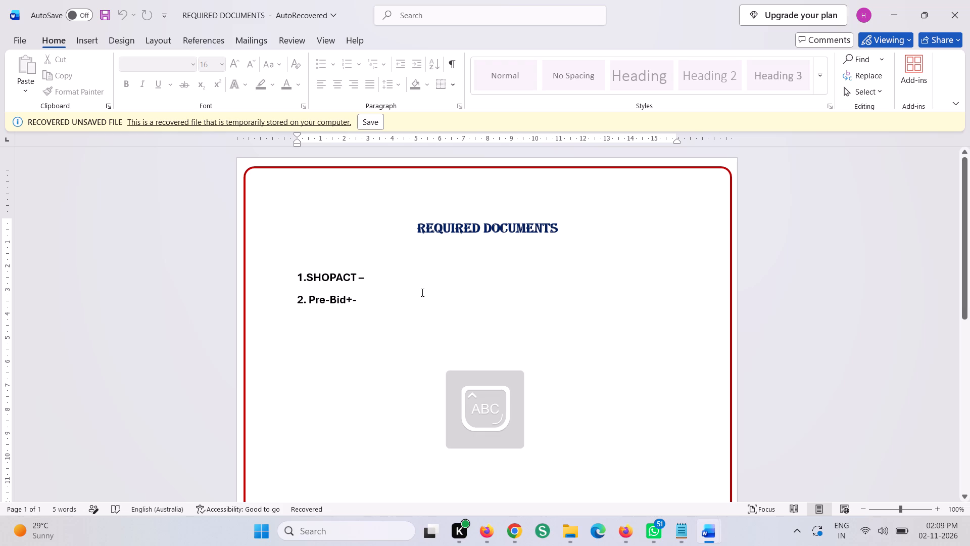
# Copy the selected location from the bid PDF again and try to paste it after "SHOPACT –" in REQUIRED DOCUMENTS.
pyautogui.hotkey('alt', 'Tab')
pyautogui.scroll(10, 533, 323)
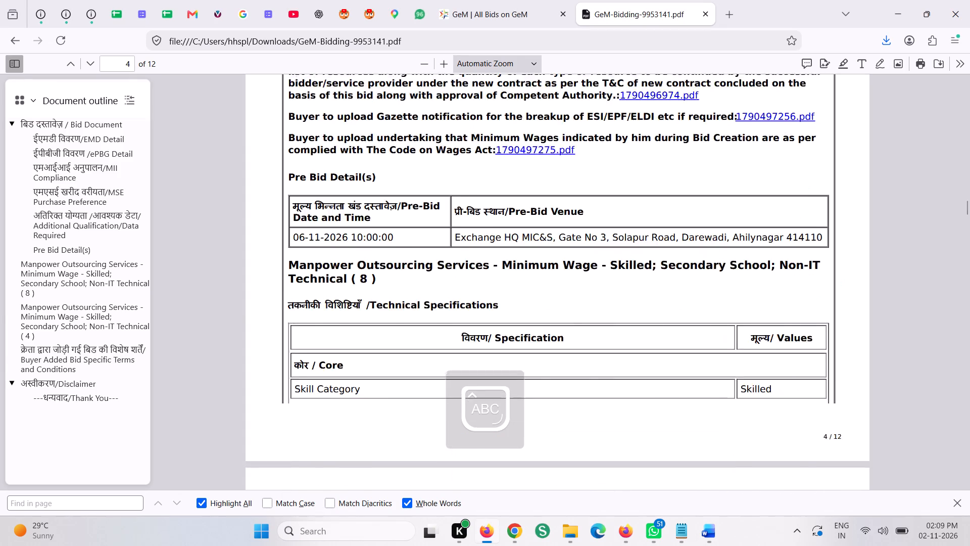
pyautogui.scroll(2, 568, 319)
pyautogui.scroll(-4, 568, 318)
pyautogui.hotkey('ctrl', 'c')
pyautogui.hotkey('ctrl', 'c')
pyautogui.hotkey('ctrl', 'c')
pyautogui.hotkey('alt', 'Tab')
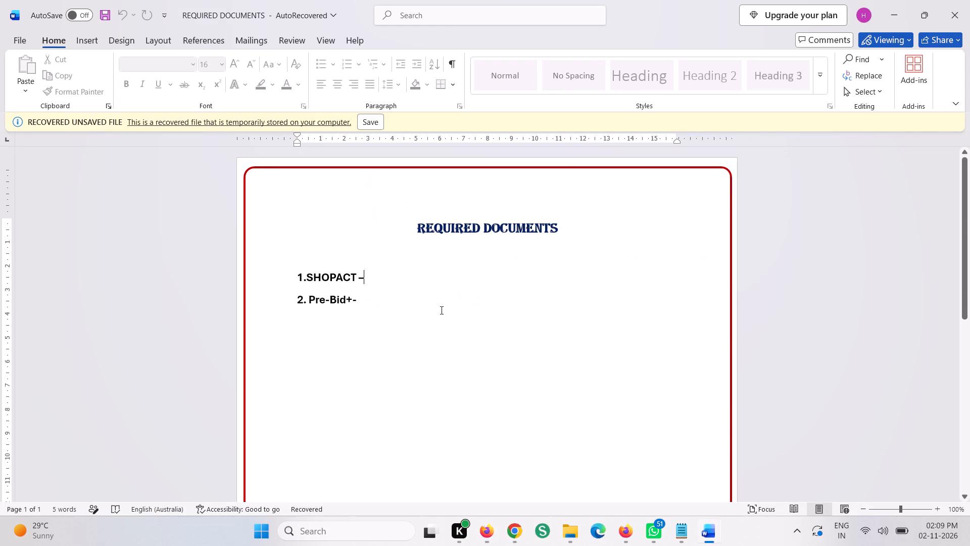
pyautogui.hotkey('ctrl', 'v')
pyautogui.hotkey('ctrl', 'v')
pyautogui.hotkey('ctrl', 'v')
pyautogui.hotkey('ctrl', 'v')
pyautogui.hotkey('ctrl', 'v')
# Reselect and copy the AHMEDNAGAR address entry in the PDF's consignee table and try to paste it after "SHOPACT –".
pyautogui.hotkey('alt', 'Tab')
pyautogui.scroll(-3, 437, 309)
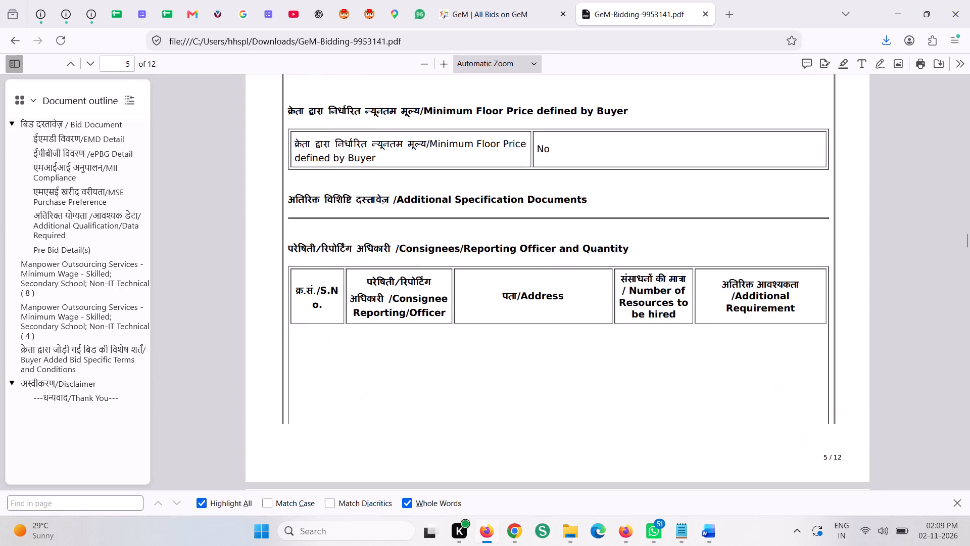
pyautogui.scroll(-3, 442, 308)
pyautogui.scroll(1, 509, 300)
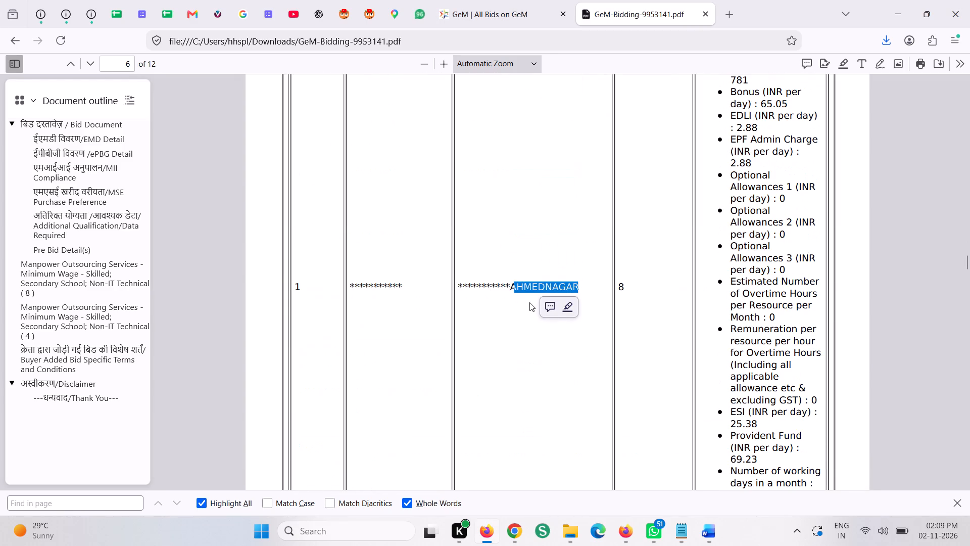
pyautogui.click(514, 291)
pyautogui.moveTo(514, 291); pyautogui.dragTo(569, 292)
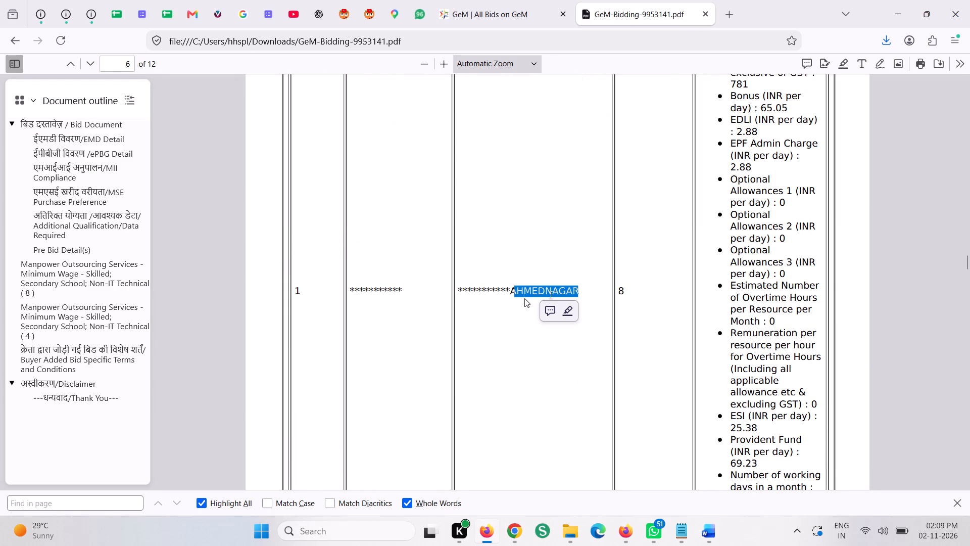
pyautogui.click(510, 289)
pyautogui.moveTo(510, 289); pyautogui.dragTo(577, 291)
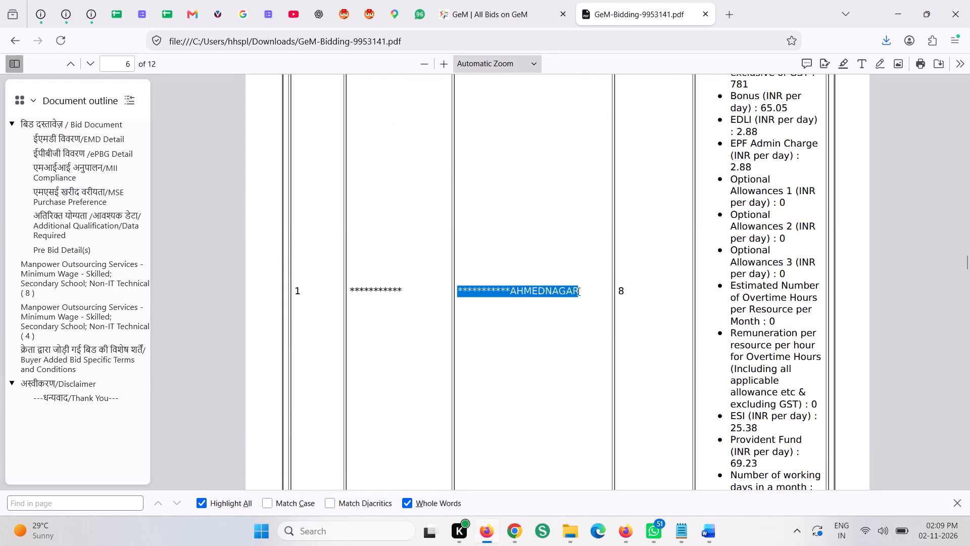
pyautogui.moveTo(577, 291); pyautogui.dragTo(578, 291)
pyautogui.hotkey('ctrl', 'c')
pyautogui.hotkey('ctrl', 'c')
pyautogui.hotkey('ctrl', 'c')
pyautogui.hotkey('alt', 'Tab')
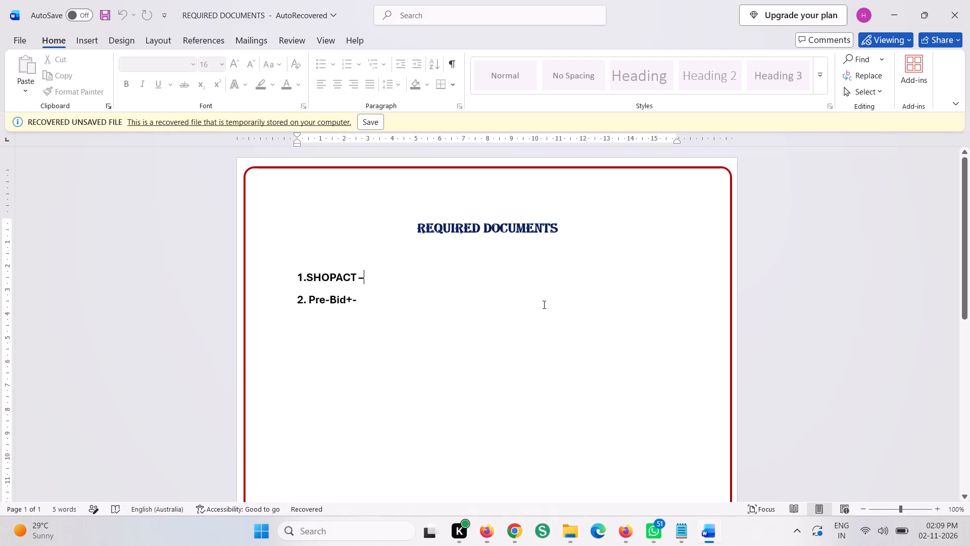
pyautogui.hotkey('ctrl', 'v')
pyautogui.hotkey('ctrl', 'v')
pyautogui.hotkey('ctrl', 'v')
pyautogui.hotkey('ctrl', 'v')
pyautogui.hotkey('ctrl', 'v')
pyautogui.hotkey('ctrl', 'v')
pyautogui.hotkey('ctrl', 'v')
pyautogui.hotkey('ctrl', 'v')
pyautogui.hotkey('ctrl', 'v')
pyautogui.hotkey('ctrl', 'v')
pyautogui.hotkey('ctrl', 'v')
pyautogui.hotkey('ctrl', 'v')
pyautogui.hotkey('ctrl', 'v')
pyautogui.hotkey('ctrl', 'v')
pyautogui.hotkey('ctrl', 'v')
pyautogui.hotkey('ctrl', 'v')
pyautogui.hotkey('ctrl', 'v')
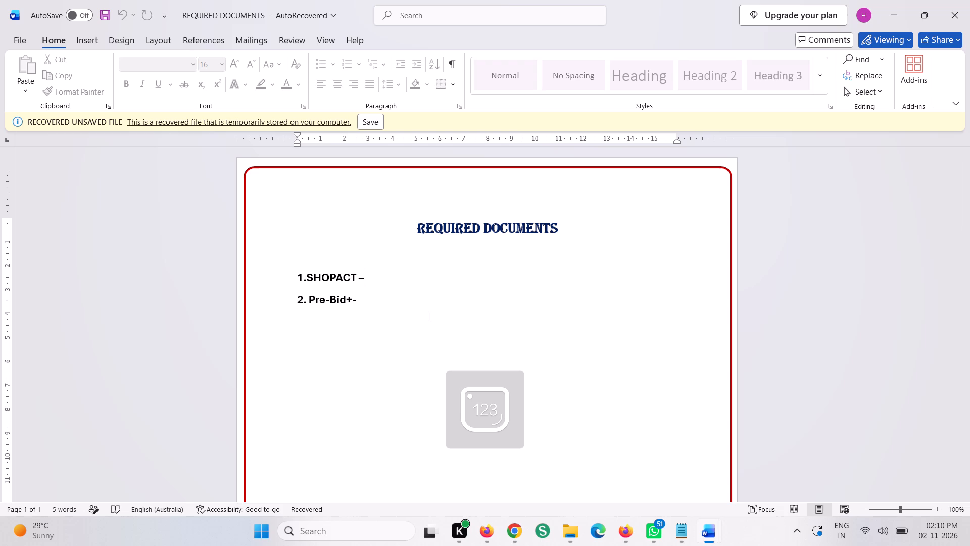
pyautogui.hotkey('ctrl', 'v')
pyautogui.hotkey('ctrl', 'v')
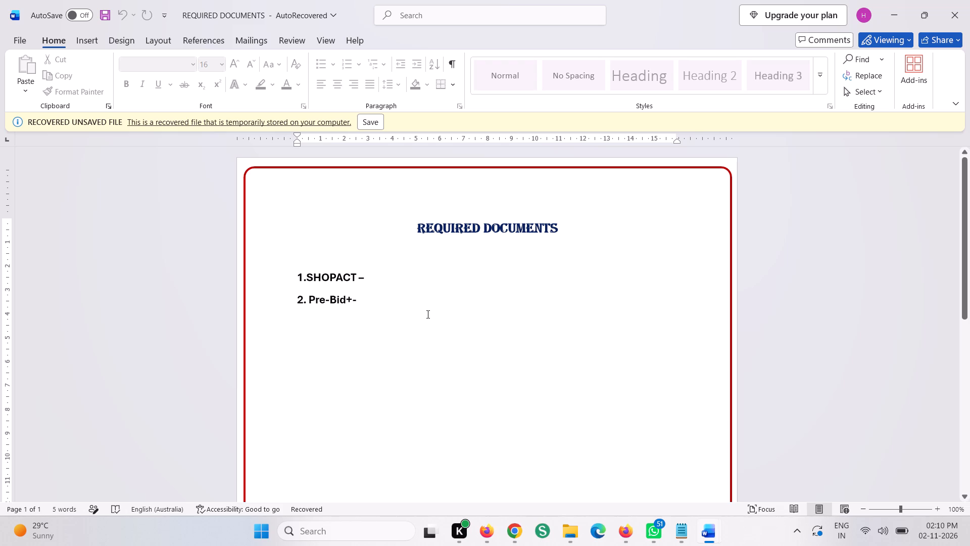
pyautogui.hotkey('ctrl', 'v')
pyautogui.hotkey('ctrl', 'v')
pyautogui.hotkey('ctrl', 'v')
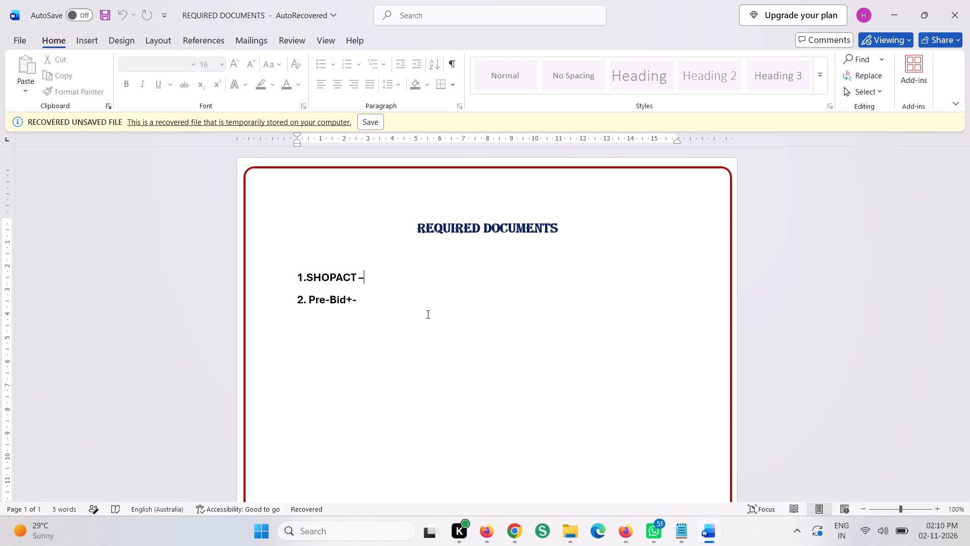
# Copy AHMEDNAGAR from the consignee table, enable editing in REQUIRED DOCUMENTS, and complete item 1 as "SHOPACT –AHMEDNAGAR,MH".
pyautogui.hotkey('alt', 'Tab')
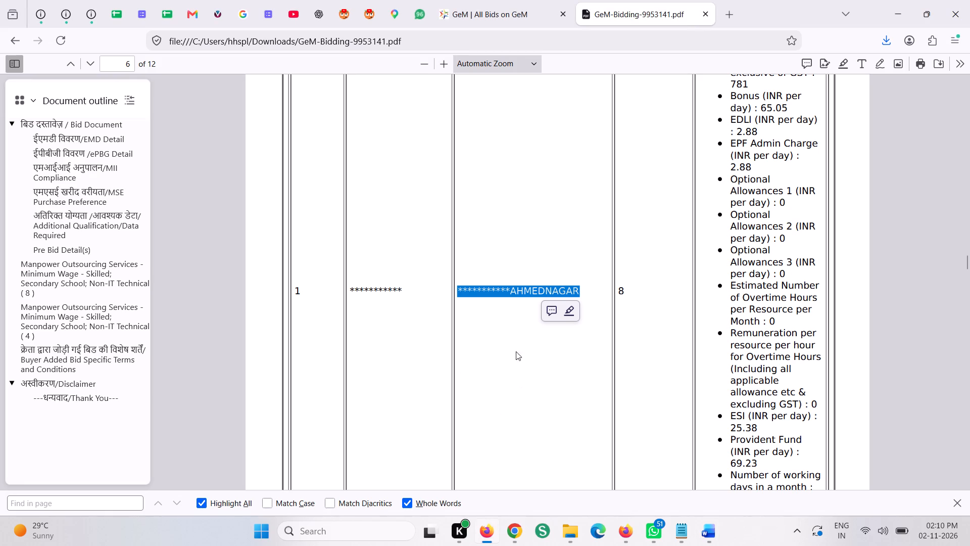
pyautogui.click(516, 290)
pyautogui.moveTo(516, 290); pyautogui.dragTo(570, 281)
pyautogui.hotkey('ctrl', 'c')
pyautogui.hotkey('ctrl', 'c')
pyautogui.hotkey('alt', 'Tab')
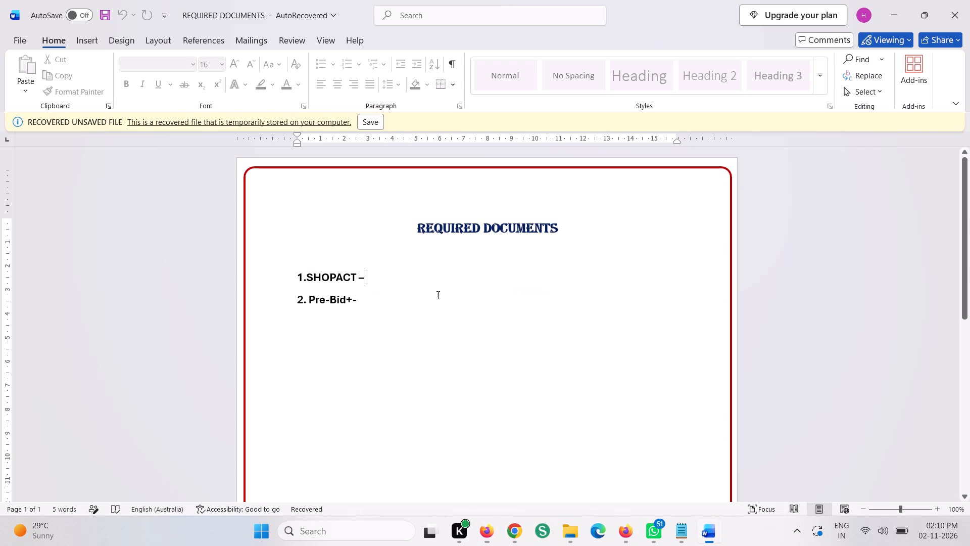
pyautogui.click(389, 294)
pyautogui.write('++5')
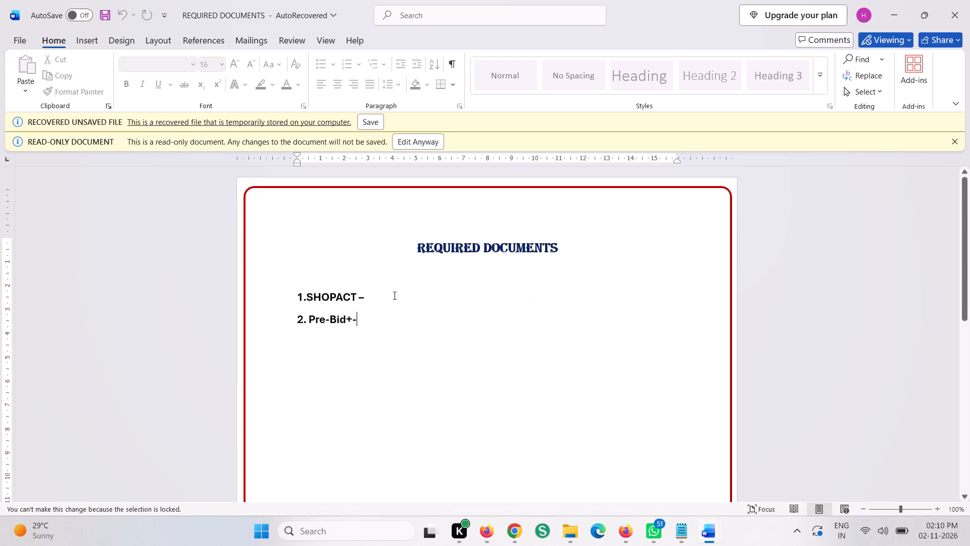
pyautogui.click(420, 138)
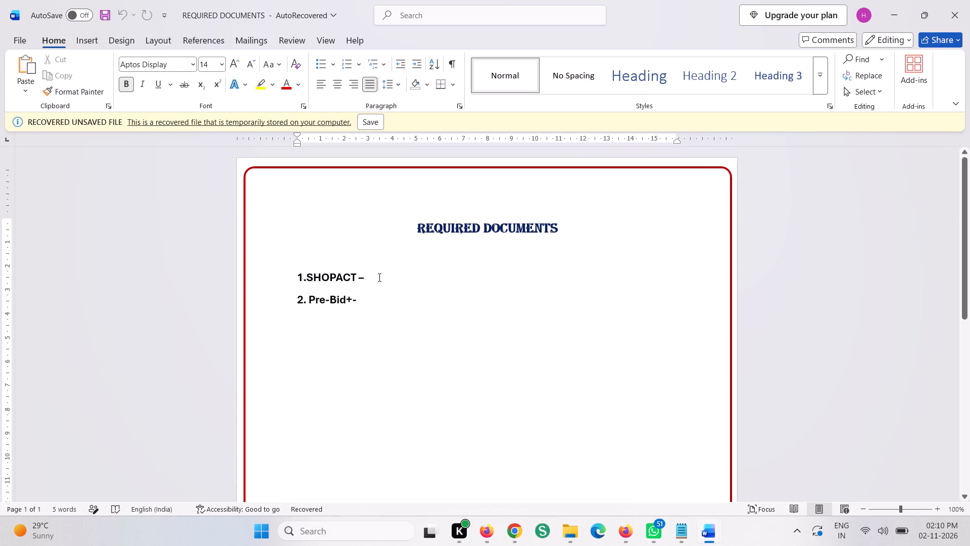
pyautogui.click(378, 277)
pyautogui.hotkey('ctrl', 'v')
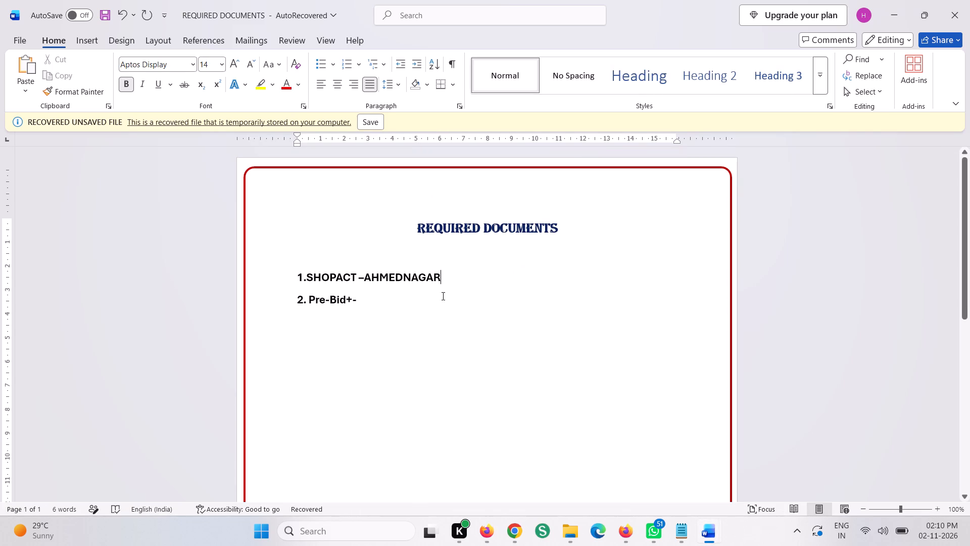
pyautogui.write(',MH')
pyautogui.click(376, 306)
pyautogui.press('BackSpace')
pyautogui.press('BackSpace')
pyautogui.press('-')
pyautogui.hotkey('alt', 'Tab')
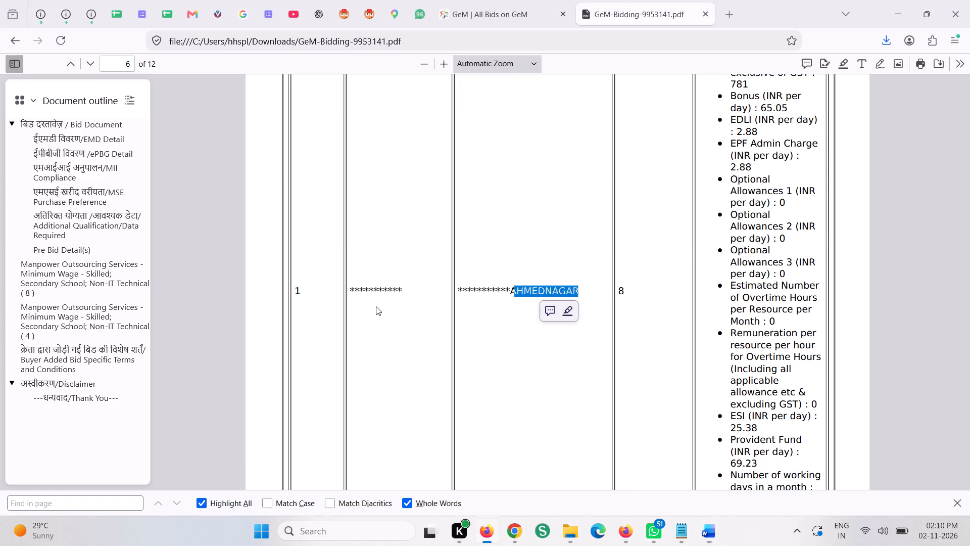
pyautogui.scroll(6, 379, 306)
pyautogui.scroll(-1, 511, 258)
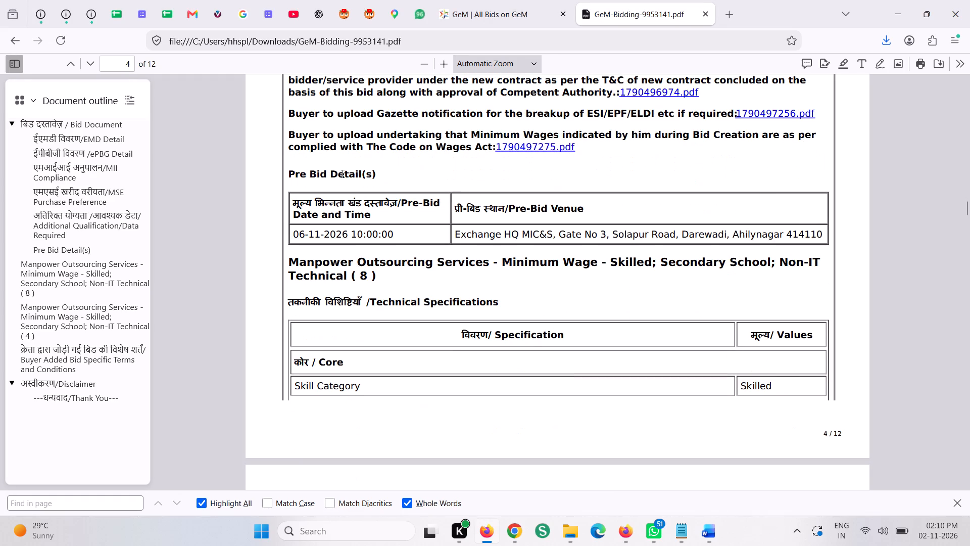
pyautogui.tripleClick(337, 236)
pyautogui.hotkey('ctrl', 'c')
pyautogui.hotkey('ctrl', 'c')
pyautogui.hotkey('alt', 'Tab')
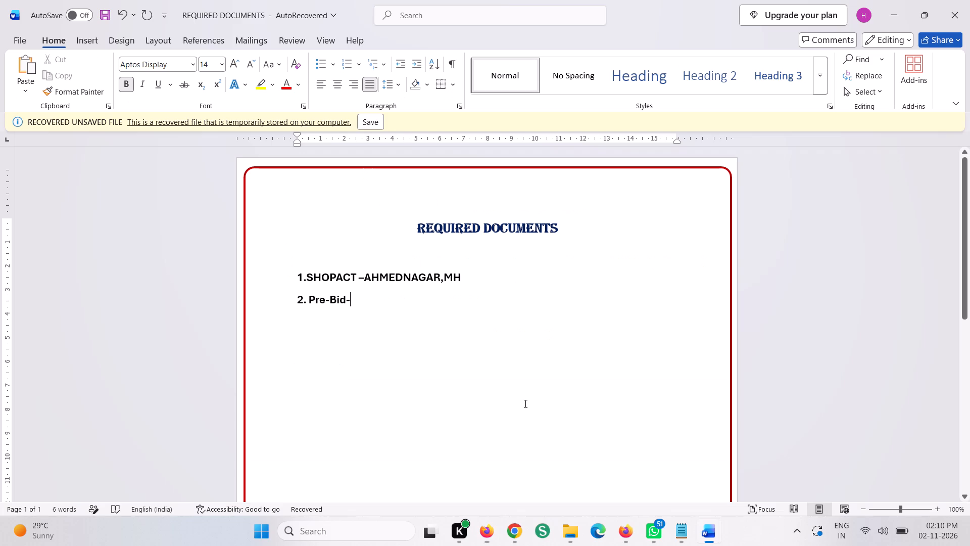
pyautogui.hotkey('ctrl', 'v')
# Add a "Pre-Bid Venue-" line below item 2 with the venue address copied from the PDF's pre-bid details table.
pyautogui.press('Return')
pyautogui.hotkey('alt', 'Tab')
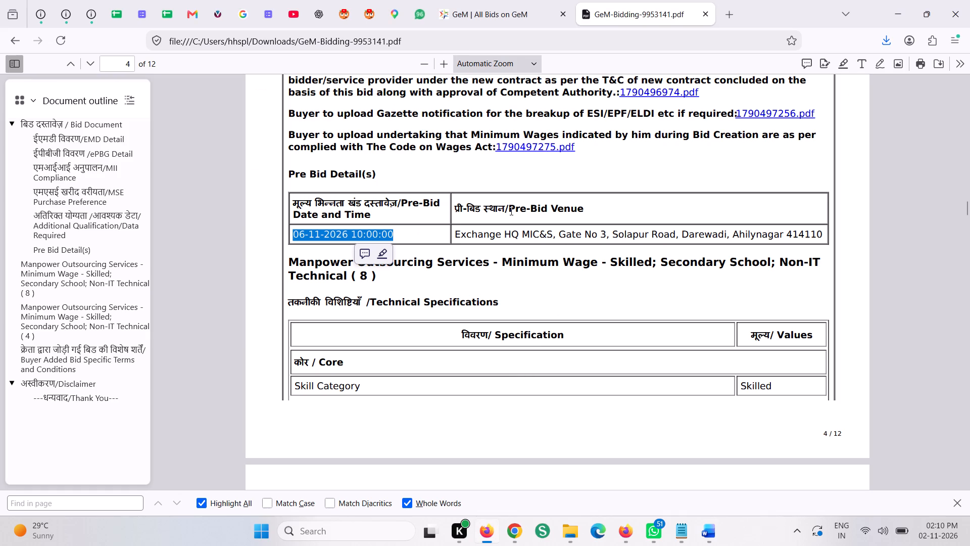
pyautogui.click(510, 207)
pyautogui.moveTo(510, 207); pyautogui.dragTo(593, 202)
pyautogui.hotkey('ctrl', 'c')
pyautogui.hotkey('ctrl', 'c')
pyautogui.hotkey('alt', 'Tab')
pyautogui.hotkey('ctrl', 'v')
pyautogui.press('-')
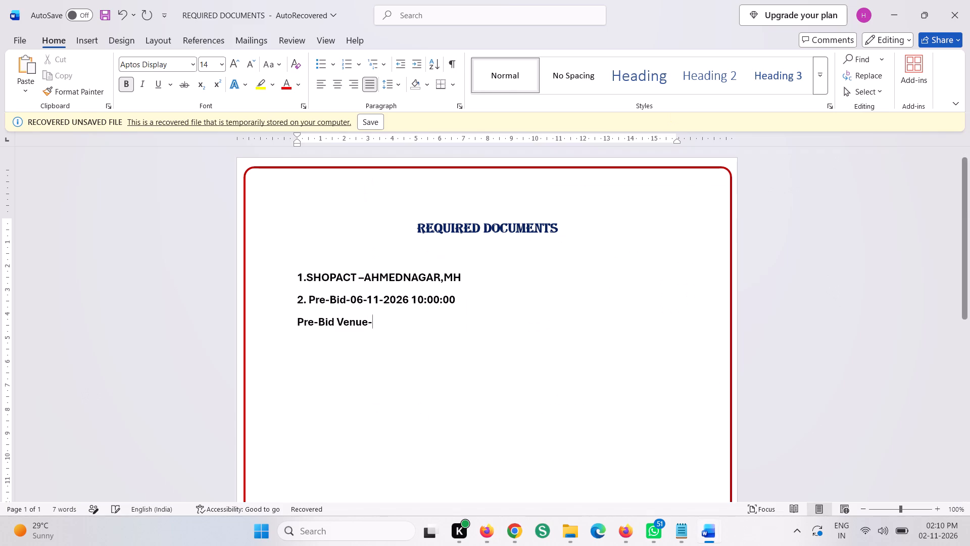
pyautogui.hotkey('alt', 'Tab')
pyautogui.tripleClick(478, 236)
pyautogui.hotkey('ctrl', 'c')
pyautogui.hotkey('ctrl', 'c')
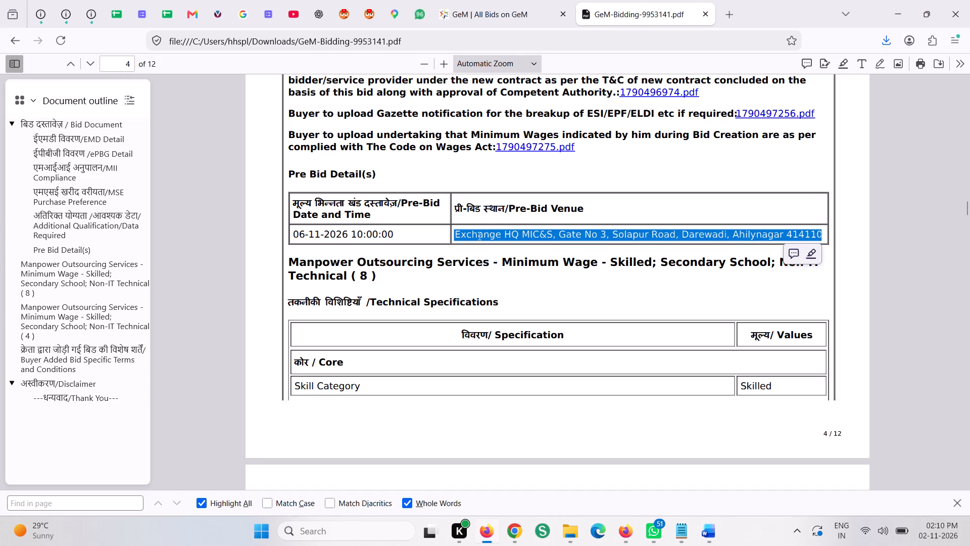
pyautogui.hotkey('alt', 'Tab')
pyautogui.hotkey('ctrl', 'v')
# Add item 3 as "Turnover-1 CR FOR 3 YEARS", copying the word Turnover from the bid's average annual turnover row.
pyautogui.press('Return')
pyautogui.write('3.')
pyautogui.hotkey('alt', 'Tab')
pyautogui.scroll(10, 668, 276)
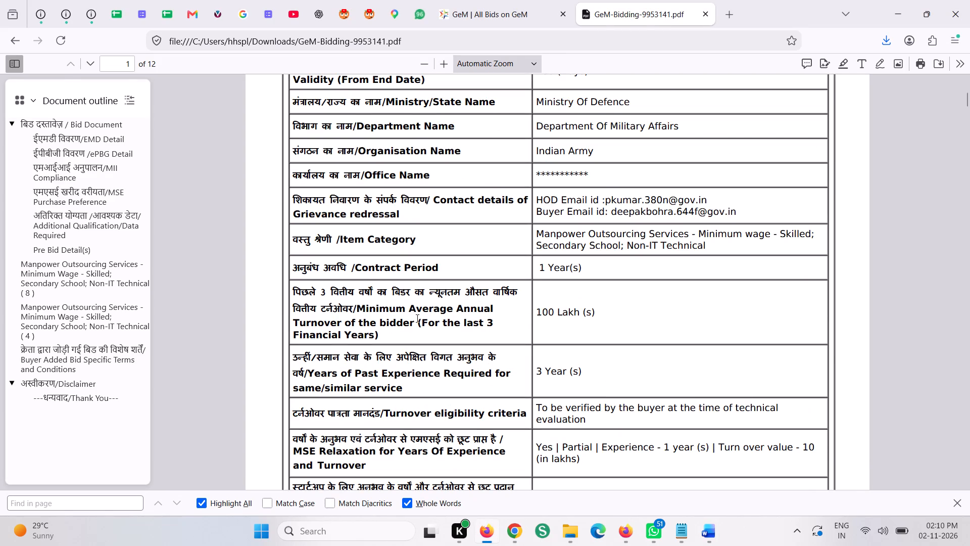
pyautogui.doubleClick(315, 325)
pyautogui.hotkey('ctrl', 'c')
pyautogui.hotkey('ctrl', 'c')
pyautogui.hotkey('alt', 'Tab')
pyautogui.hotkey('ctrl', 'v')
pyautogui.write('-1 CR FOR 3 YEARS')
pyautogui.press('space')
# Add item 4 with the copied label "MSE Relaxation for Years Of Experience and Turnover-" joined onto one line.
pyautogui.press('Return')
pyautogui.write('4.')
pyautogui.hotkey('alt', 'Tab')
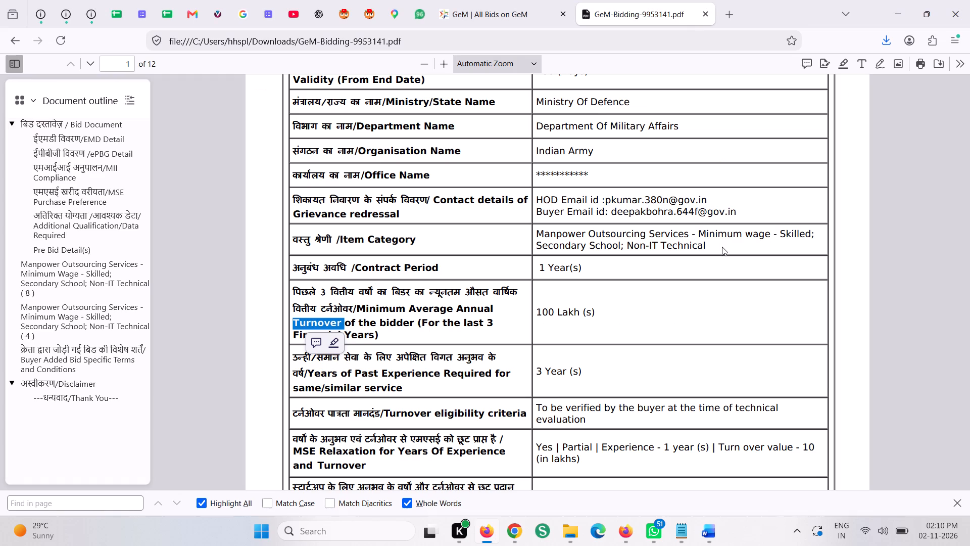
pyautogui.scroll(-1, 722, 247)
pyautogui.click(298, 163)
pyautogui.moveTo(298, 163); pyautogui.dragTo(306, 166)
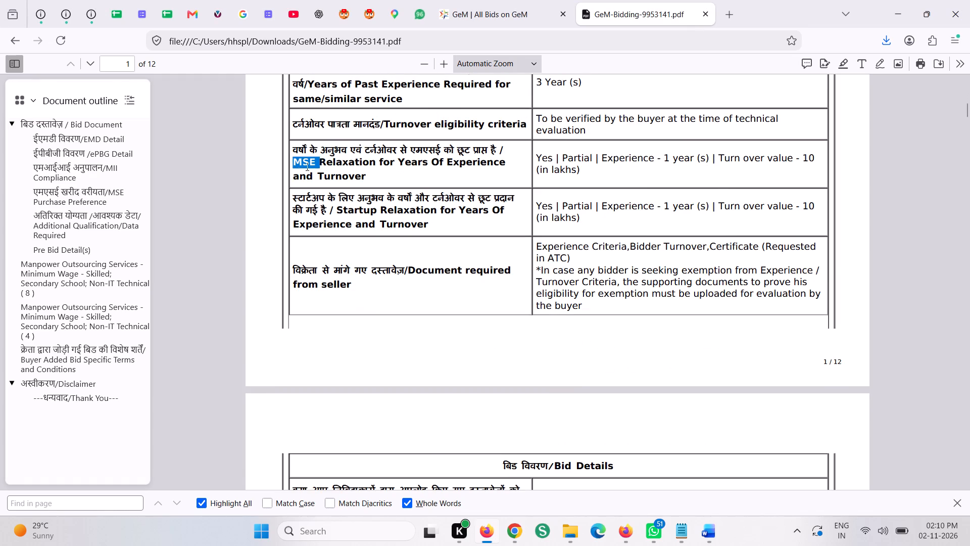
pyautogui.moveTo(306, 166); pyautogui.dragTo(355, 182)
pyautogui.hotkey('ctrl', 'c')
pyautogui.hotkey('ctrl', 'c')
pyautogui.hotkey('alt', 'Tab')
pyautogui.hotkey('ctrl', 'v')
pyautogui.click(293, 404)
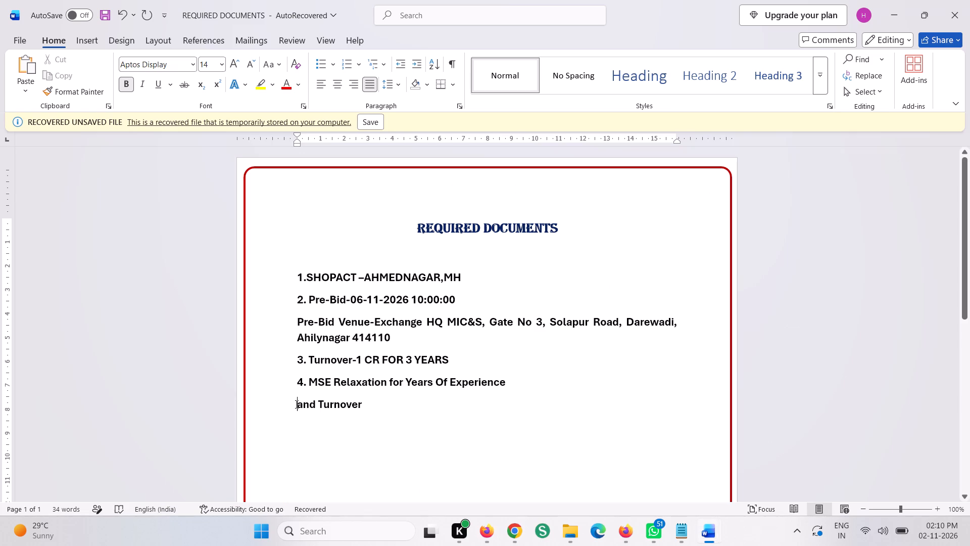
pyautogui.press('BackSpace')
pyautogui.press('space')
pyautogui.click(597, 384)
pyautogui.press('-')
pyautogui.press('Tab')
# Complete item 4 with the copied value "Yes | Partial | Experience - 1 year (s) | Turn over value - 10(in lakhs)" as continuous text.
pyautogui.hotkey('alt', 'Tab')
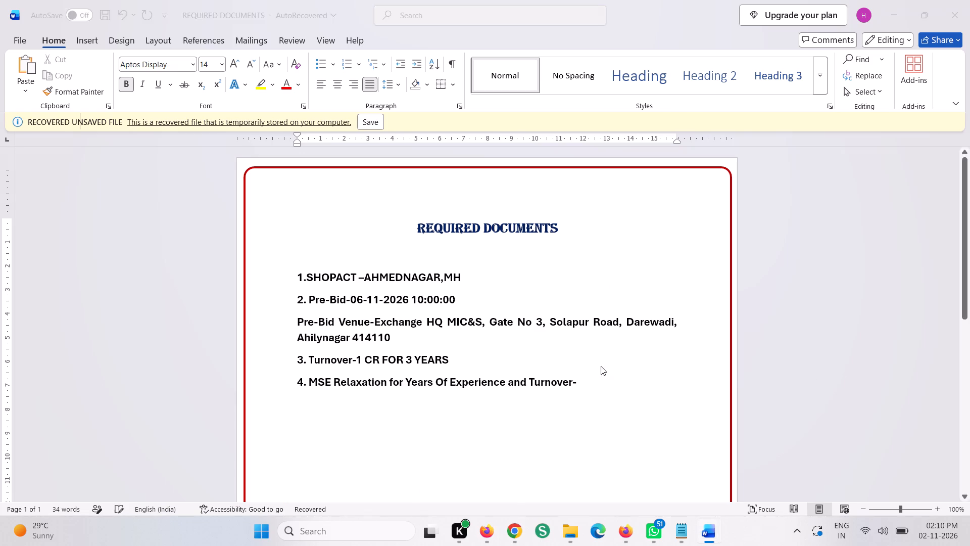
pyautogui.doubleClick(543, 153)
pyautogui.moveTo(541, 156); pyautogui.dragTo(577, 171)
pyautogui.hotkey('ctrl', 'c')
pyautogui.hotkey('ctrl', 'c')
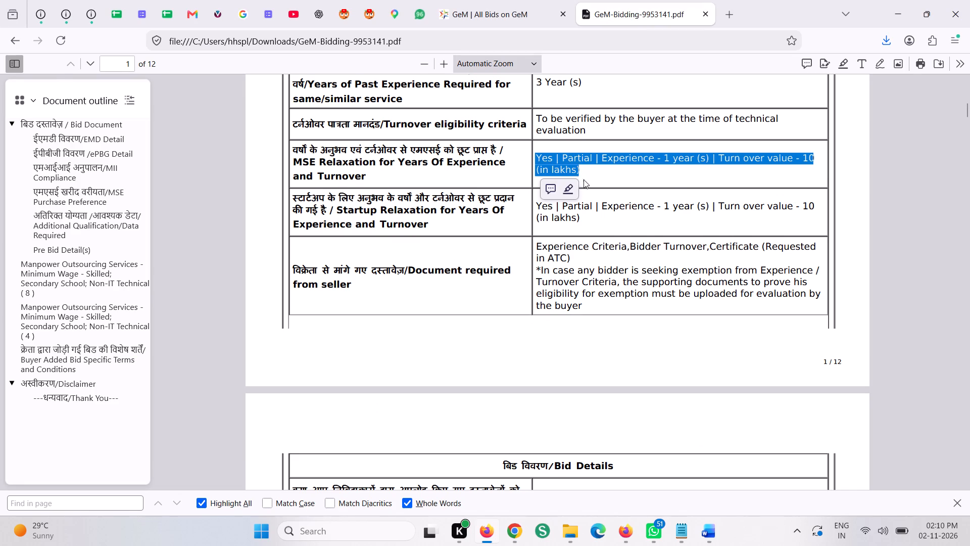
pyautogui.hotkey('alt', 'Tab')
pyautogui.press('BackSpace')
pyautogui.hotkey('ctrl', 'v')
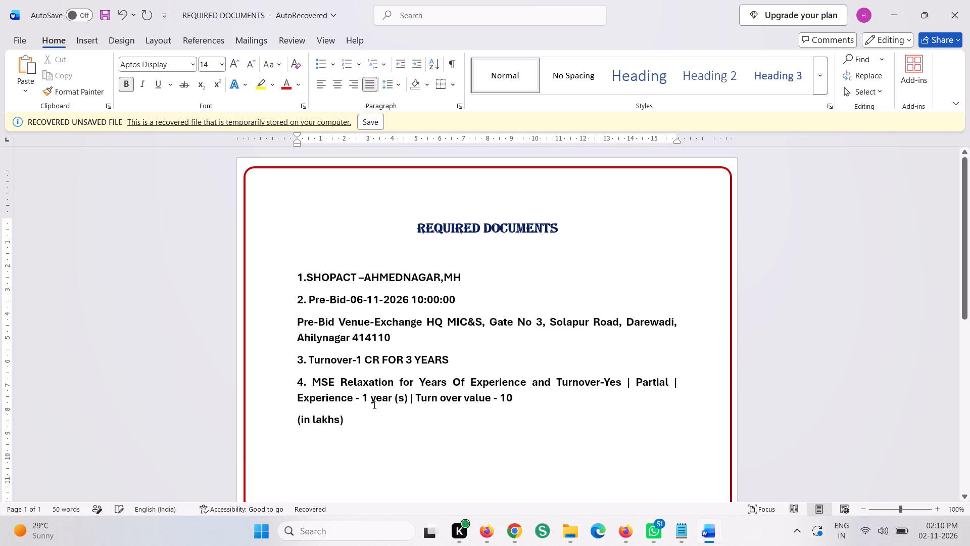
pyautogui.click(298, 417)
pyautogui.press('BackSpace')
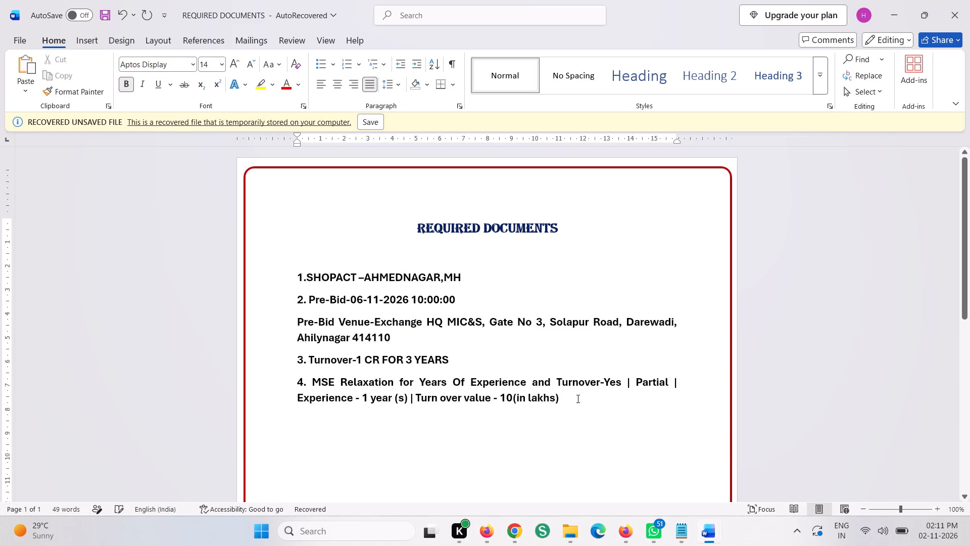
# Start item 5 and extend item 4's label to "MSE& Startup" using the word Startup copied from the bid's startup relaxation row.
pyautogui.click(581, 396)
pyautogui.press('Return')
pyautogui.write('5.')
pyautogui.hotkey('alt', 'Tab')
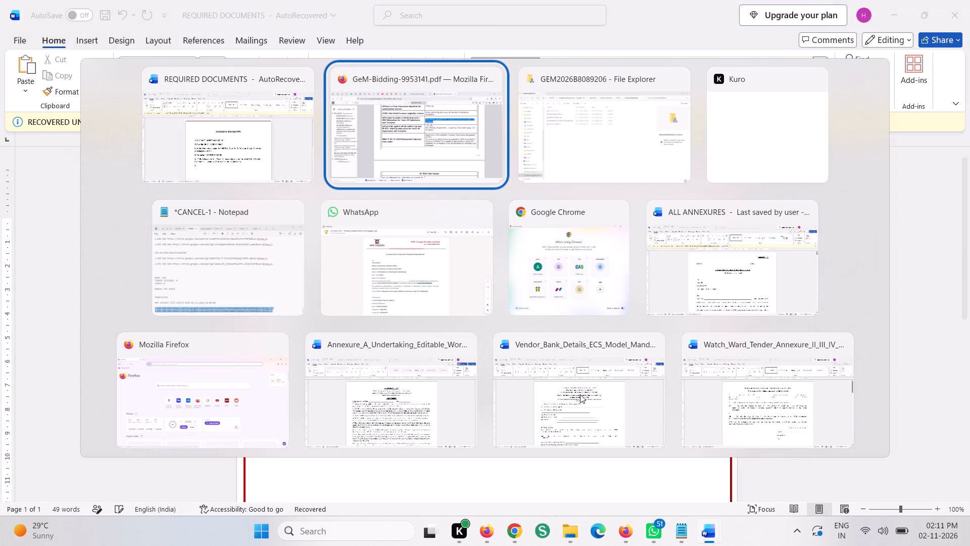
pyautogui.click(416, 158)
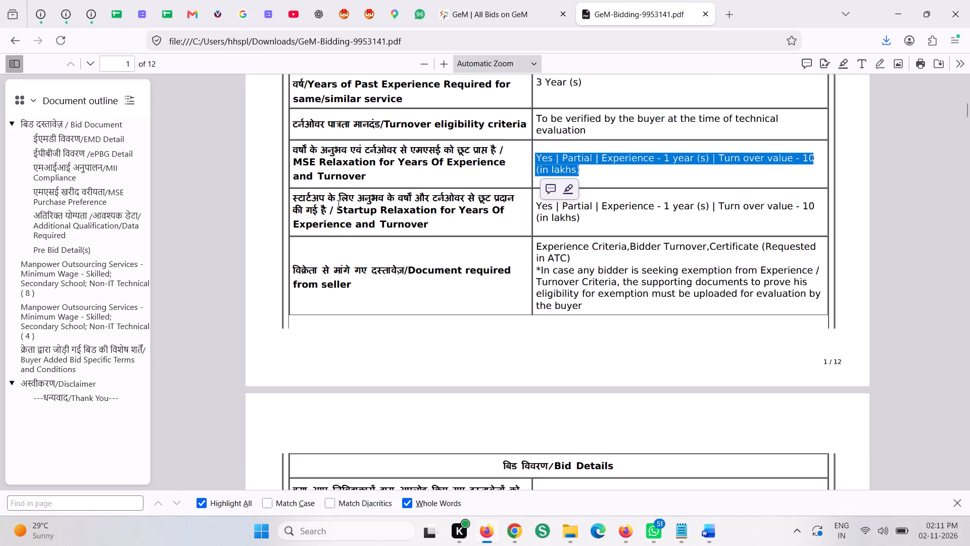
pyautogui.doubleClick(348, 209)
pyautogui.hotkey('ctrl', 'c')
pyautogui.hotkey('ctrl', 'c')
pyautogui.hotkey('alt', 'Tab')
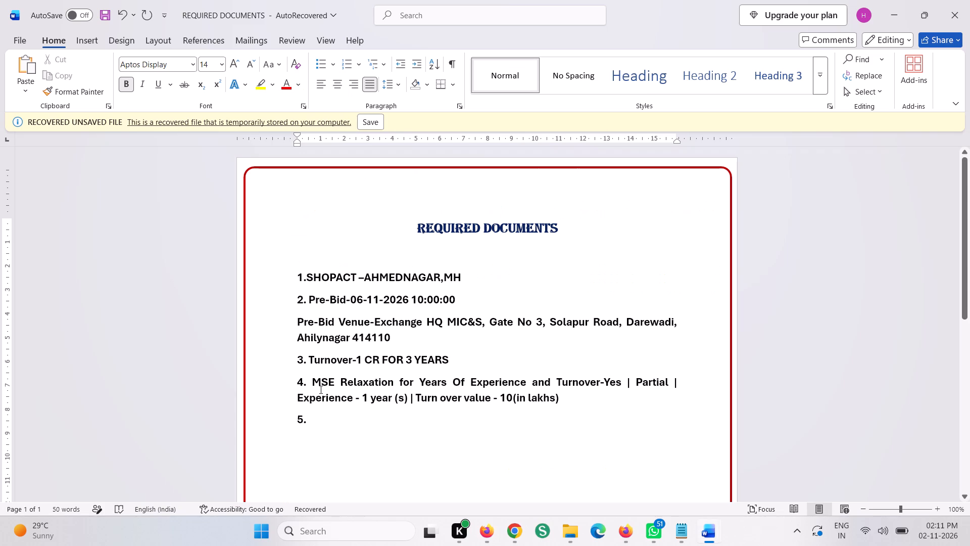
pyautogui.click(335, 380)
pyautogui.write('&')
pyautogui.press('space')
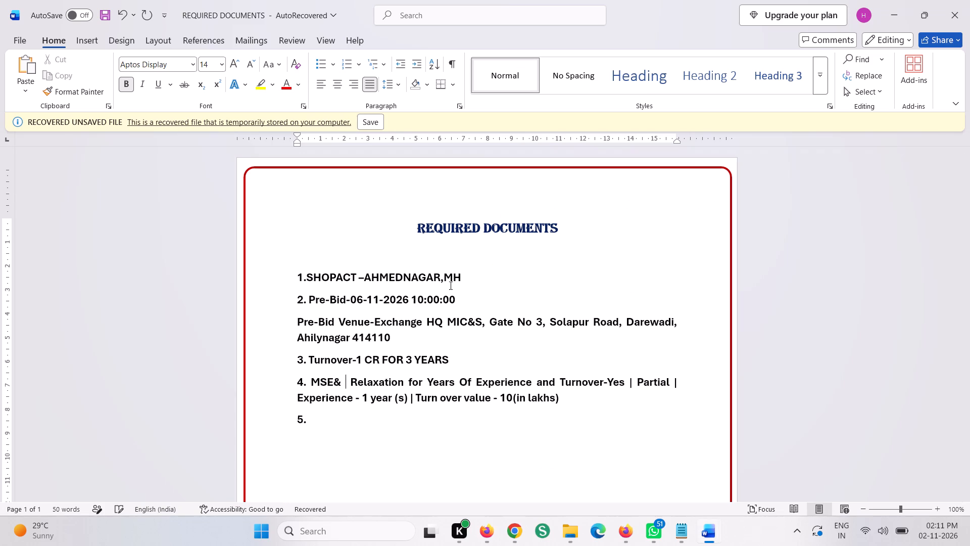
pyautogui.hotkey('ctrl', 'v')
# Fill item 5 with the label "Type of Bid" copied from the bid details table on page 2 of the PDF.
pyautogui.hotkey('alt', 'Tab')
pyautogui.scroll(-2, 568, 275)
pyautogui.click(361, 178)
pyautogui.moveTo(361, 178); pyautogui.dragTo(401, 187)
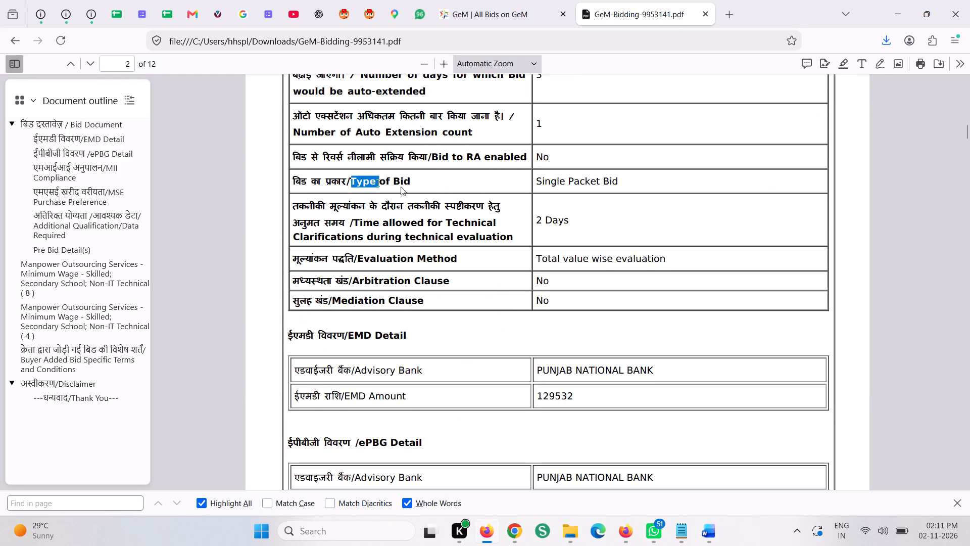
pyautogui.moveTo(401, 187); pyautogui.dragTo(435, 185)
pyautogui.hotkey('ctrl', 'c')
pyautogui.hotkey('ctrl', 'c')
pyautogui.click(355, 180)
pyautogui.moveTo(355, 180); pyautogui.dragTo(409, 179)
pyautogui.hotkey('ctrl', 'c')
pyautogui.hotkey('ctrl', 'c')
pyautogui.hotkey('alt', 'Tab')
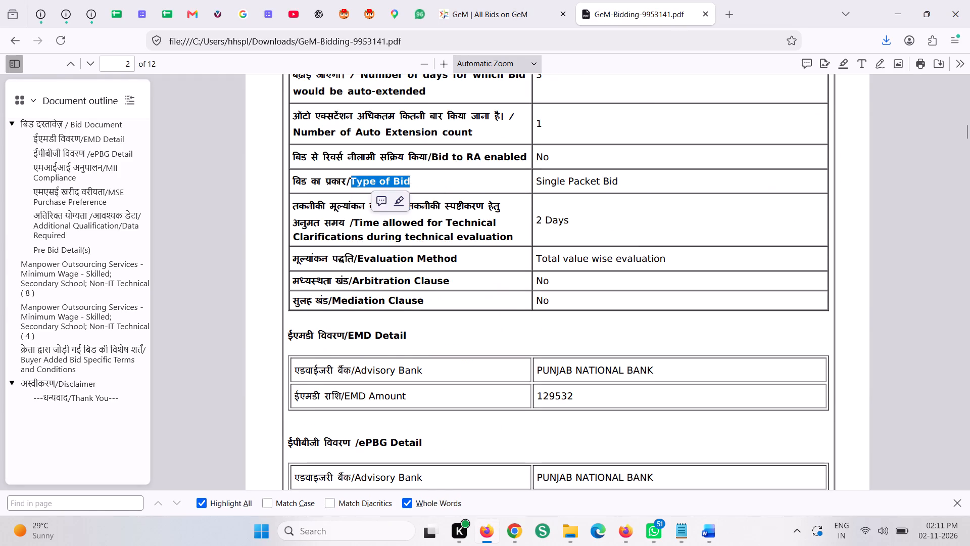
pyautogui.click(354, 420)
pyautogui.hotkey('ctrl', 'v')
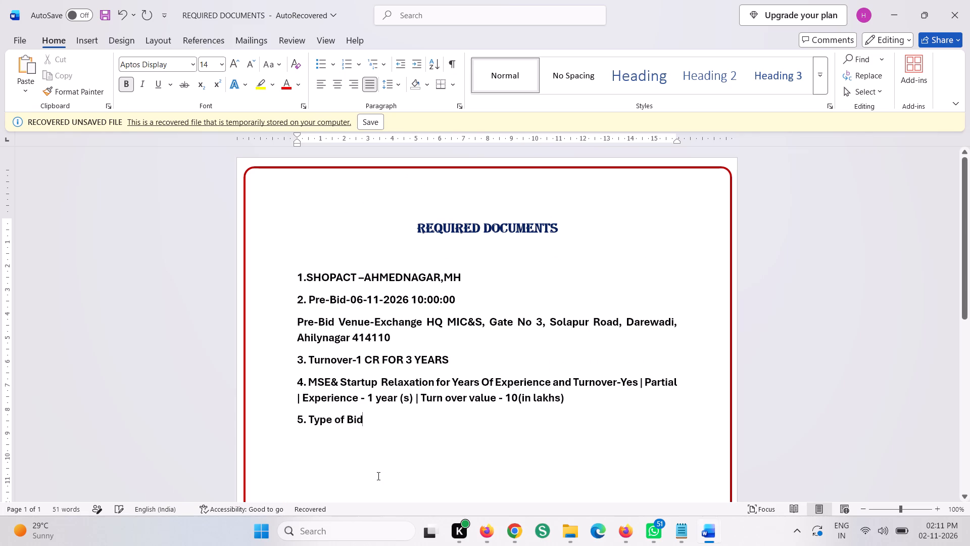
# Complete item 5 with a hyphen and the copied value "Single Packet Bid", and start item 6 on a new line.
pyautogui.press('-')
pyautogui.hotkey('alt', 'Tab')
pyautogui.tripleClick(593, 182)
pyautogui.hotkey('ctrl', 'c')
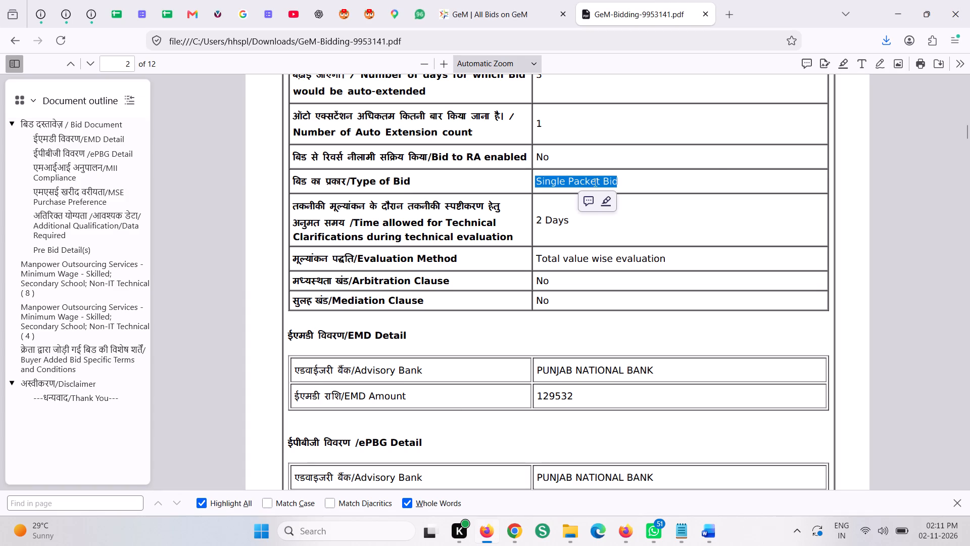
pyautogui.hotkey('ctrl', 'c')
pyautogui.hotkey('alt', 'Tab')
pyautogui.hotkey('ctrl', 'v')
pyautogui.press('Return')
pyautogui.write('6.')
# Examine the rest of the bid PDF, including the linked minimum wages undertaking and the buyer-added terms, for further required documents.
pyautogui.hotkey('alt', 'Tab')
pyautogui.scroll(1, 472, 261)
pyautogui.scroll(-2, 470, 277)
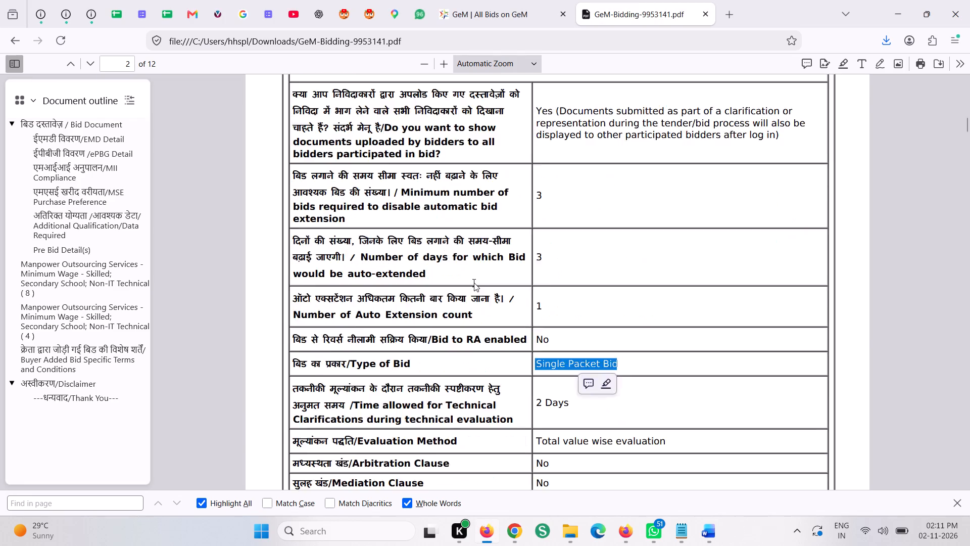
pyautogui.scroll(-6, 487, 275)
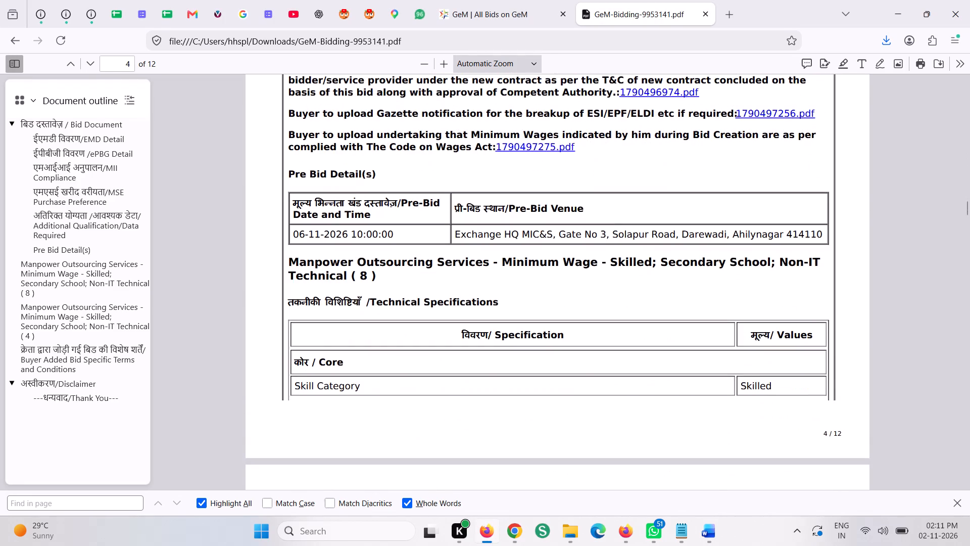
pyautogui.click(519, 146)
pyautogui.scroll(3, 432, 265)
pyautogui.scroll(-9, 408, 283)
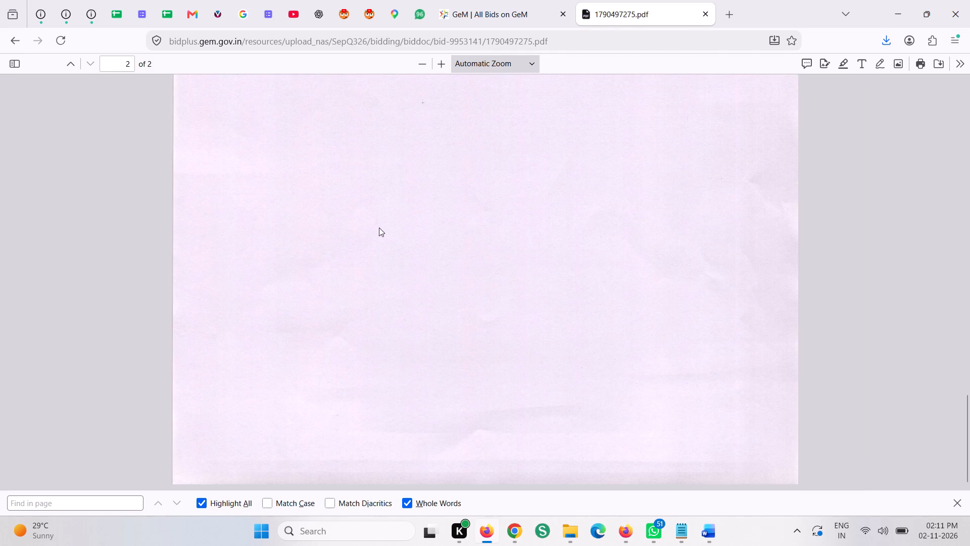
pyautogui.click(12, 38)
pyautogui.scroll(-3, 514, 329)
pyautogui.scroll(-2, 468, 290)
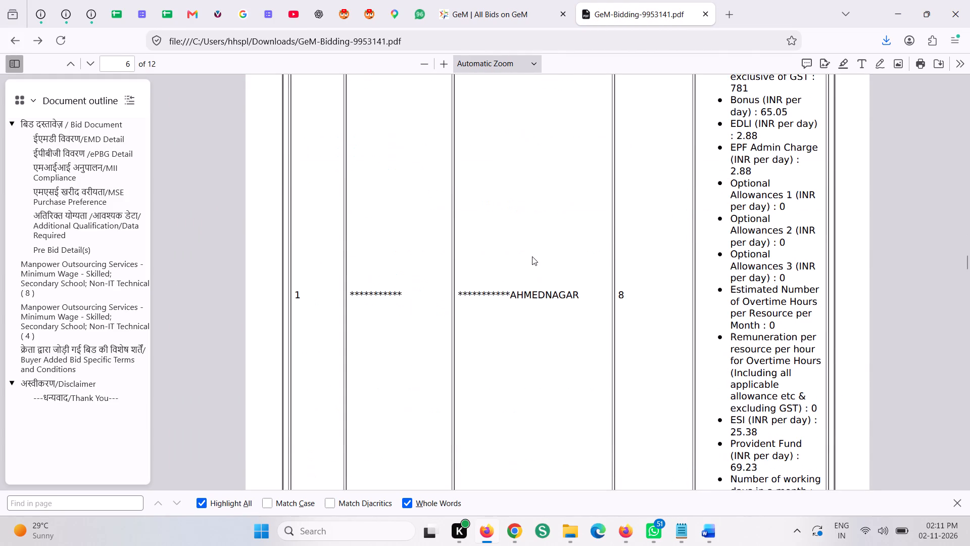
pyautogui.scroll(-7, 531, 304)
pyautogui.scroll(3, 518, 309)
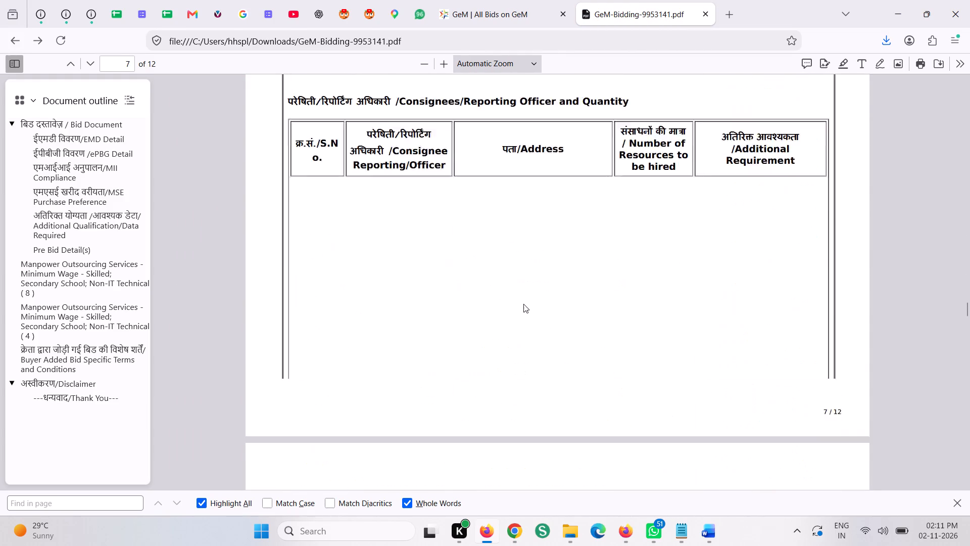
pyautogui.scroll(1, 526, 304)
pyautogui.scroll(-6, 559, 309)
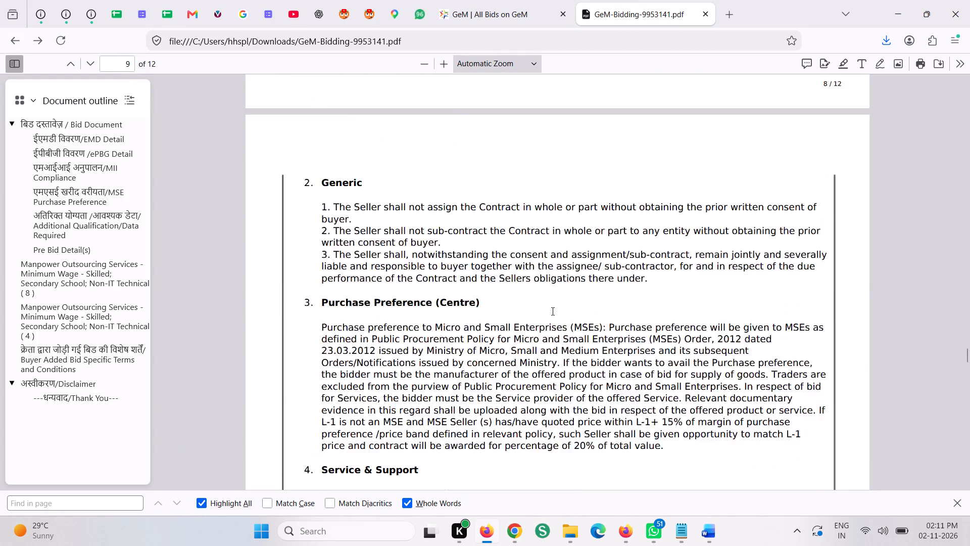
pyautogui.scroll(-1, 407, 235)
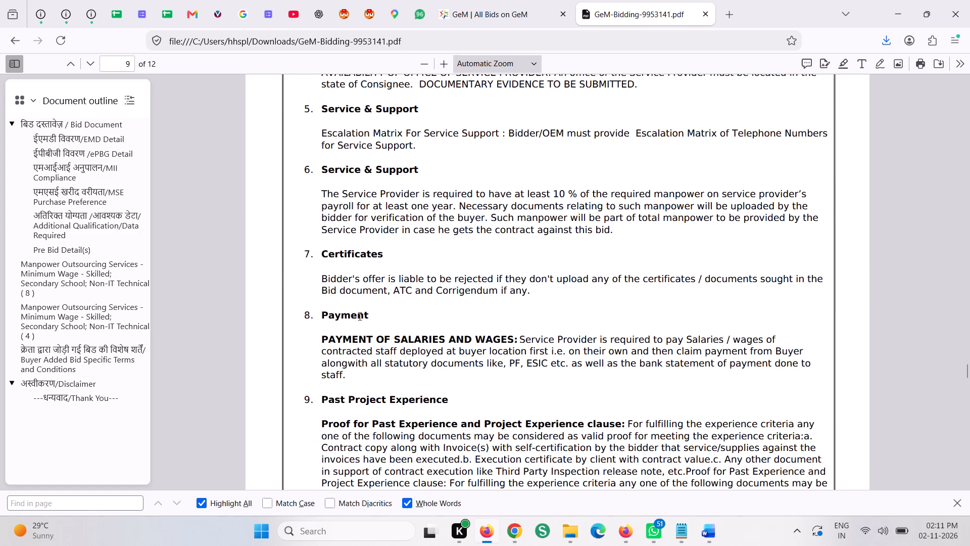
# Fill item 6 with the clause heading "Past Project Experience" copied from the buyer-added terms on page 9.
pyautogui.tripleClick(352, 395)
pyautogui.hotkey('ctrl', 'c')
pyautogui.hotkey('ctrl', 'c')
pyautogui.hotkey('alt', 'Tab')
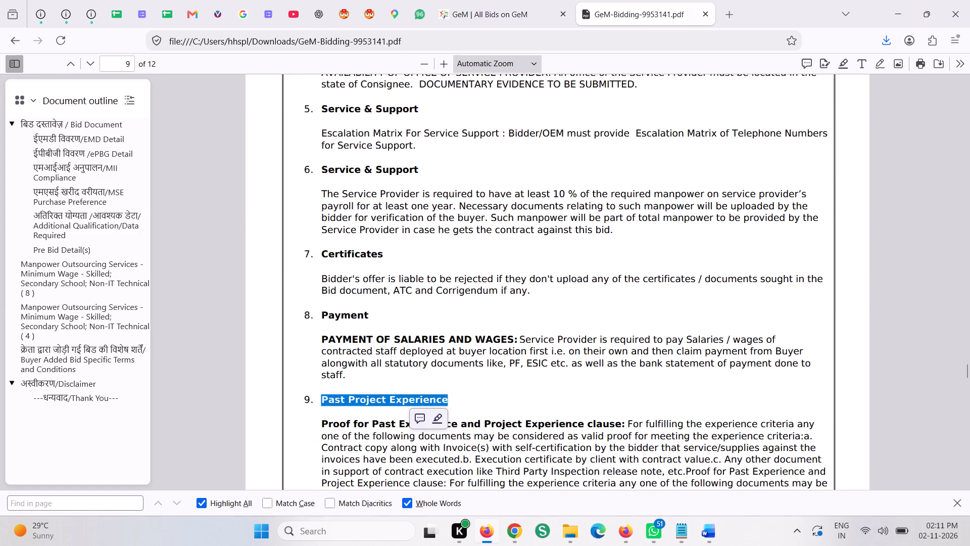
pyautogui.hotkey('ctrl', 'v')
# Add item 7 as "Bidder financial standing", copying the words from the Generic clause 11 in the bid PDF.
pyautogui.press('Return')
pyautogui.write('7.')
pyautogui.hotkey('alt', 'Tab')
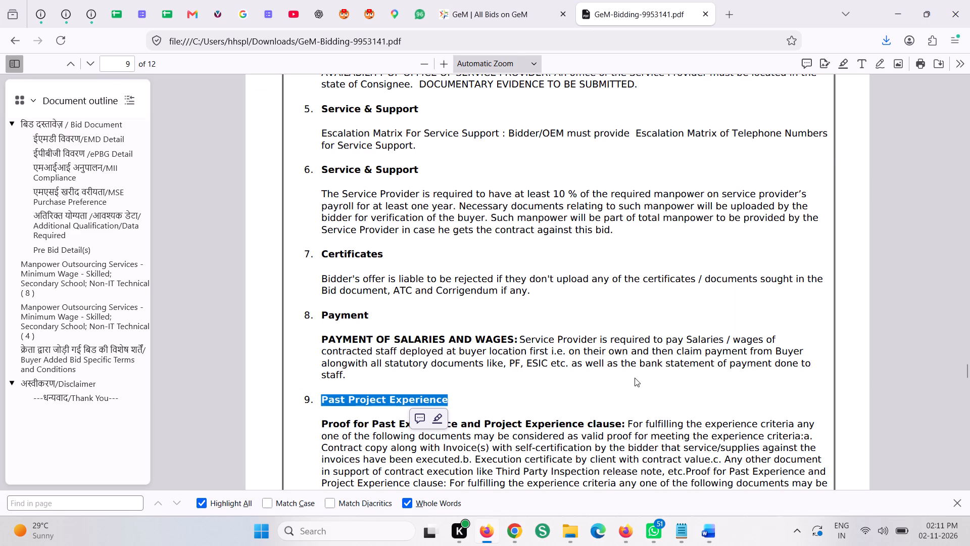
pyautogui.scroll(2, 636, 376)
pyautogui.scroll(-4, 515, 259)
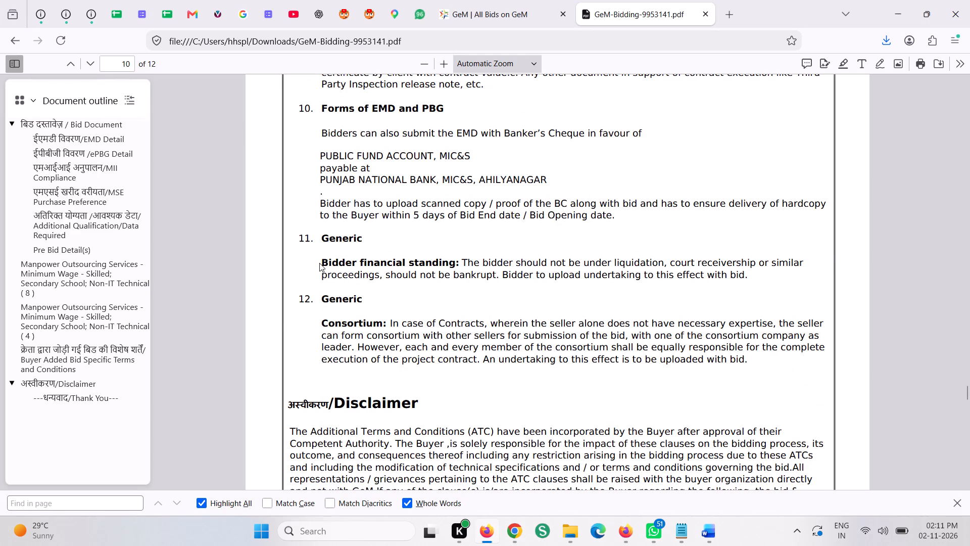
pyautogui.click(325, 262)
pyautogui.moveTo(325, 262); pyautogui.dragTo(427, 261)
pyautogui.hotkey('ctrl', 'c')
pyautogui.hotkey('ctrl', 'c')
pyautogui.hotkey('alt', 'Tab')
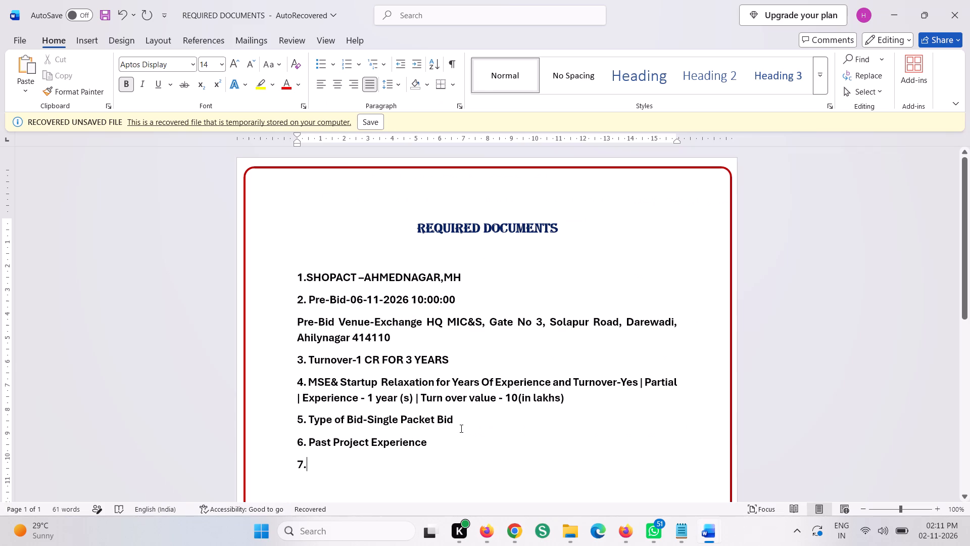
pyautogui.hotkey('ctrl', 'v')
# Examine the bid's linked Scope of work & Job description file and the minimum wages undertaking for document requirements.
pyautogui.hotkey('alt', 'Tab')
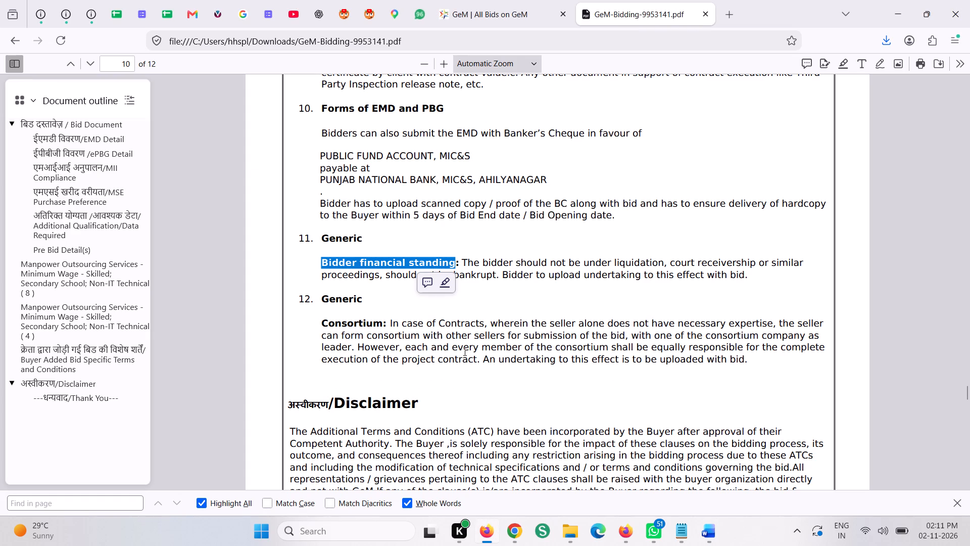
pyautogui.scroll(3, 464, 351)
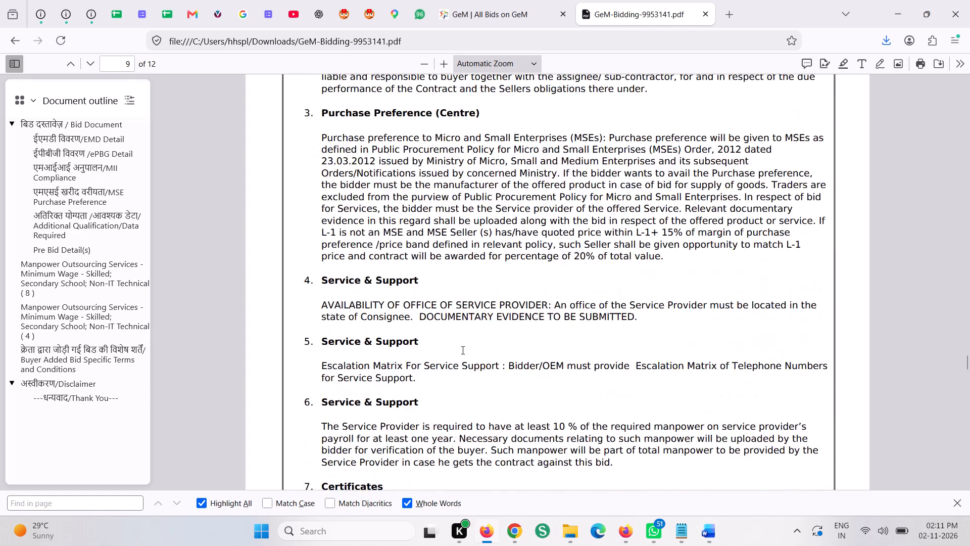
pyautogui.scroll(2, 473, 349)
pyautogui.scroll(12, 528, 354)
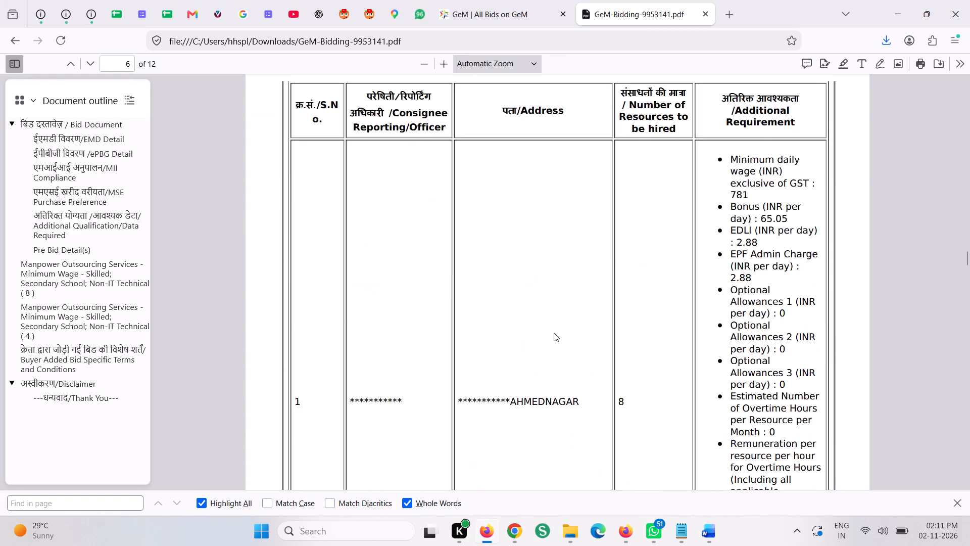
pyautogui.scroll(8, 554, 333)
pyautogui.scroll(-7, 553, 329)
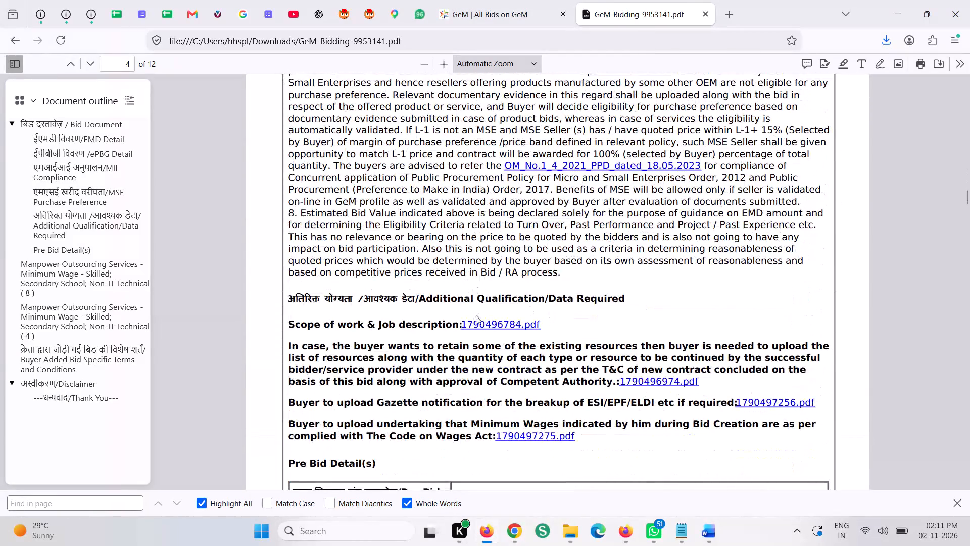
pyautogui.click(484, 325)
pyautogui.scroll(-9, 471, 246)
pyautogui.scroll(9, 456, 253)
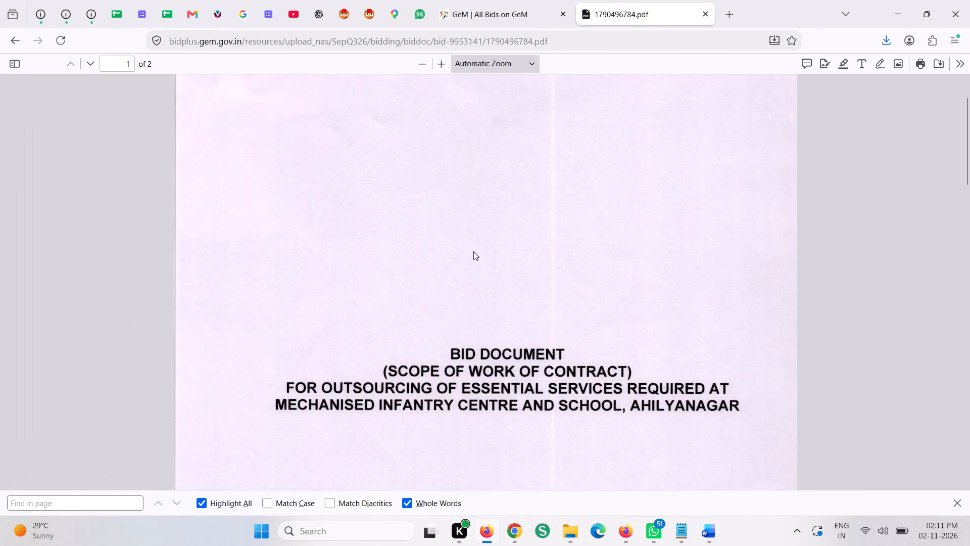
pyautogui.scroll(5, 473, 251)
pyautogui.scroll(-1, 593, 229)
pyautogui.click(13, 43)
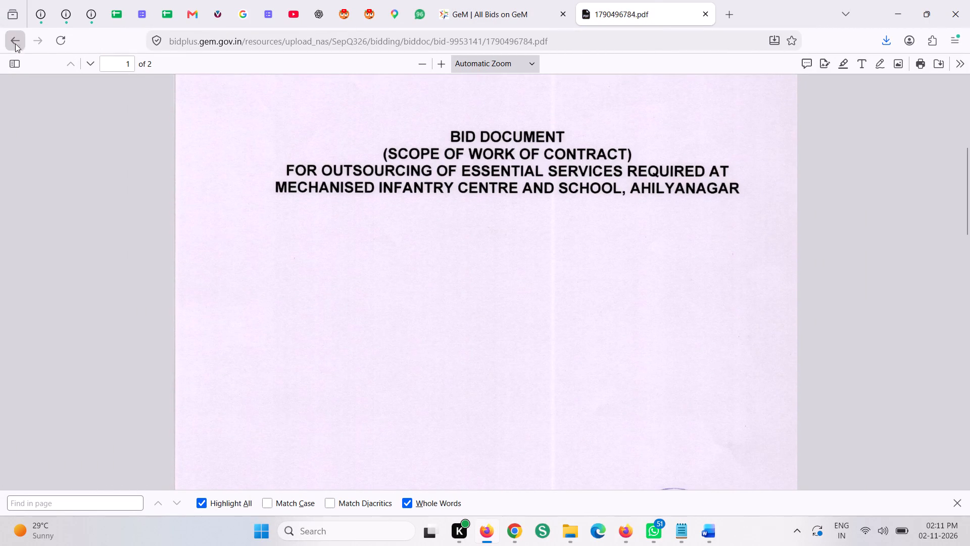
pyautogui.scroll(-2, 645, 279)
pyautogui.scroll(1, 663, 248)
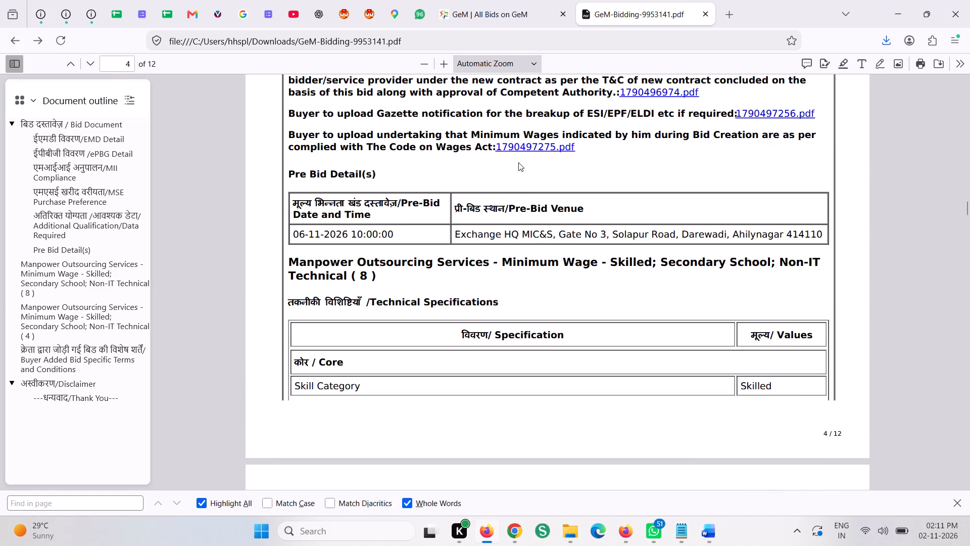
pyautogui.click(516, 149)
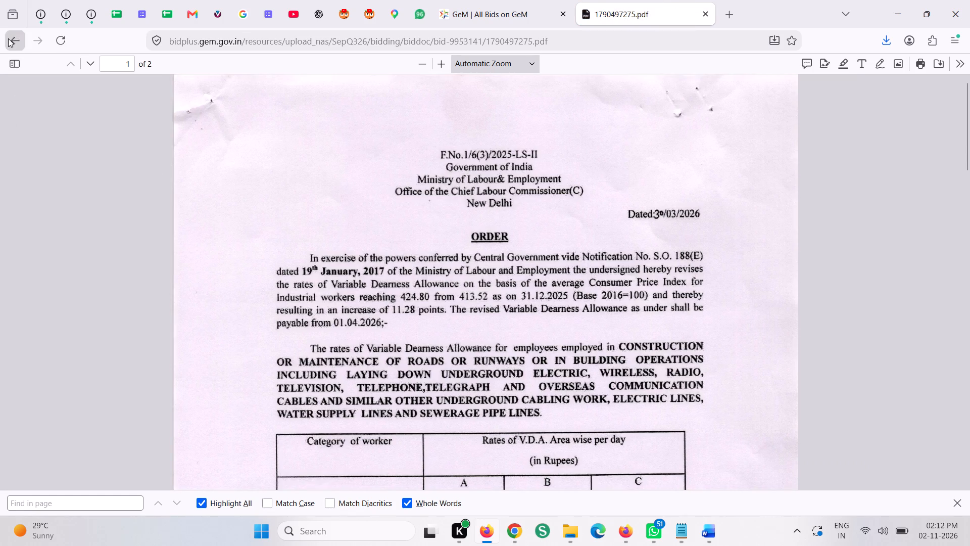
pyautogui.click(8, 38)
# Read the minimum eligibility criteria in the linked terms and conditions file 1790496974.pdf.
pyautogui.click(665, 92)
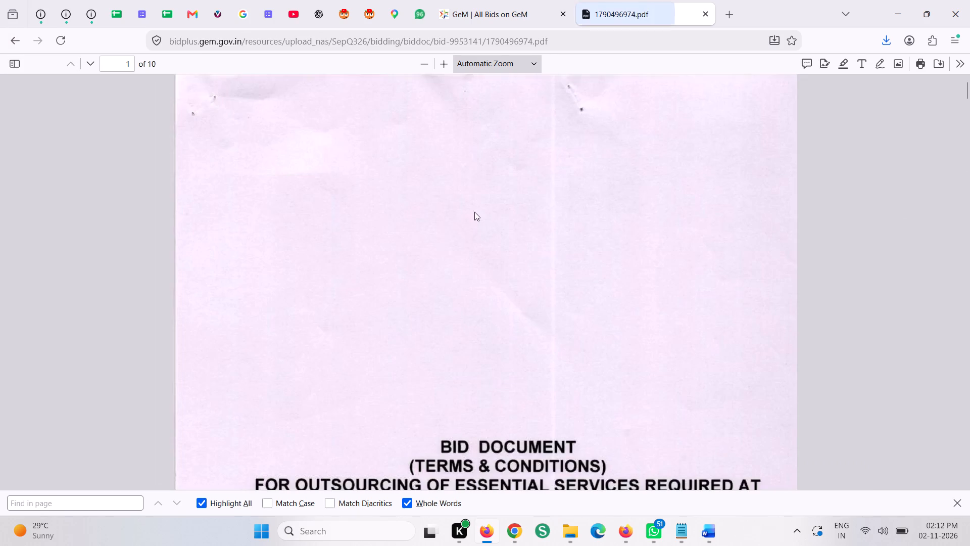
pyautogui.scroll(2, 443, 234)
pyautogui.scroll(-10, 439, 245)
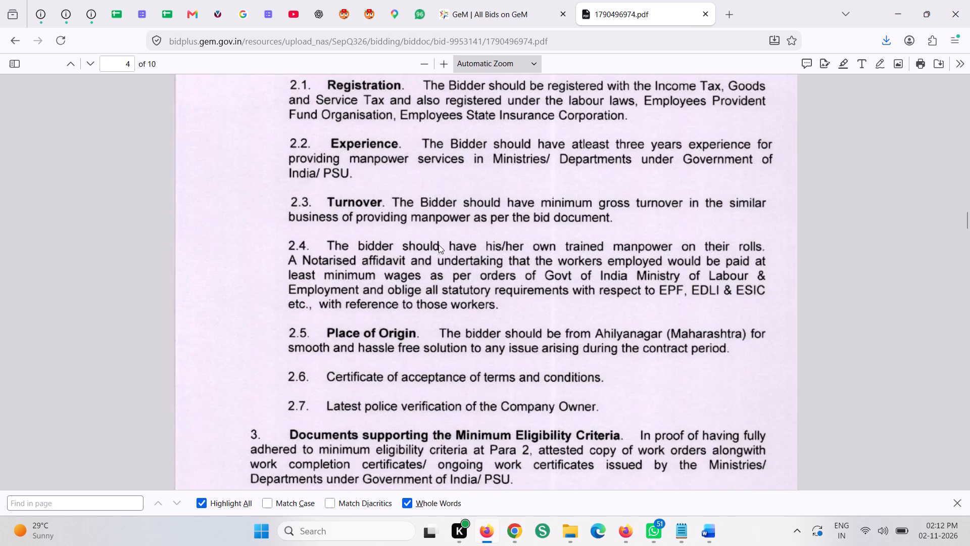
pyautogui.scroll(9, 439, 245)
pyautogui.scroll(-3, 439, 245)
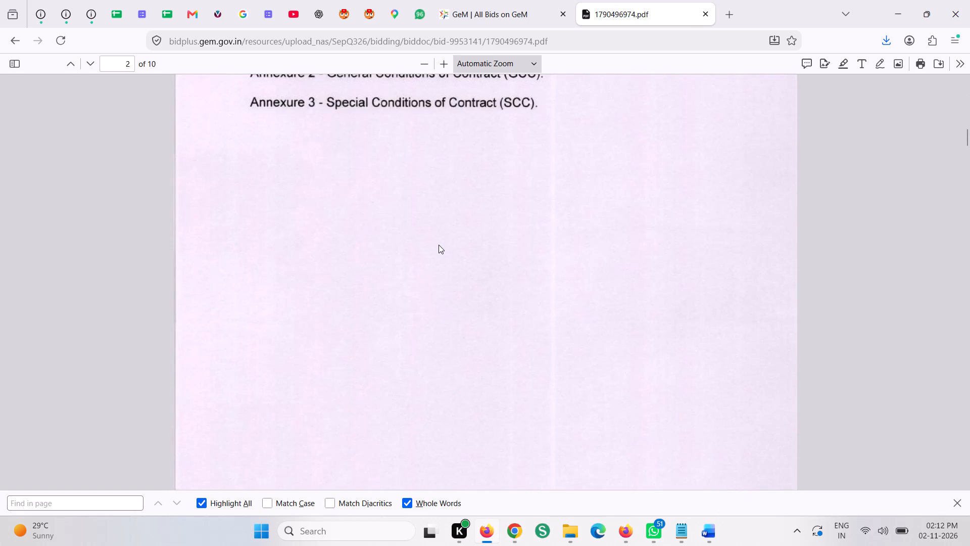
pyautogui.scroll(-5, 439, 245)
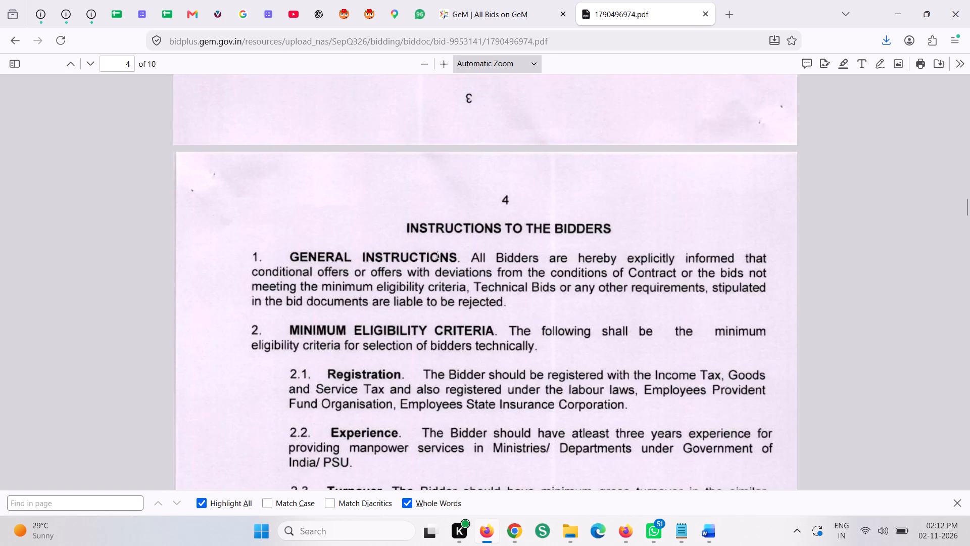
pyautogui.scroll(-1, 435, 255)
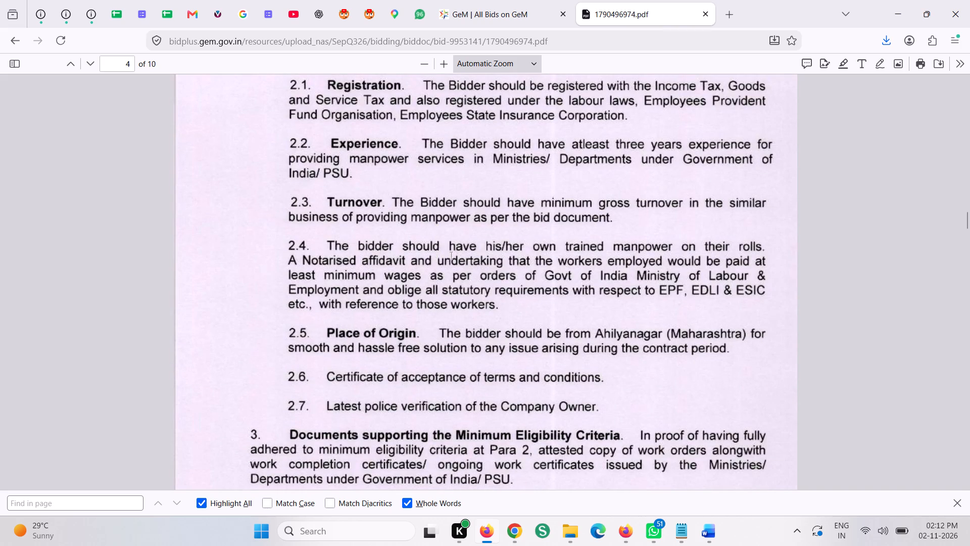
# Add item 8 to the REQUIRED DOCUMENTS list as "3 YEARS EXPERIENCE CERTIFICATE".
pyautogui.hotkey('alt', 'Tab')
pyautogui.press('Return')
pyautogui.write('8.3 YEARS')
pyautogui.press('space')
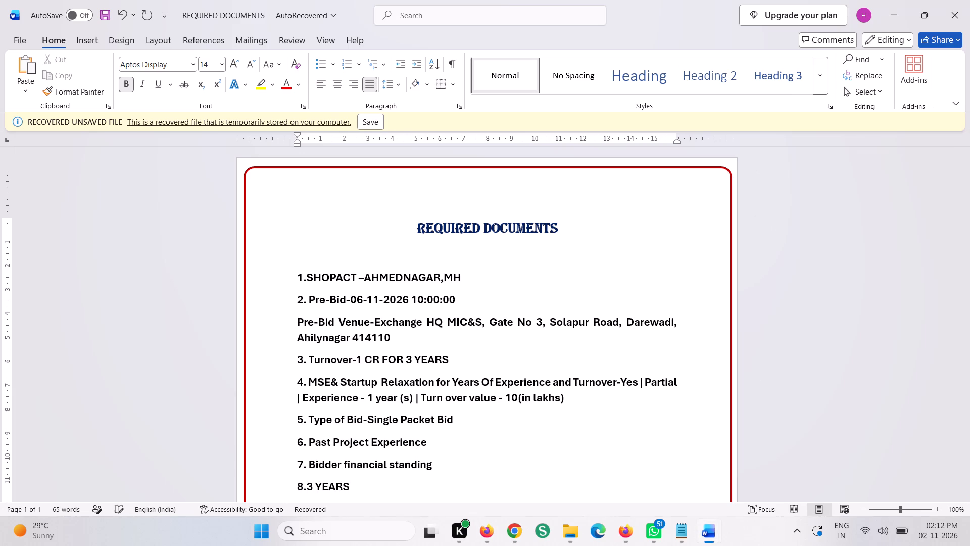
pyautogui.write('EXPERIENCE CERTIFICATE')
pyautogui.press('space')
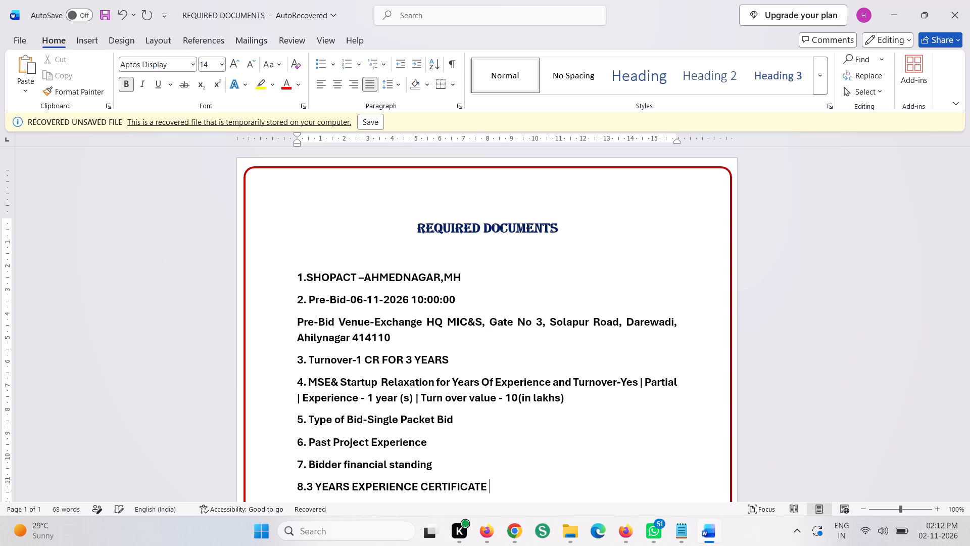
# Add item 9 to the REQUIRED DOCUMENTS list as "CERTIFICATE OF ACCEPTANCE ALL T& C", based on clause 2.6 of the terms PDF.
pyautogui.press('Return')
pyautogui.write('9.')
pyautogui.hotkey('alt', 'Tab')
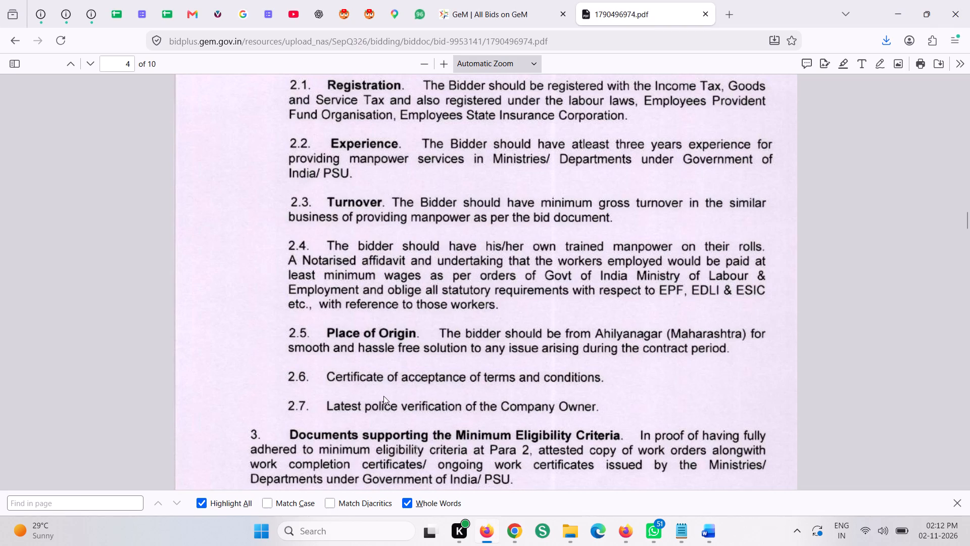
pyautogui.hotkey('alt', 'Tab')
pyautogui.write('CERTIFICATE OF ACCEPTANCE ALL T^')
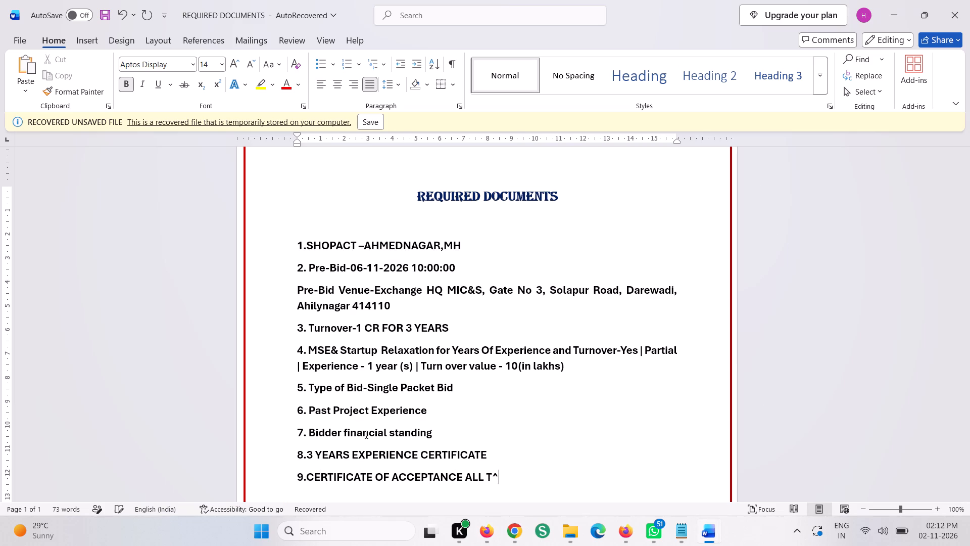
pyautogui.press('BackSpace')
pyautogui.write('& C')
pyautogui.press('space')
pyautogui.press('BackSpace')
pyautogui.press('space')
# Start item 10 on a new line of the REQUIRED DOCUMENTS list and check clause 2.7 of the terms PDF.
pyautogui.press('Return')
pyautogui.write('10.')
pyautogui.hotkey('alt', 'Tab')
pyautogui.hotkey('alt', 'Tab')
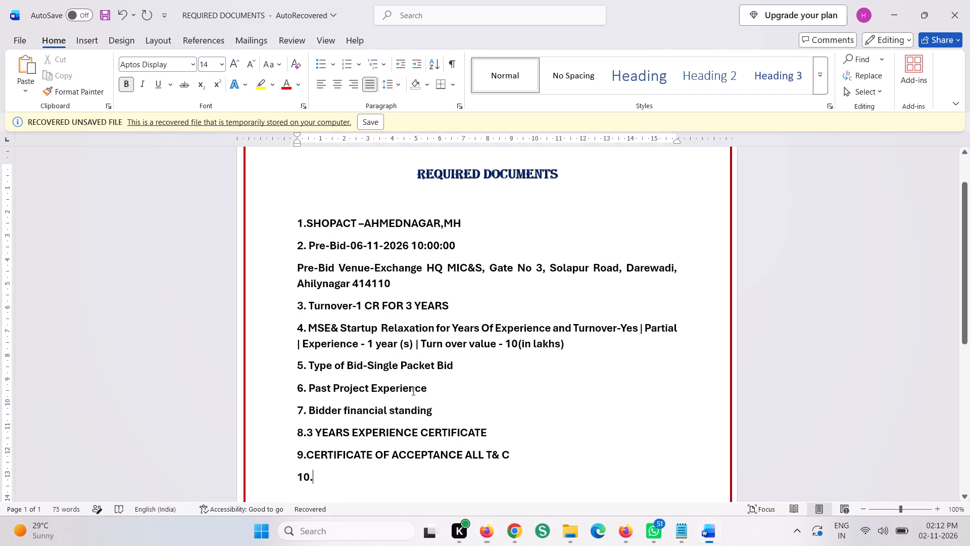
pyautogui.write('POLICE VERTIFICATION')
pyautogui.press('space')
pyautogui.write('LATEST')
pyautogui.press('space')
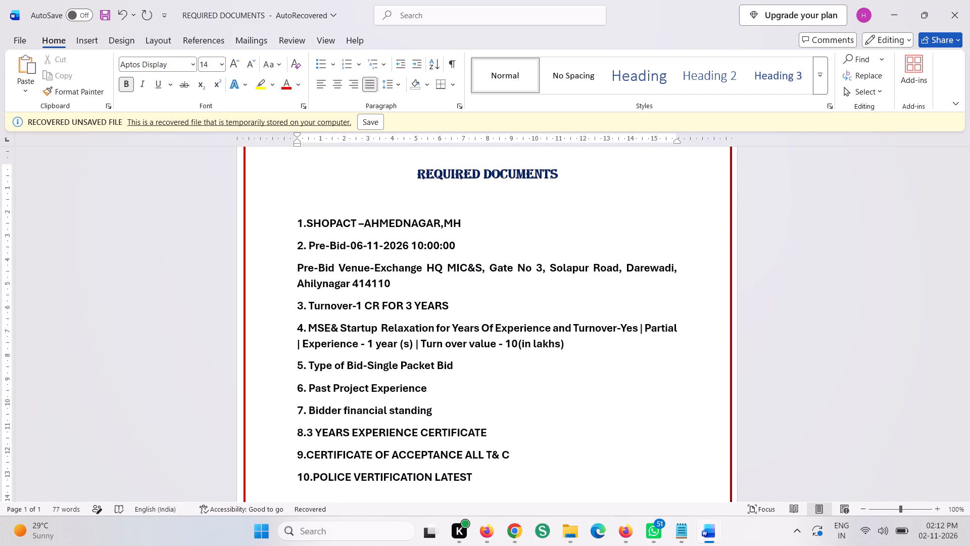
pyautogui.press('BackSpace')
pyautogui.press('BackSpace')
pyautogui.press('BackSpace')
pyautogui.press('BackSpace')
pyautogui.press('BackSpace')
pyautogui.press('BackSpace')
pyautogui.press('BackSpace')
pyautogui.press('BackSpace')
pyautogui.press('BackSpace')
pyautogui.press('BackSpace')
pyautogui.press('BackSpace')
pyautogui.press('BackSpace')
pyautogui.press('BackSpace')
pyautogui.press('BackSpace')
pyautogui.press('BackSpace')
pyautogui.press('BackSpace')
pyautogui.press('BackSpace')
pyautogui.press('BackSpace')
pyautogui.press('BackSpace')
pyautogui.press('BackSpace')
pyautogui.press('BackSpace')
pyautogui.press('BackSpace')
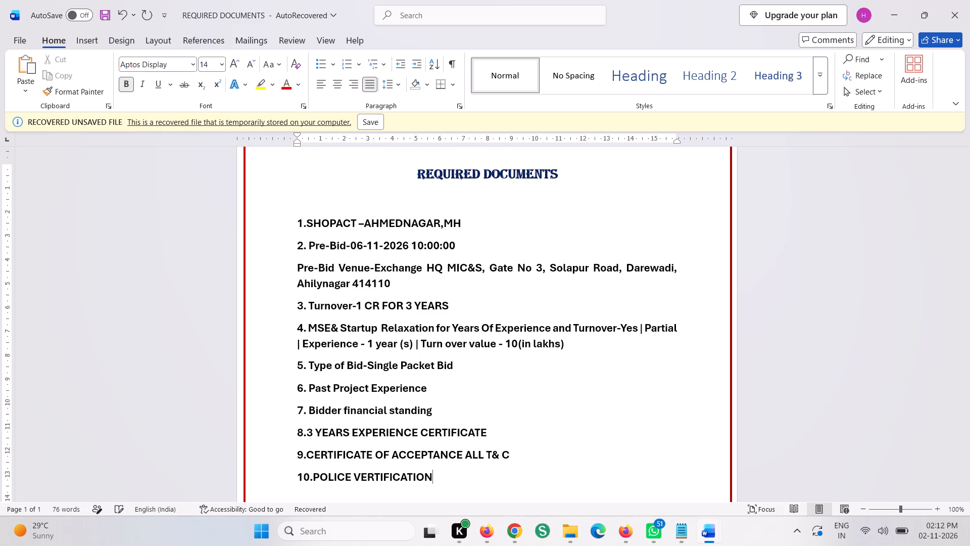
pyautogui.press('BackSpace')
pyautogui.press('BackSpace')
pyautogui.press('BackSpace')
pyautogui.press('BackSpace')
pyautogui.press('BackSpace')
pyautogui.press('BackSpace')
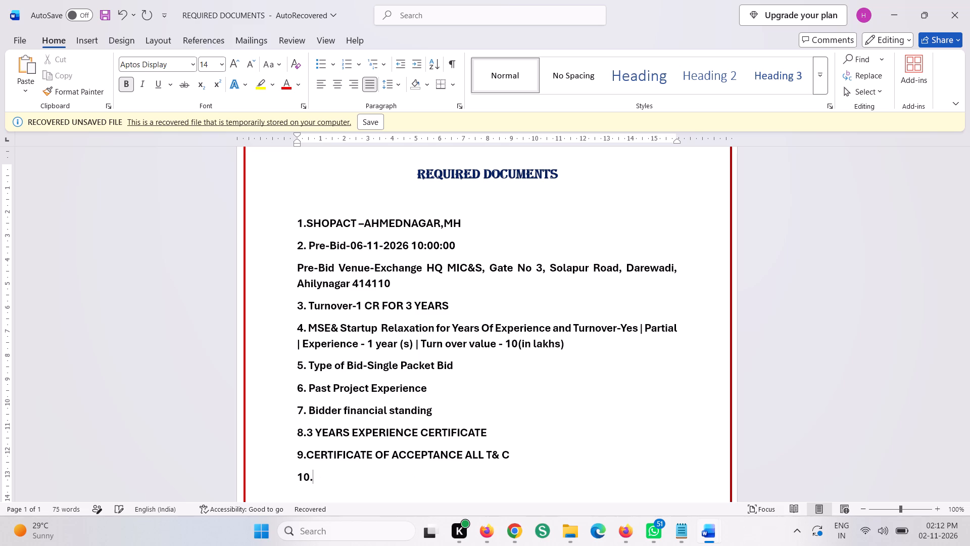
# Word item 10 of the REQUIRED DOCUMENTS list as "LATEST POLICE VERIFICATION".
pyautogui.write('LATEST')
pyautogui.press('space')
pyautogui.write('POLICE VERIFICATION')
pyautogui.press('space')
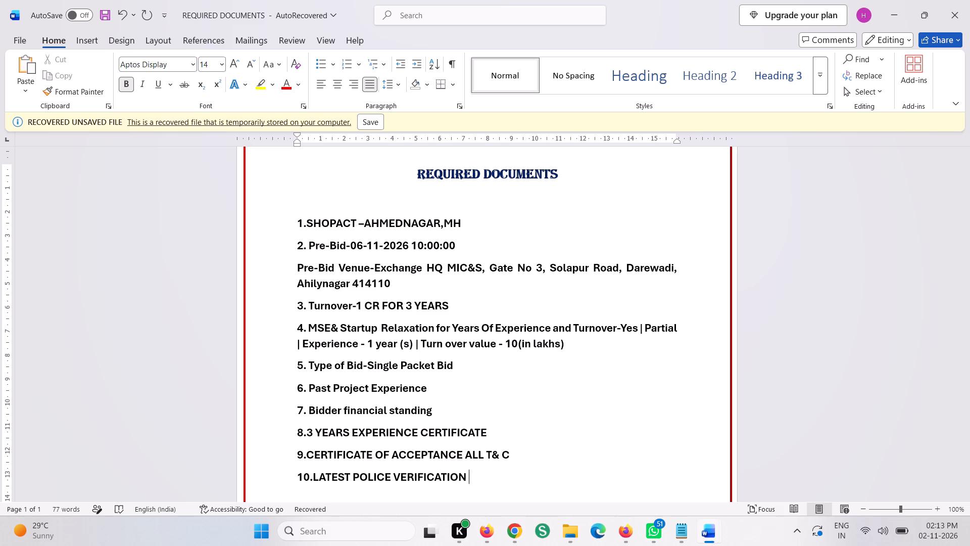
# Start item 11 in the list and capture a screenshot of clause 2.4, on the notarised affidavit and undertaking, from the terms PDF.
pyautogui.press('Return')
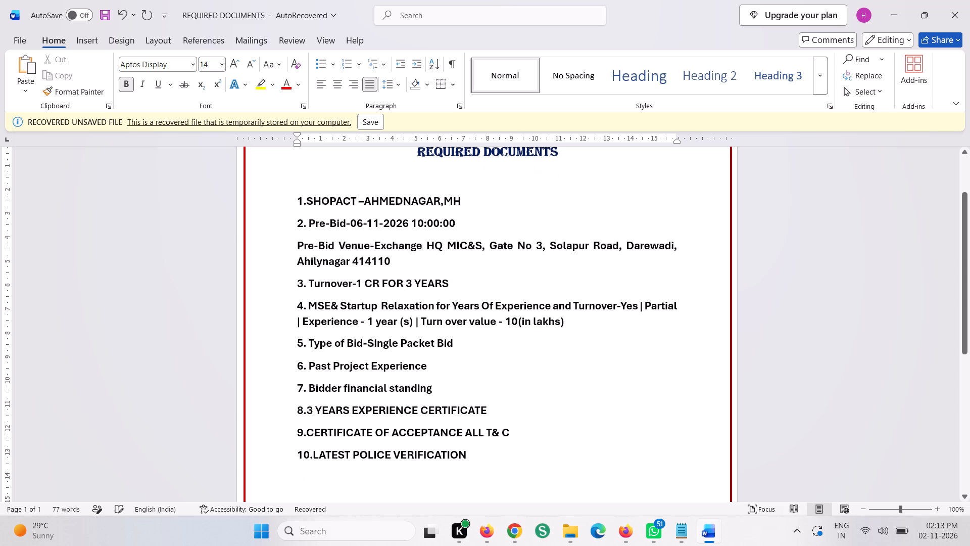
pyautogui.write('11.')
pyautogui.hotkey('alt', 'Tab')
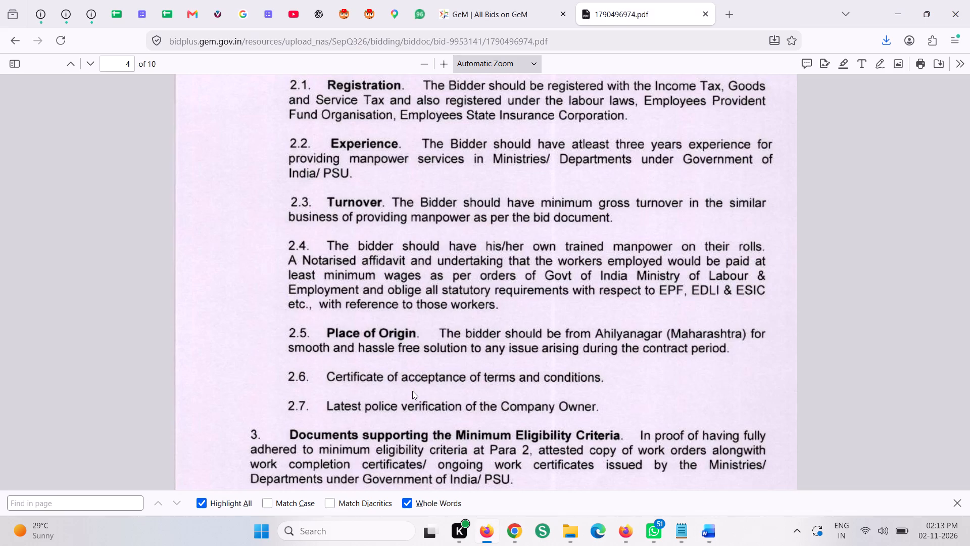
pyautogui.scroll(1, 442, 386)
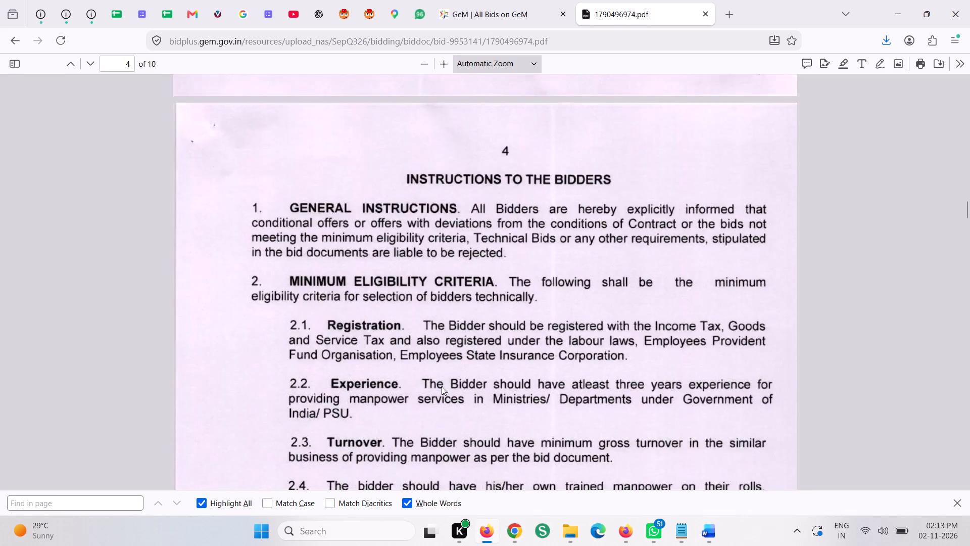
pyautogui.scroll(-1, 454, 391)
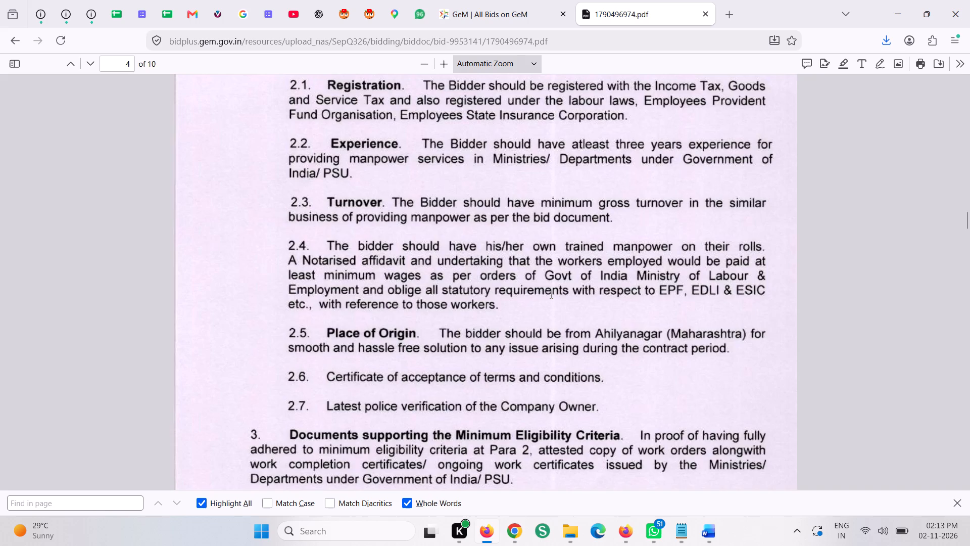
pyautogui.hotkey('ctrl', 'shift', 's')
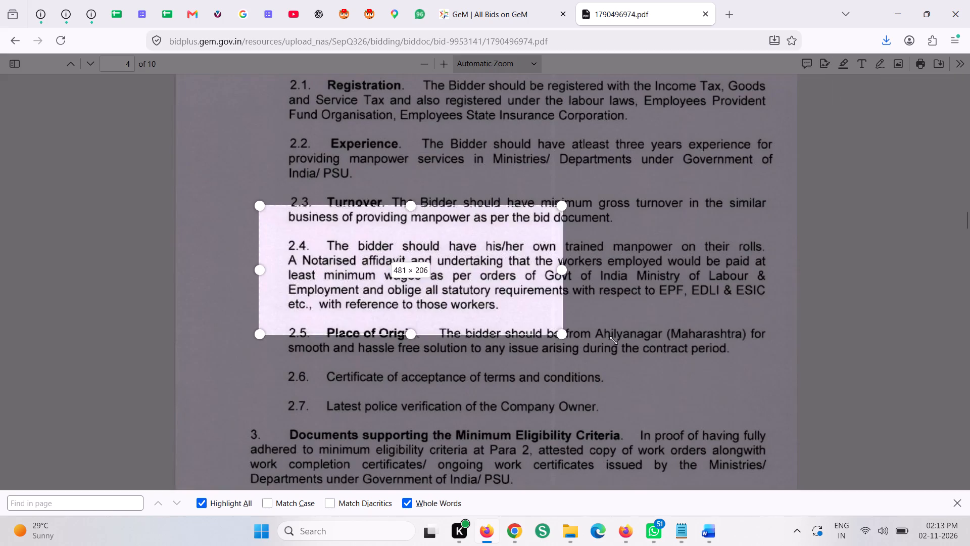
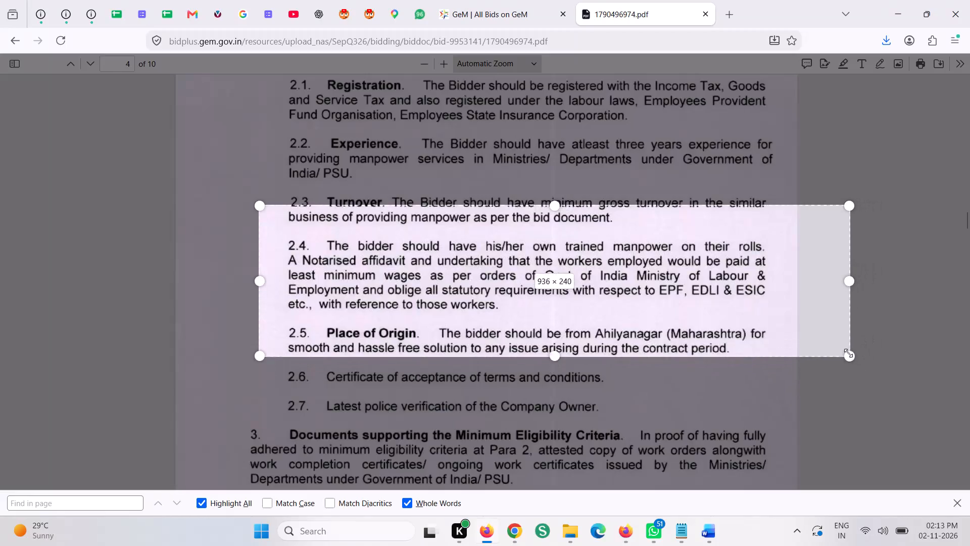
# Copy a screenshot covering clauses 2.4 and 2.5 of the terms PDF, retaking the capture with a wider area.
pyautogui.click(726, 337)
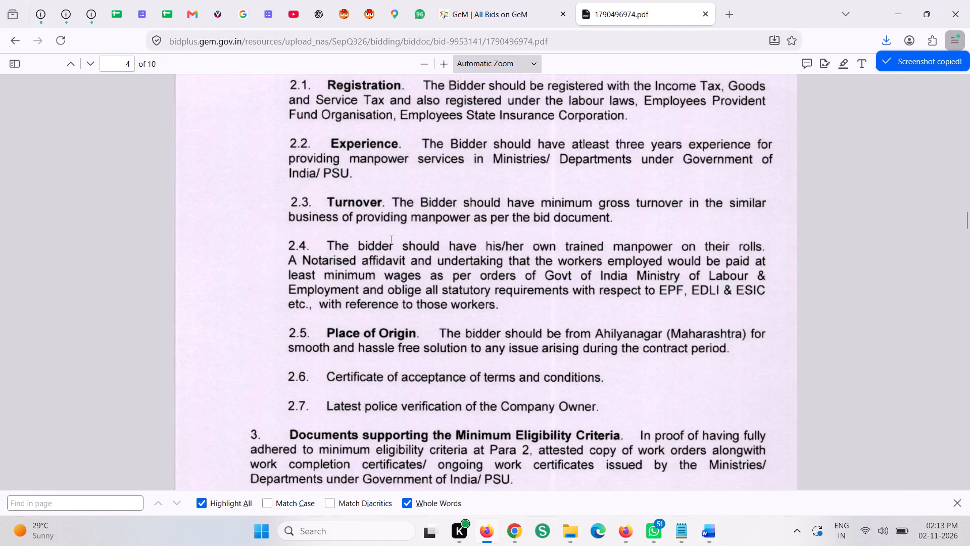
pyautogui.hotkey('ctrl', 'shift', 's')
pyautogui.moveTo(246, 210); pyautogui.dragTo(833, 345)
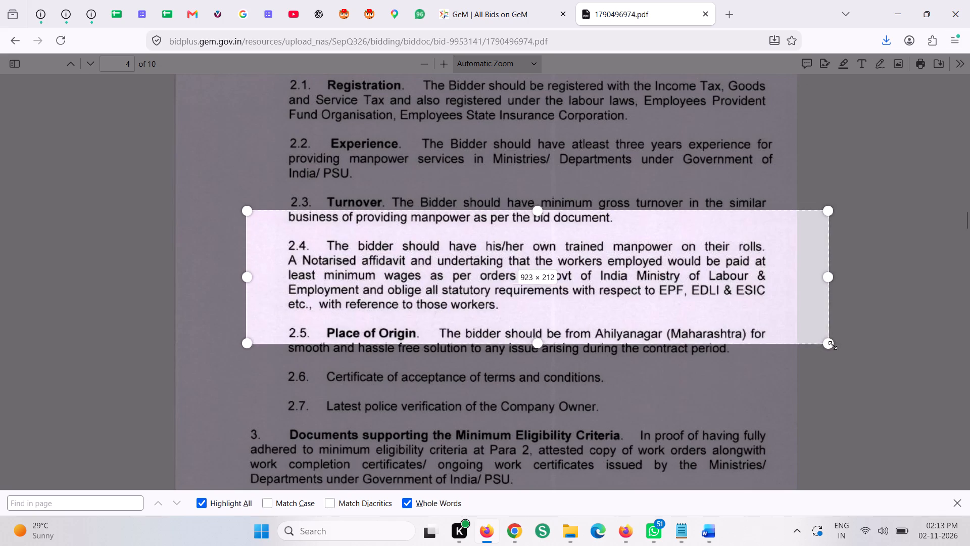
pyautogui.moveTo(833, 345); pyautogui.dragTo(896, 371)
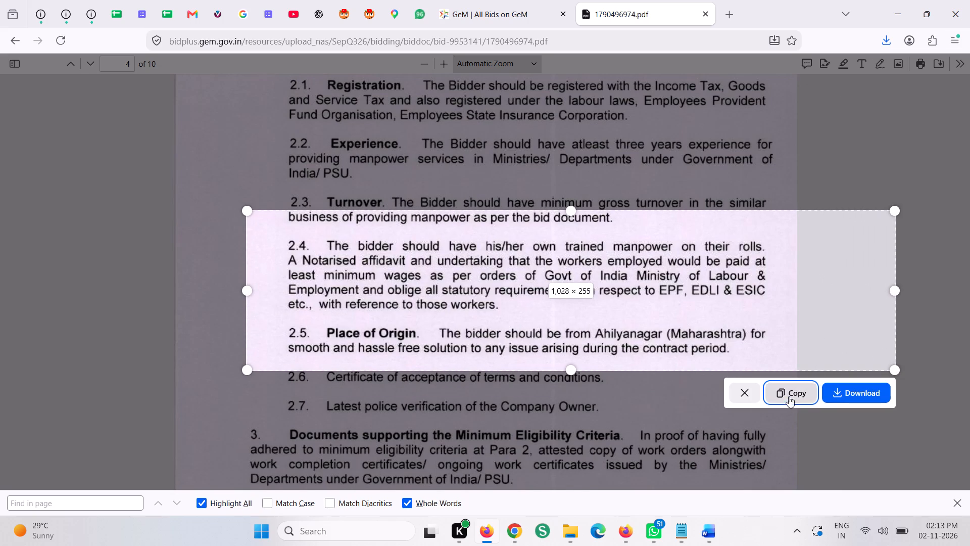
pyautogui.click(790, 391)
# Run a Google Lens image search on the copied screenshot of clauses 2.4 and 2.5.
pyautogui.click(238, 15)
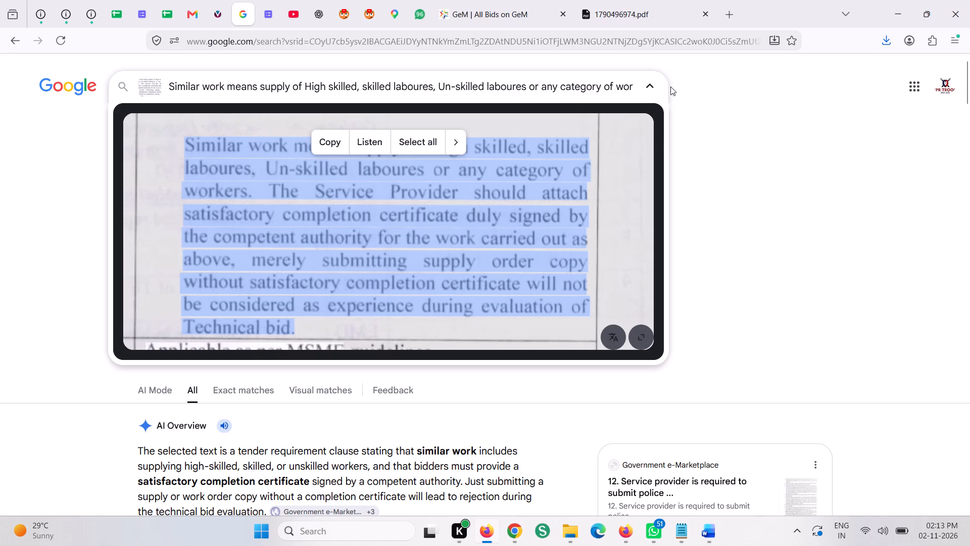
pyautogui.click(651, 90)
pyautogui.click(632, 92)
pyautogui.click(499, 253)
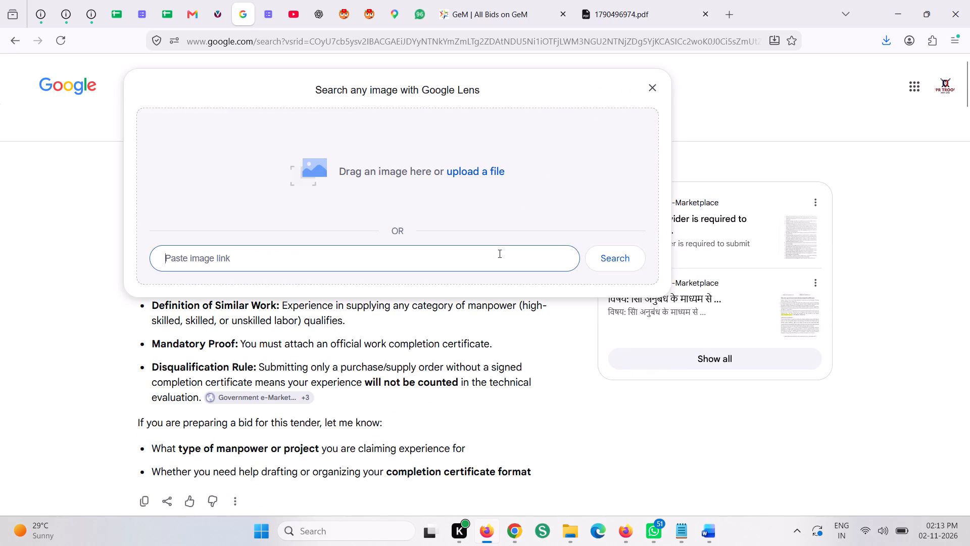
pyautogui.hotkey('ctrl', 'v')
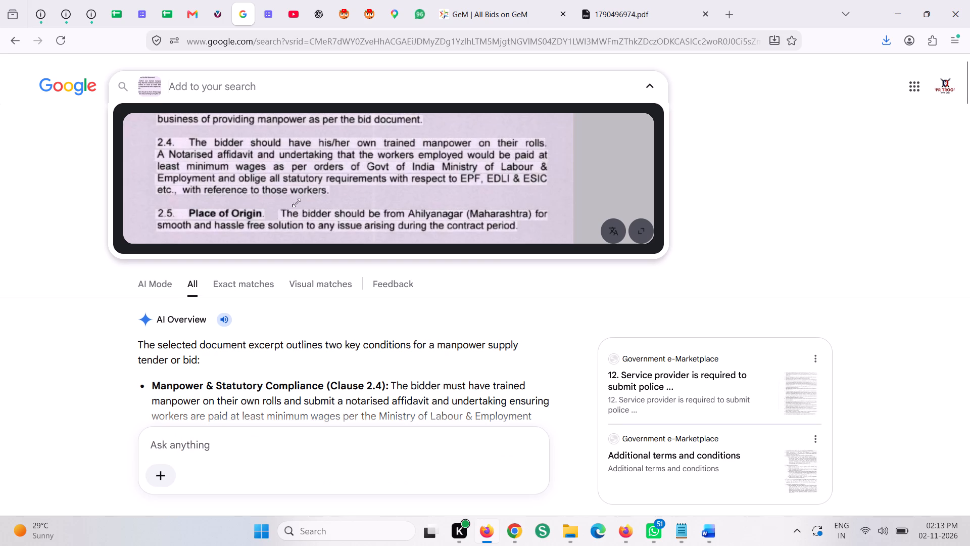
# Copy the recognised clause 2.4 text, without its number, and insert it as item 11 of the REQUIRED DOCUMENTS list.
pyautogui.click(275, 150)
pyautogui.click(390, 146)
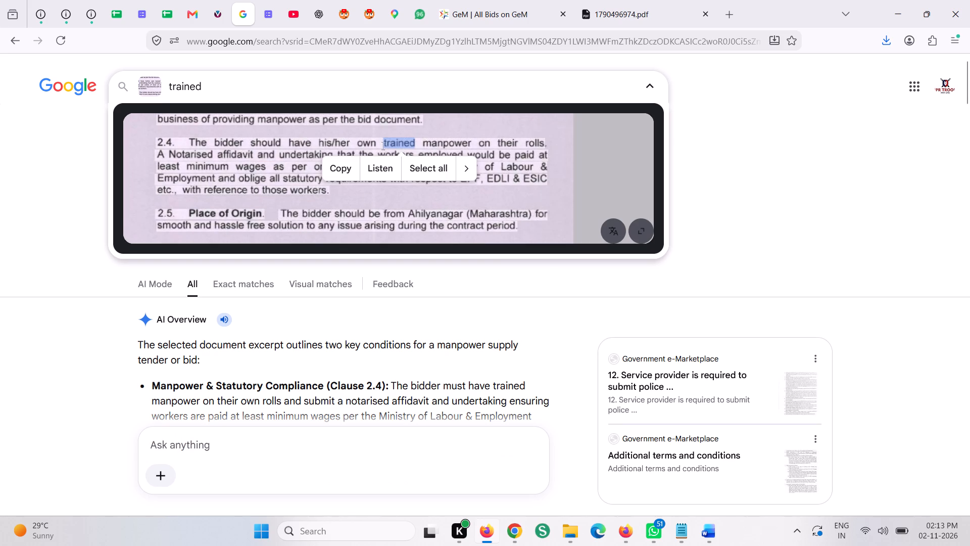
pyautogui.moveTo(192, 143); pyautogui.dragTo(193, 143)
pyautogui.moveTo(193, 143); pyautogui.dragTo(322, 191)
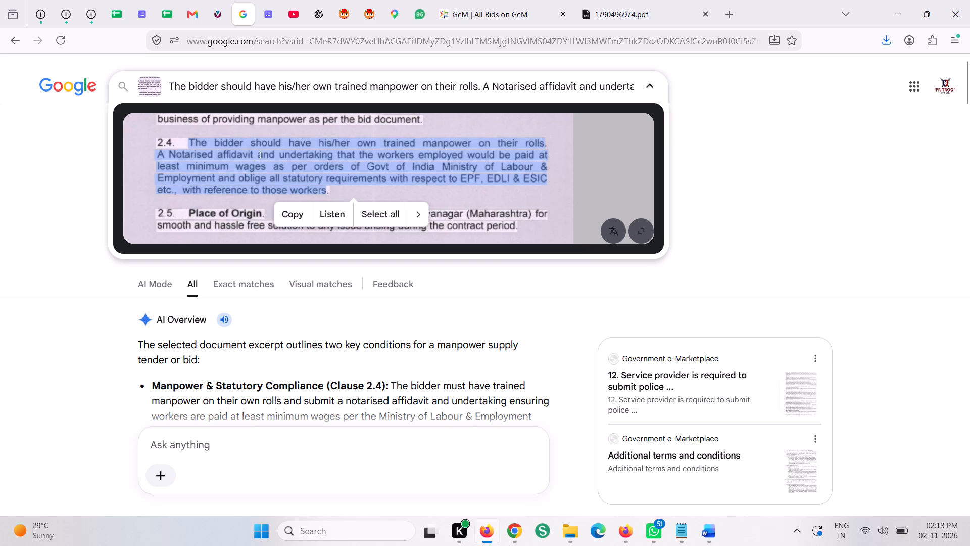
pyautogui.click(304, 212)
pyautogui.hotkey('alt', 'Tab')
pyautogui.scroll(-1, 481, 363)
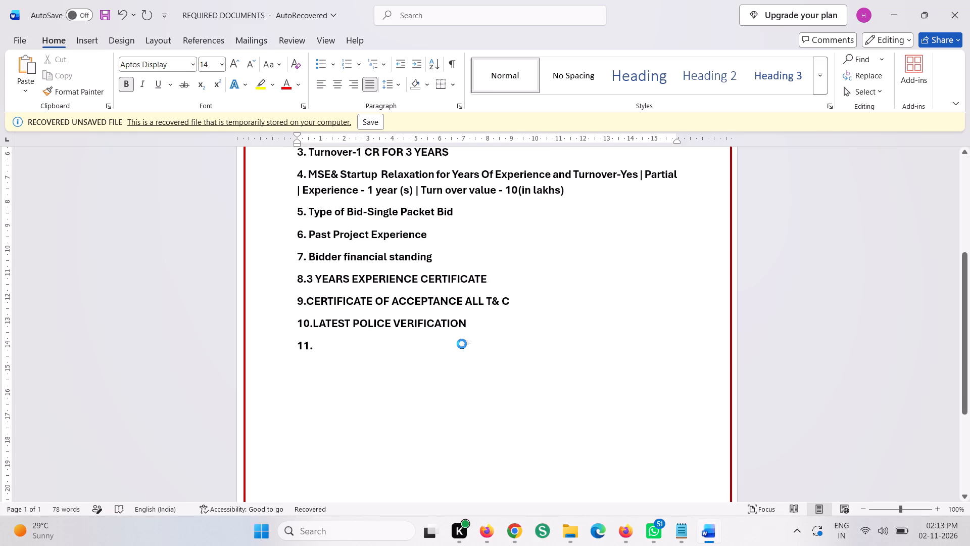
pyautogui.hotkey('ctrl', 'v')
# Highlight the item 11 text in yellow, from "The bidder should have" through "those workers".
pyautogui.moveTo(320, 347); pyautogui.dragTo(518, 395)
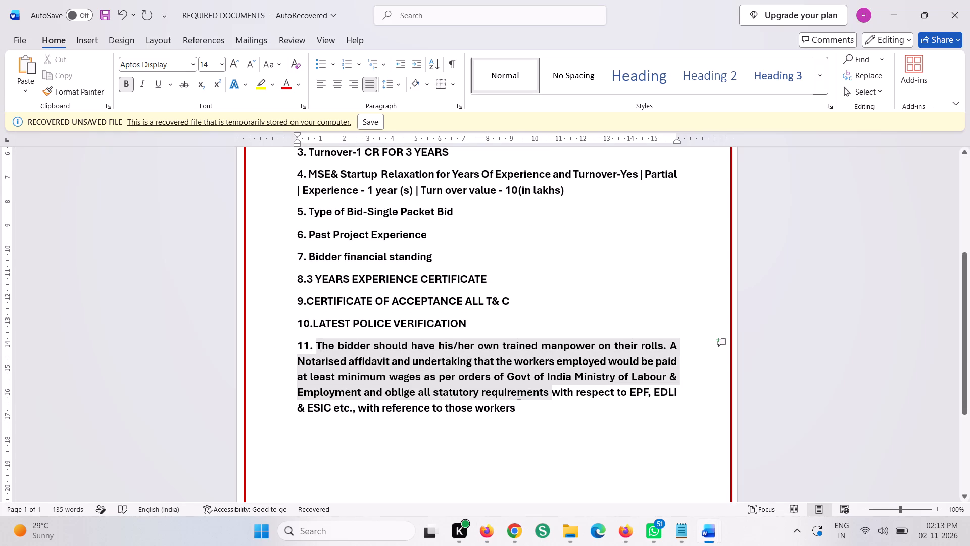
pyautogui.moveTo(518, 395); pyautogui.dragTo(532, 411)
pyautogui.click(589, 388)
pyautogui.click(493, 410)
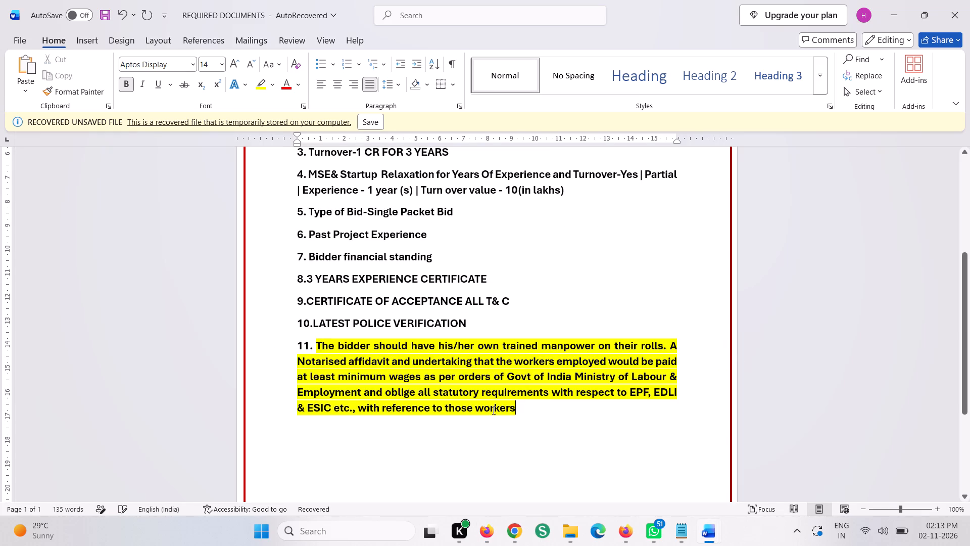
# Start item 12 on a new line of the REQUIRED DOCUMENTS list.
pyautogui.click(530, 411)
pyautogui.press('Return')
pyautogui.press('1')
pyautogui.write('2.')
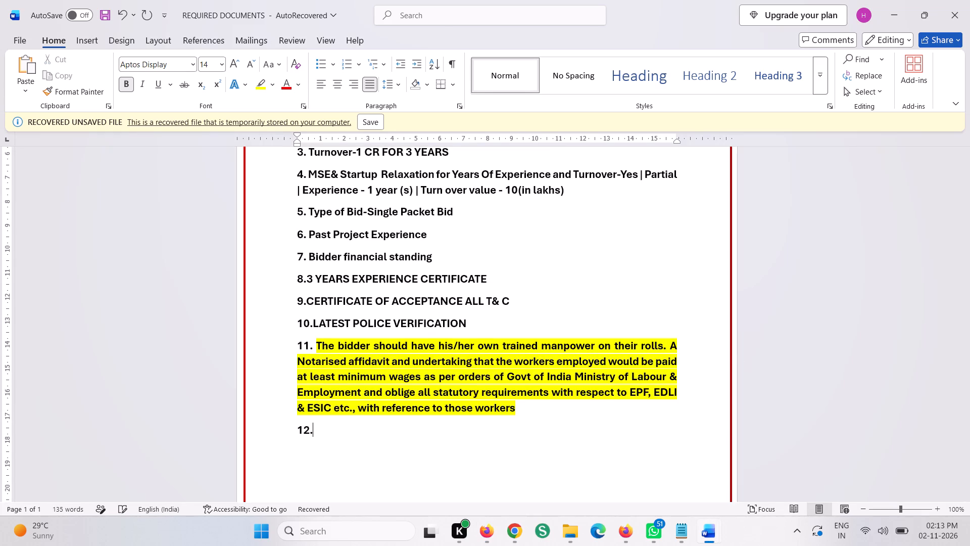
# Replace the SHOPACT location in item 1 with "Ahilyanagar (Maharashtra", copied from the recognised text of clause 2.5.
pyautogui.hotkey('alt', 'Tab')
pyautogui.click(233, 220)
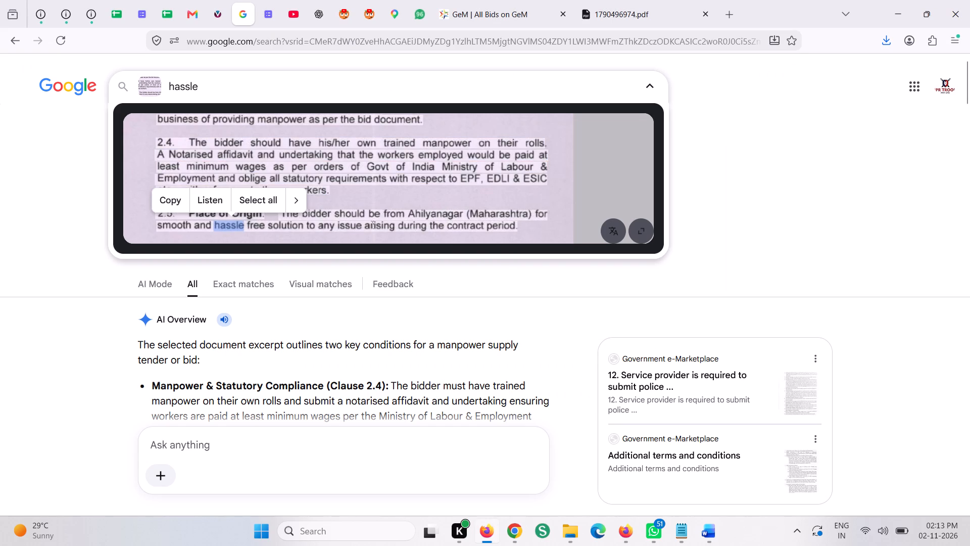
pyautogui.moveTo(414, 211); pyautogui.dragTo(499, 210)
pyautogui.click(405, 187)
pyautogui.hotkey('alt', 'Tab')
pyautogui.scroll(4, 449, 237)
pyautogui.click(418, 286)
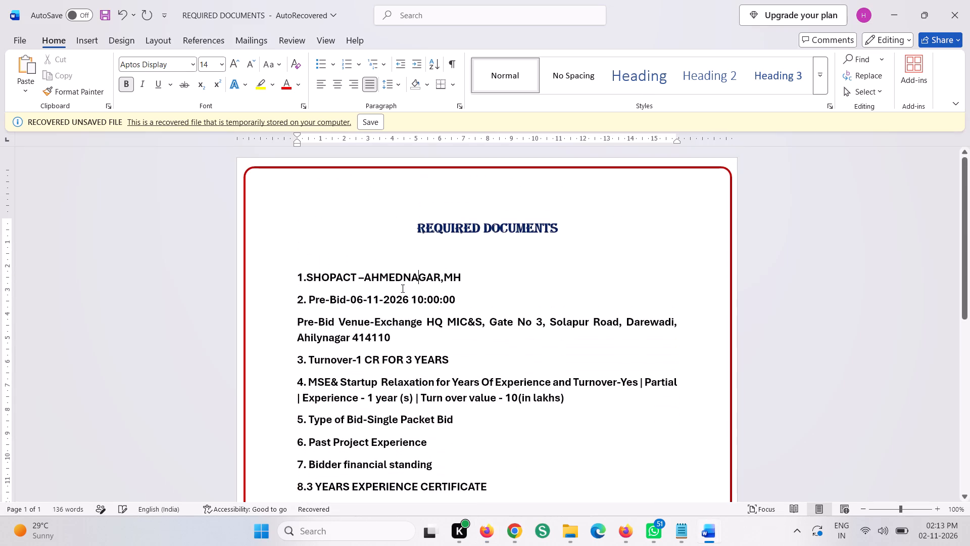
pyautogui.moveTo(366, 278); pyautogui.dragTo(464, 273)
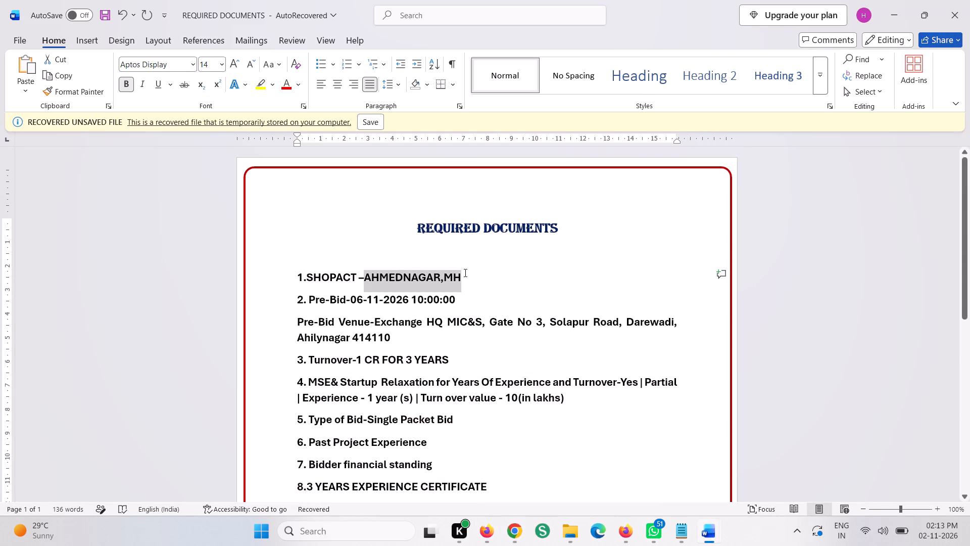
pyautogui.hotkey('ctrl', 'v')
# Read through the remaining pages of the terms PDF, up to page 10, for further document requirements.
pyautogui.hotkey('alt', 'Tab')
pyautogui.scroll(-2, 555, 293)
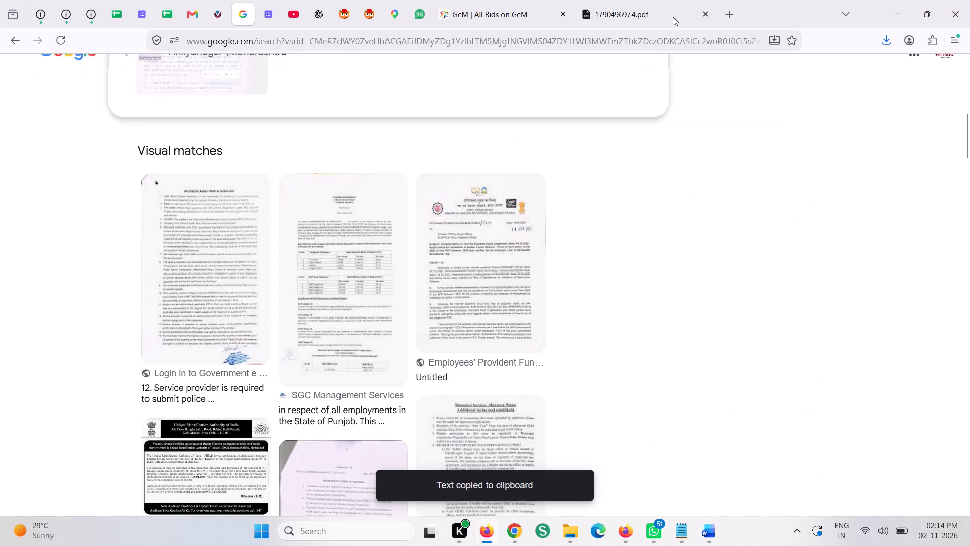
pyautogui.click(690, 0)
pyautogui.scroll(-4, 548, 270)
pyautogui.scroll(2, 546, 279)
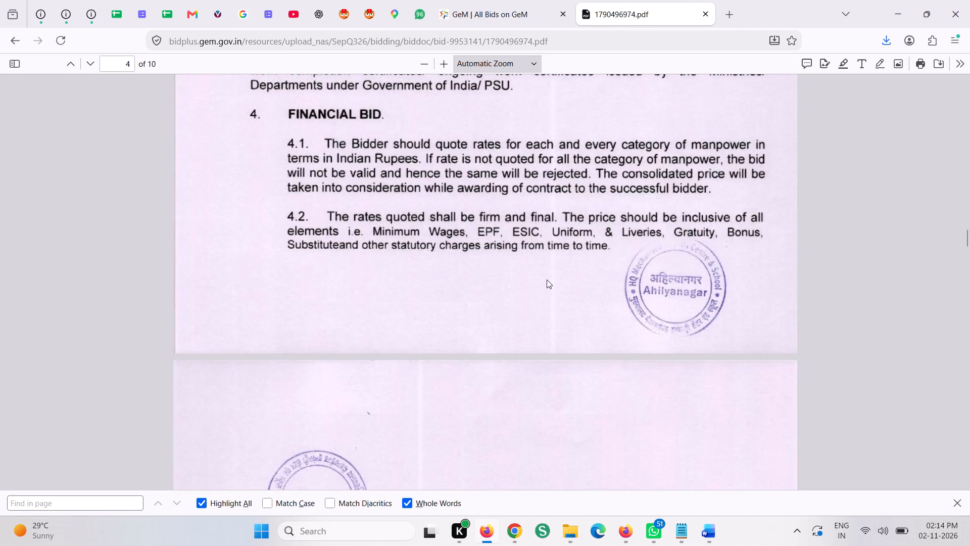
pyautogui.scroll(-4, 547, 280)
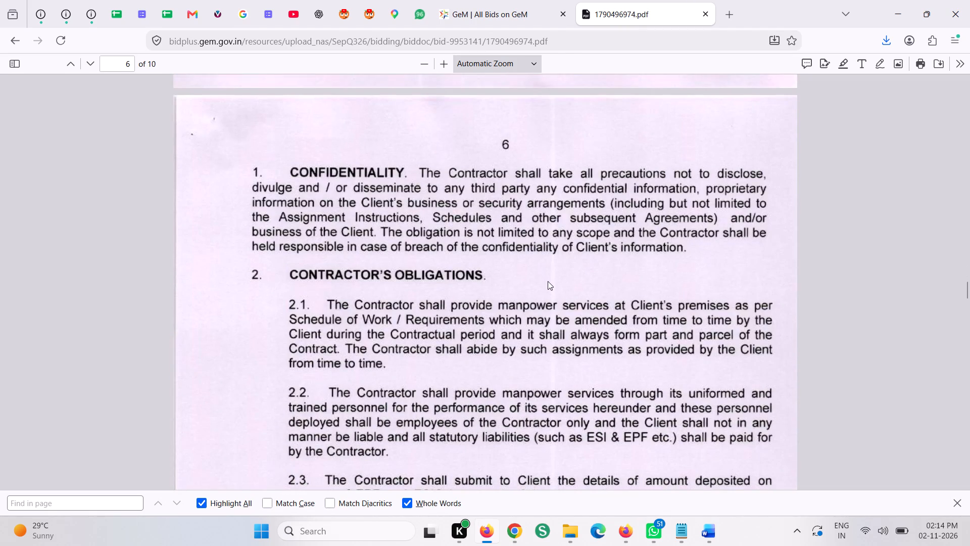
pyautogui.scroll(-7, 548, 281)
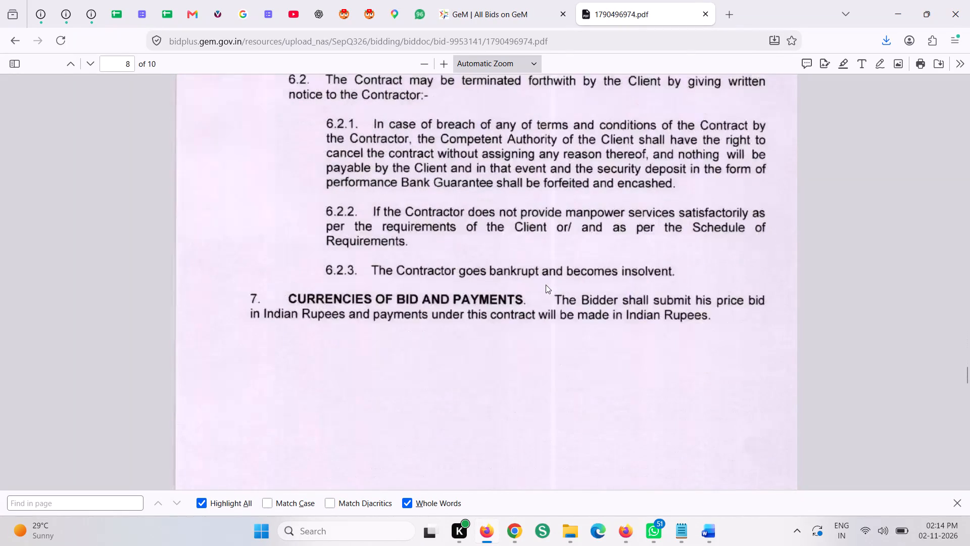
pyautogui.scroll(-6, 546, 285)
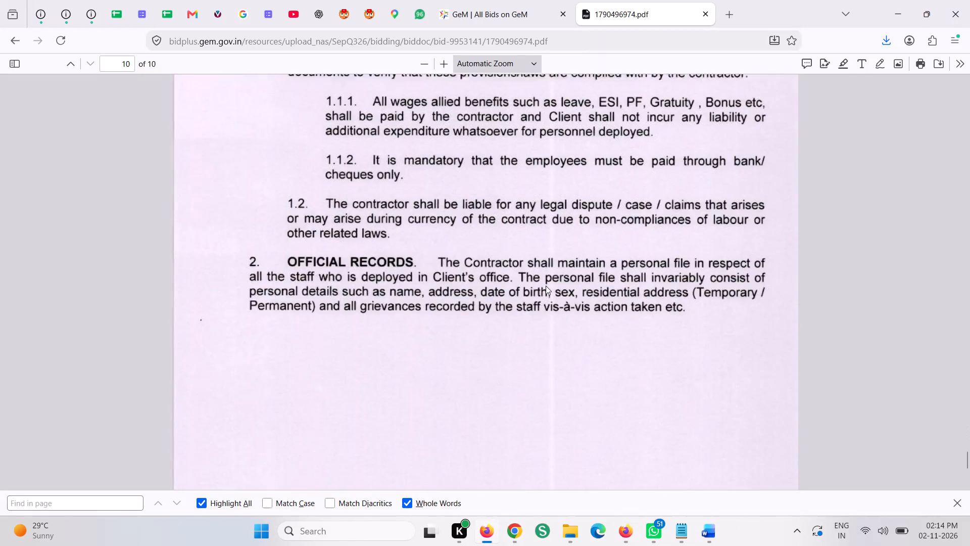
pyautogui.scroll(1, 543, 290)
pyautogui.scroll(-6, 542, 292)
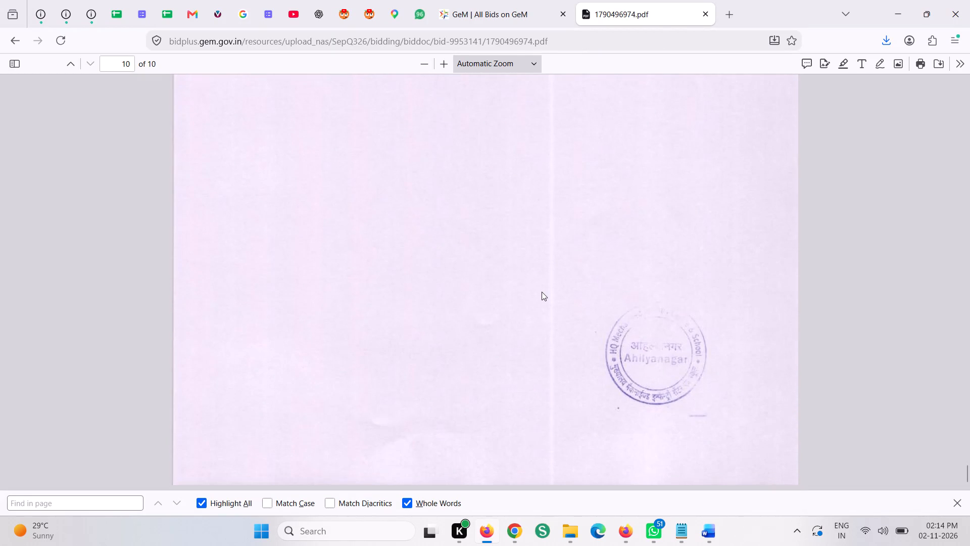
pyautogui.scroll(4, 542, 292)
pyautogui.scroll(-3, 542, 292)
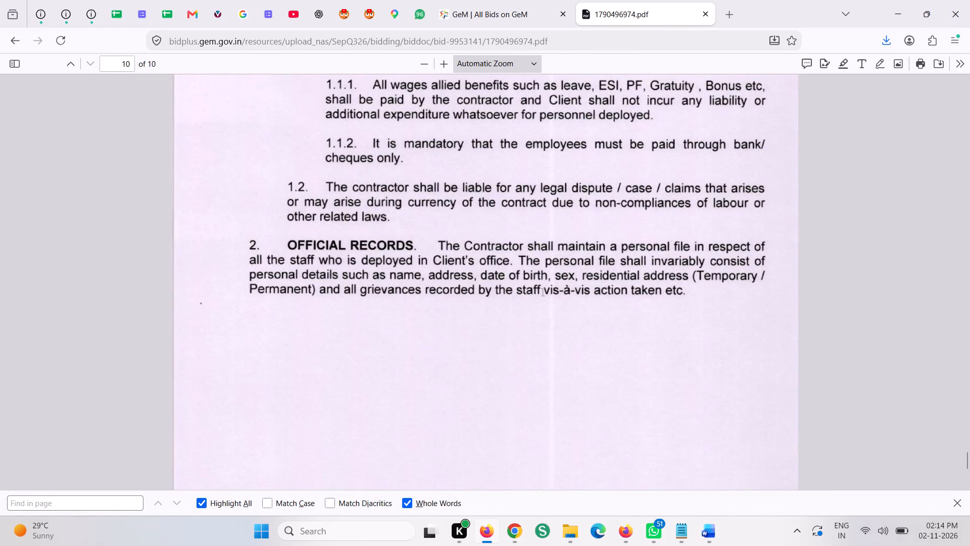
pyautogui.scroll(20, 542, 292)
pyautogui.scroll(10, 542, 292)
pyautogui.scroll(8, 671, 188)
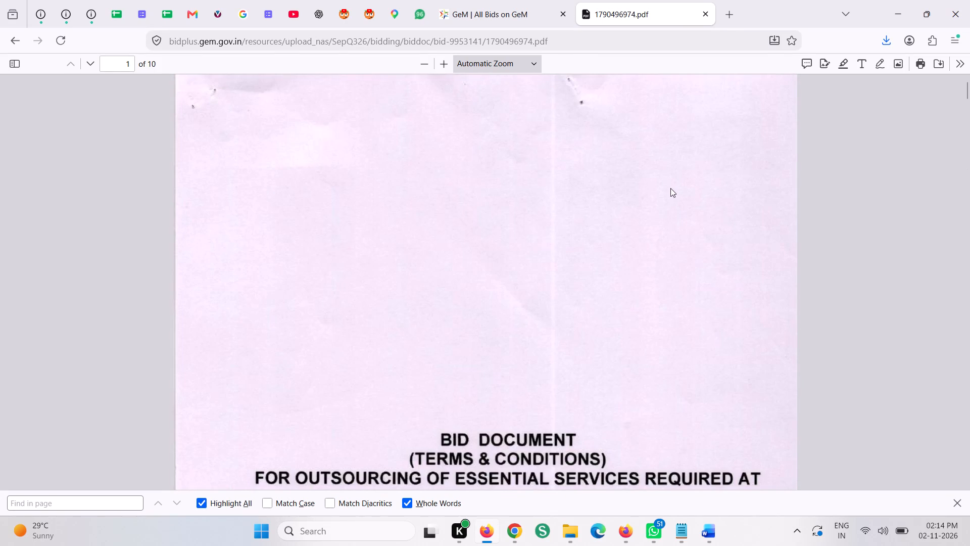
pyautogui.scroll(2, 670, 188)
pyautogui.scroll(-1, 670, 188)
# Go back to the GeM-Bidding-9953141 bid PDF at the attachment links on page 4.
pyautogui.click(12, 43)
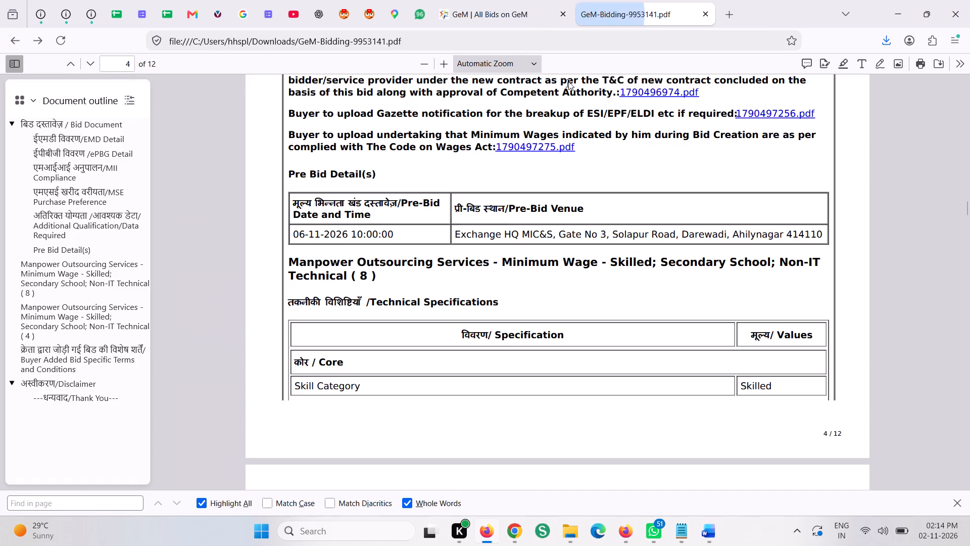
pyautogui.click(499, 0)
pyautogui.click(657, 0)
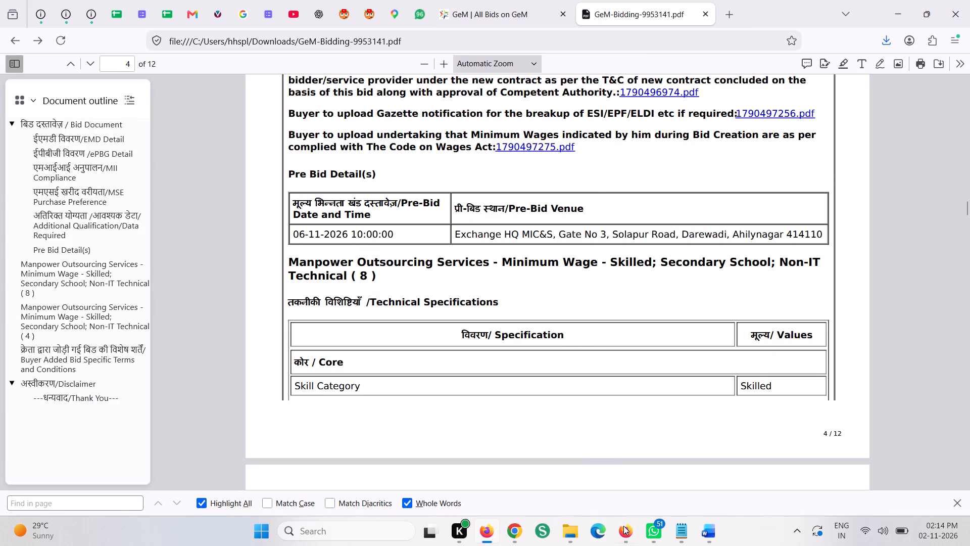
pyautogui.click(674, 533)
pyautogui.click(682, 530)
# Reopen the REQUIRED DOCUMENTS file, look over the list and remove the empty item number 12.
pyautogui.click(710, 528)
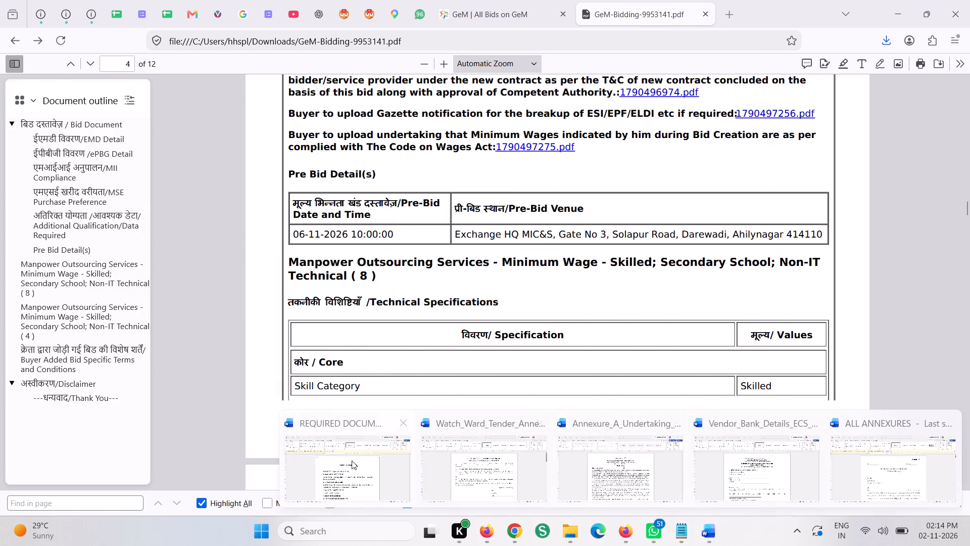
pyautogui.click(343, 465)
pyautogui.scroll(-2, 376, 447)
pyautogui.scroll(3, 412, 384)
pyautogui.scroll(-1, 418, 393)
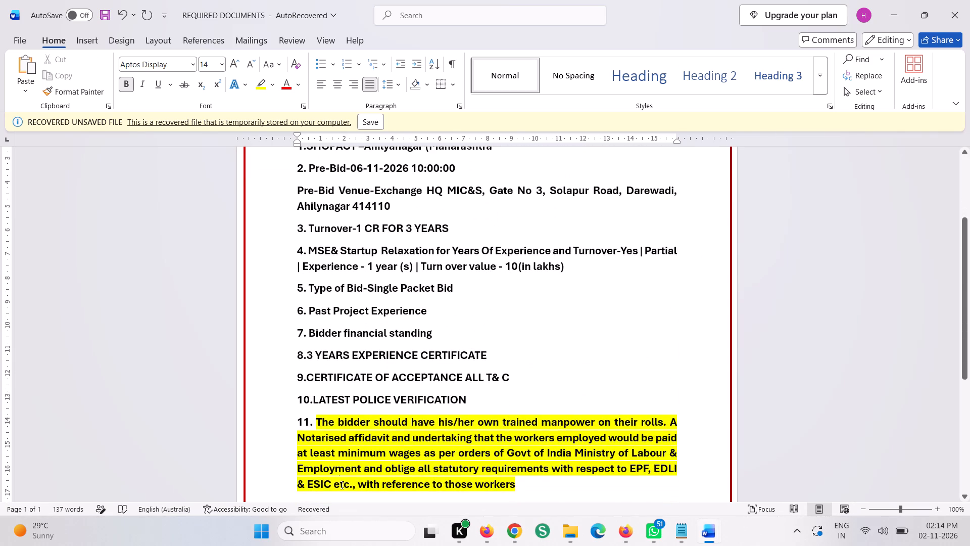
pyautogui.scroll(-1, 341, 486)
pyautogui.click(324, 379)
pyautogui.press('BackSpace')
pyautogui.press('BackSpace')
pyautogui.press('BackSpace')
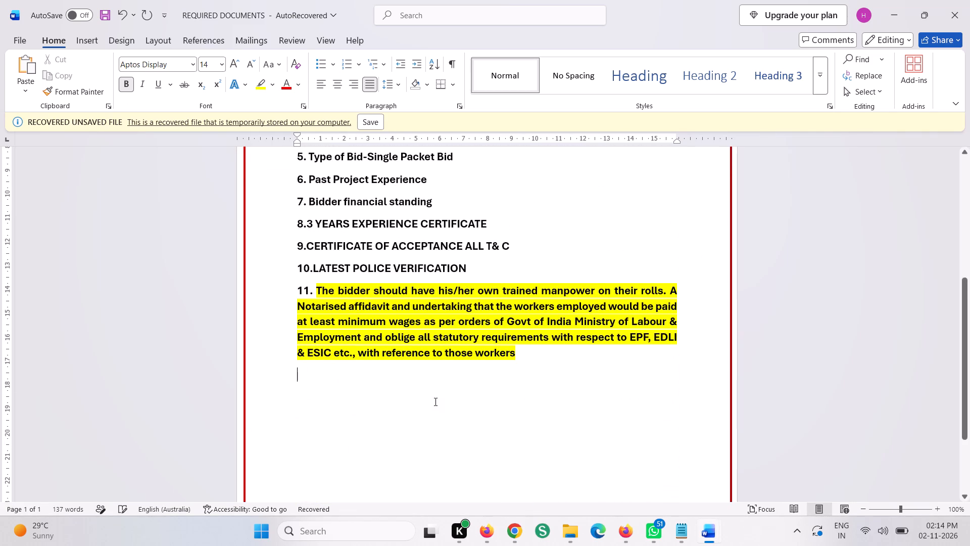
# Export the document as a PDF named REQUIRED DOCUMENTS into the GEM2026B8089206 folder inside DEV1.
pyautogui.scroll(2, 434, 401)
pyautogui.click(13, 49)
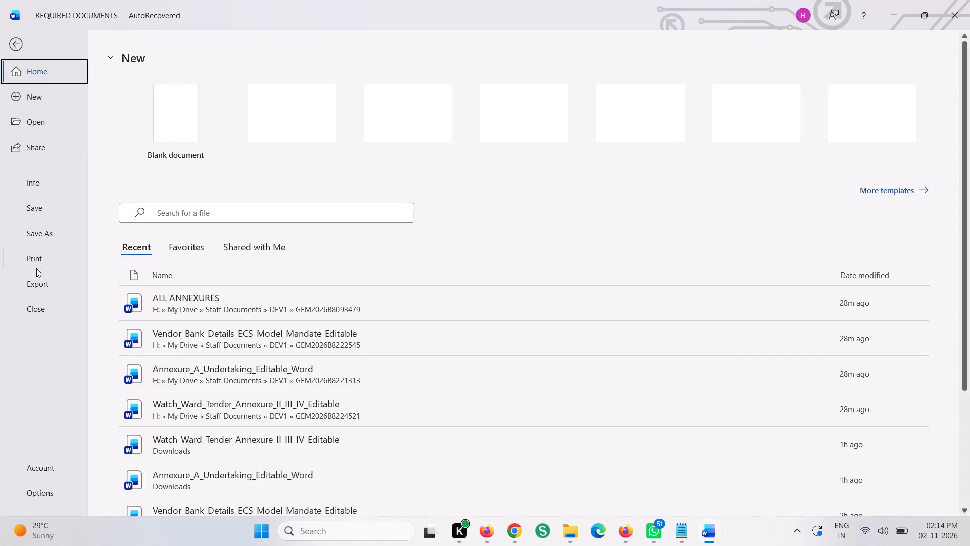
pyautogui.click(39, 283)
pyautogui.click(336, 178)
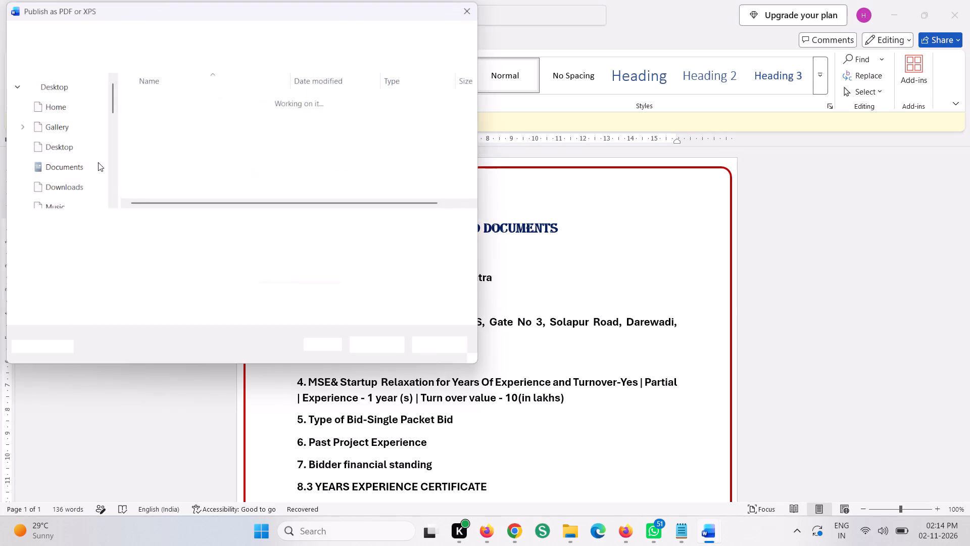
pyautogui.click(67, 169)
pyautogui.scroll(7, 212, 140)
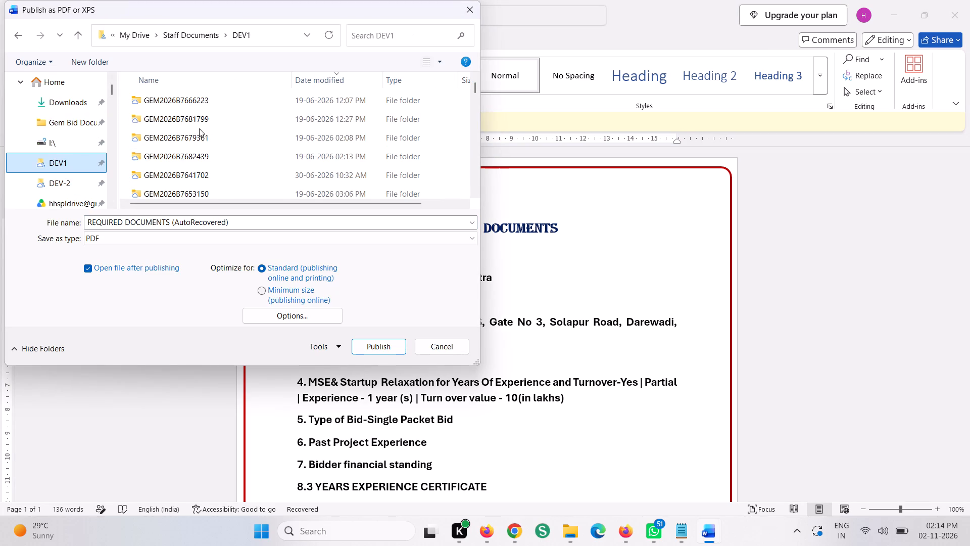
pyautogui.scroll(8, 199, 128)
pyautogui.scroll(-1, 208, 184)
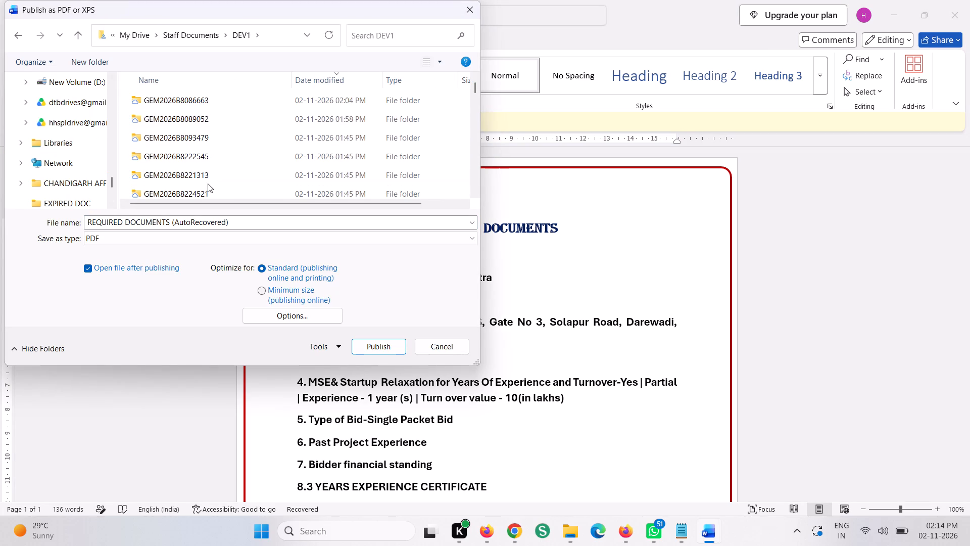
pyautogui.doubleClick(197, 152)
pyautogui.doubleClick(224, 219)
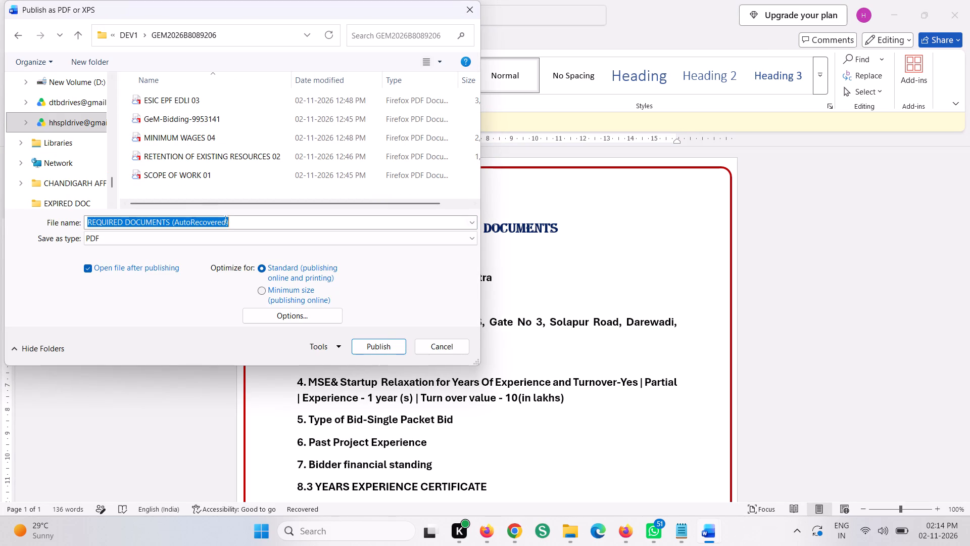
pyautogui.doubleClick(234, 219)
pyautogui.press('BackSpace')
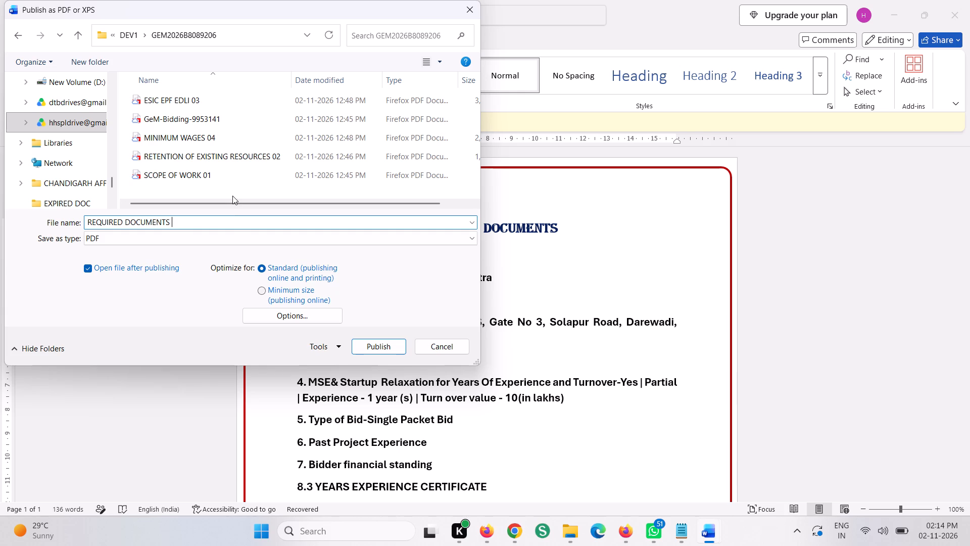
pyautogui.press('Return')
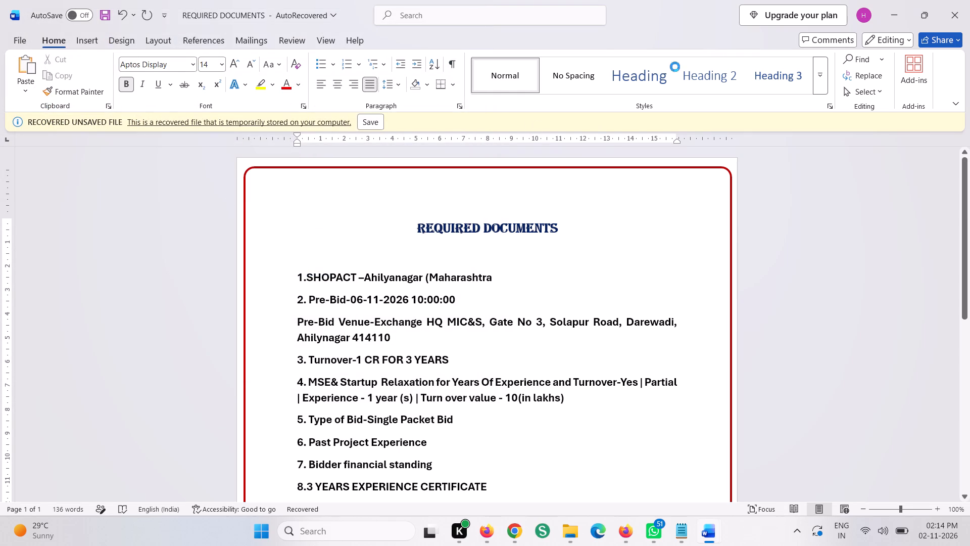
# Close the published PDF, check the REQUIRED DOCUMENTS file in the GEM2026B8089206 folder and go back up to DEV1.
pyautogui.click(743, 0)
pyautogui.click(800, 14)
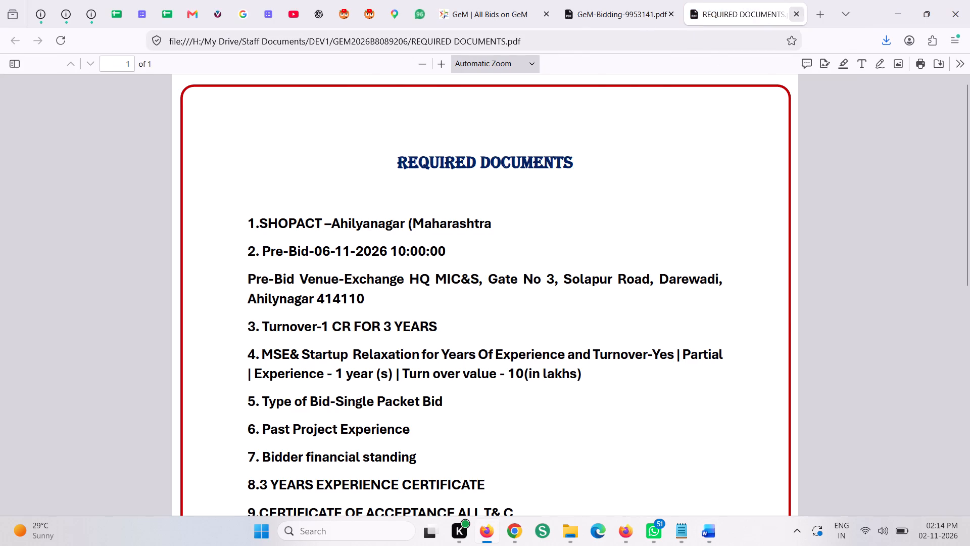
pyautogui.click(534, 0)
pyautogui.click(606, 0)
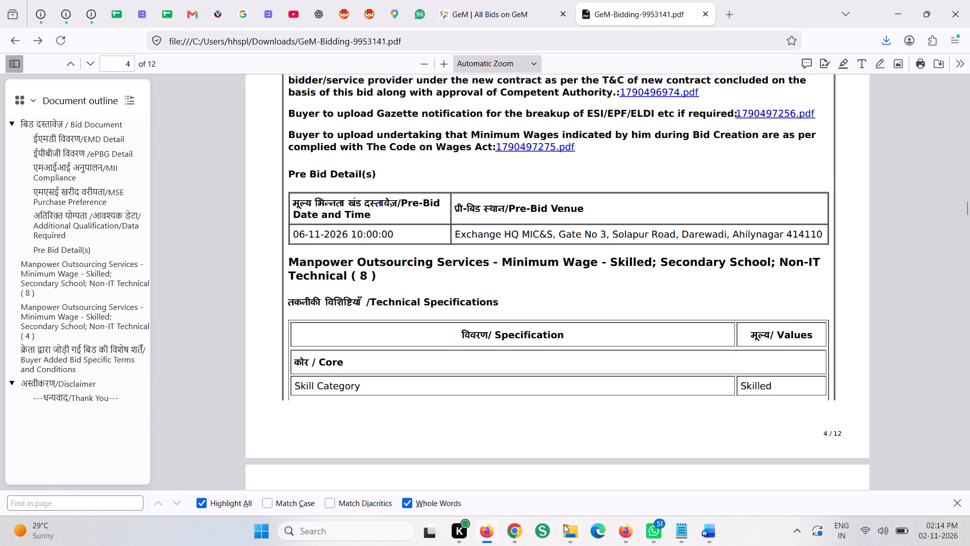
pyautogui.click(564, 524)
pyautogui.click(217, 206)
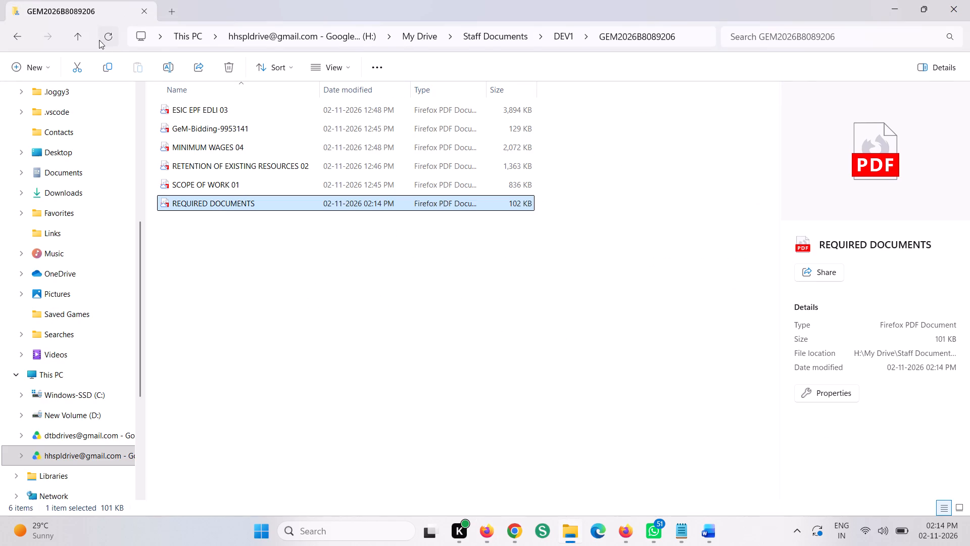
pyautogui.click(69, 33)
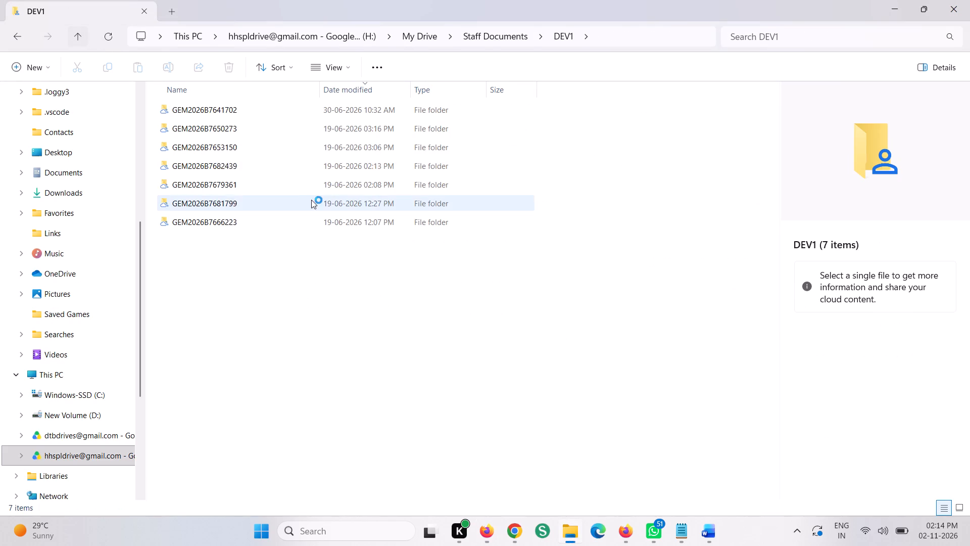
# Return to Firefox and close the GeM-Bidding-9953141 bid PDF.
pyautogui.click(482, 526)
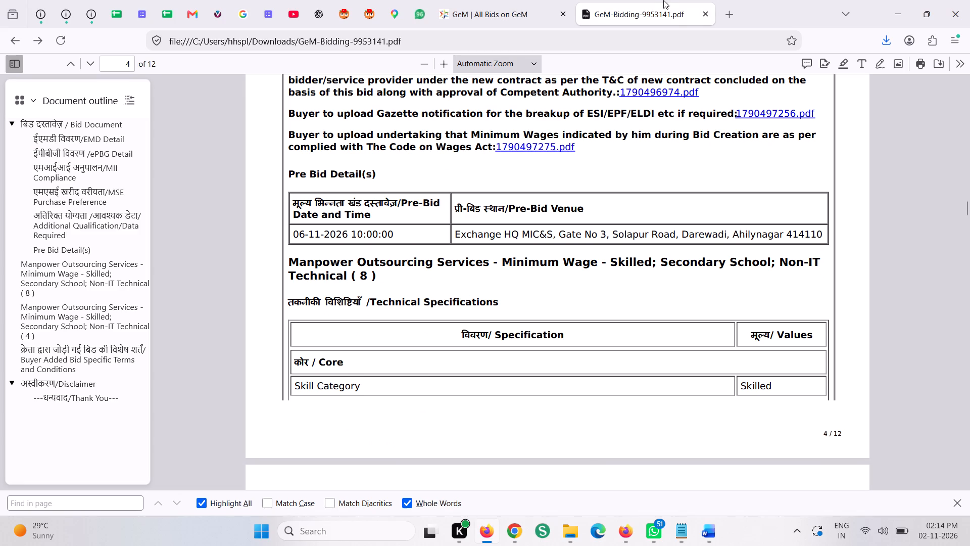
pyautogui.click(665, 0)
pyautogui.click(702, 12)
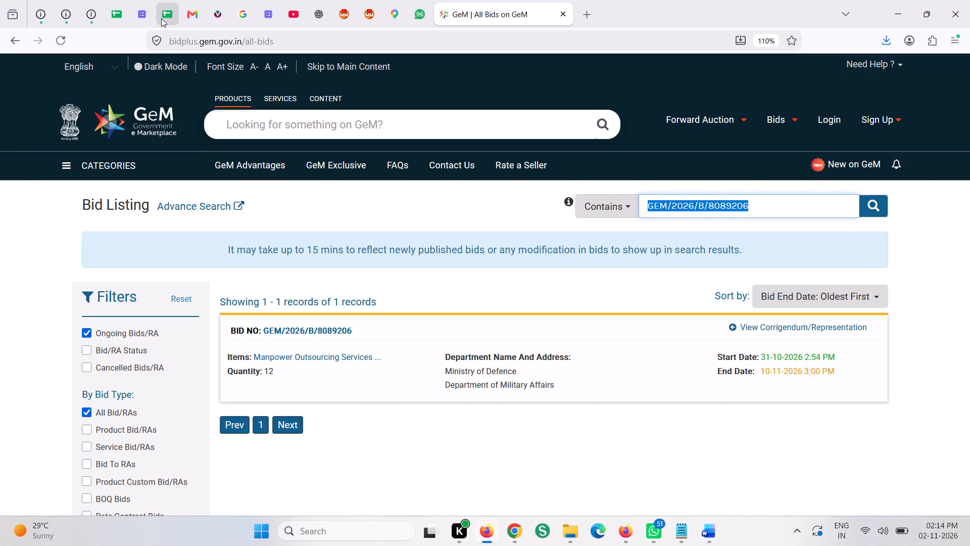
# Copy bid ID GEM/2026/B/8225192 from row 814 of the Daily Tender Sheet and search for it in the GeM bid listing.
pyautogui.click(165, 15)
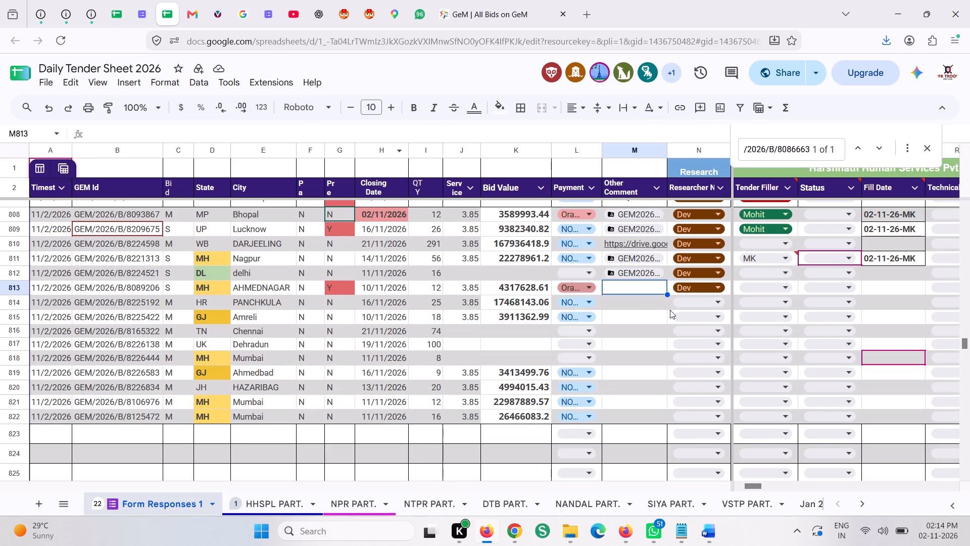
pyautogui.click(134, 302)
pyautogui.hotkey('ctrl', 'c')
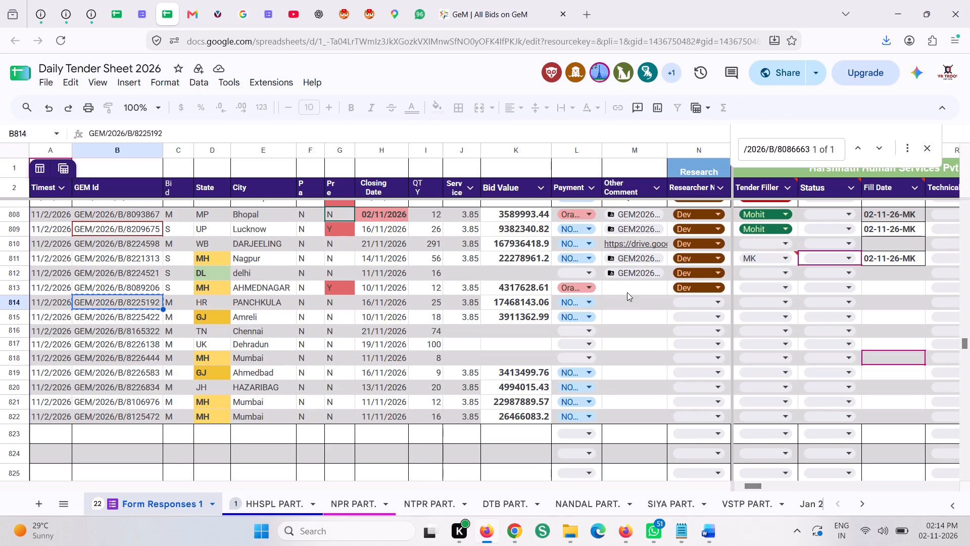
pyautogui.click(151, 286)
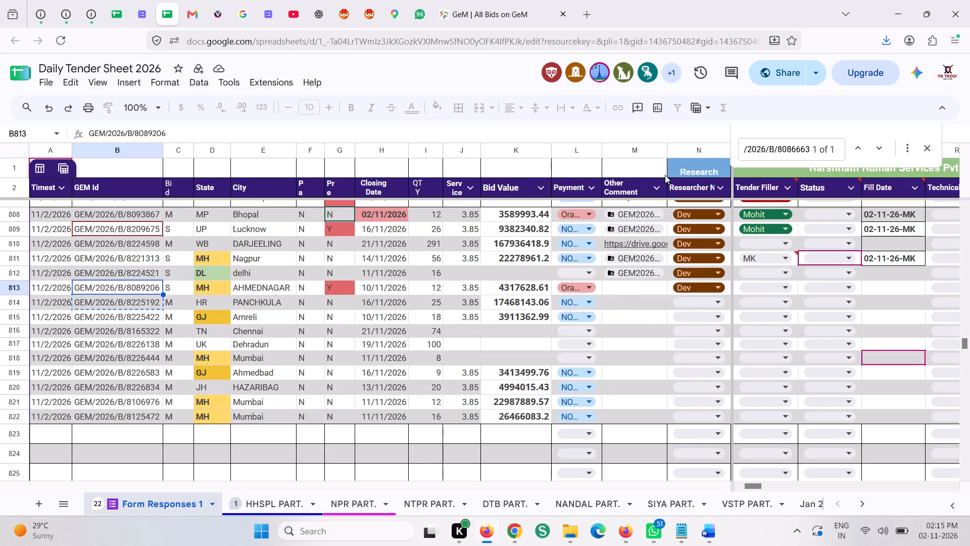
pyautogui.click(505, 0)
pyautogui.hotkey('ctrl', 'v')
pyautogui.press('Return')
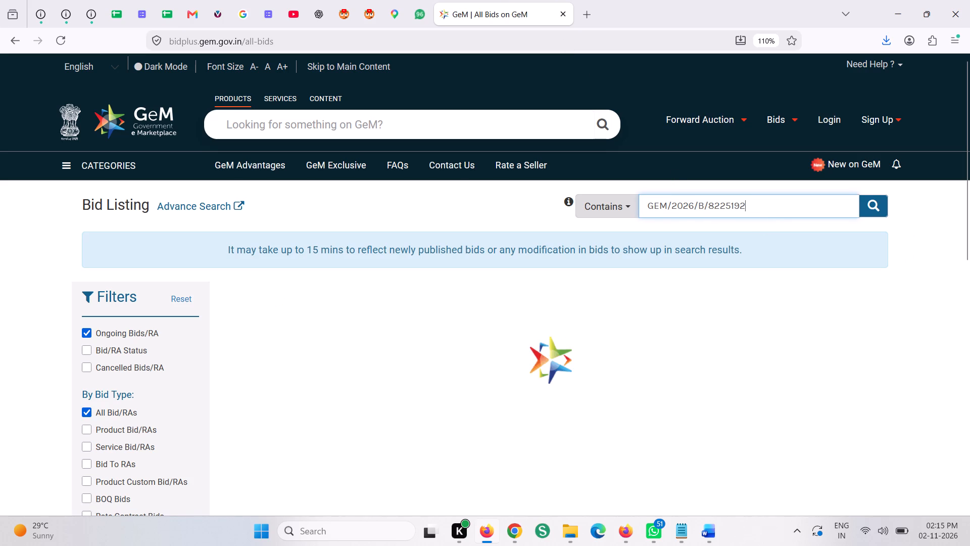
pyautogui.click(56, 39)
pyautogui.click(673, 211)
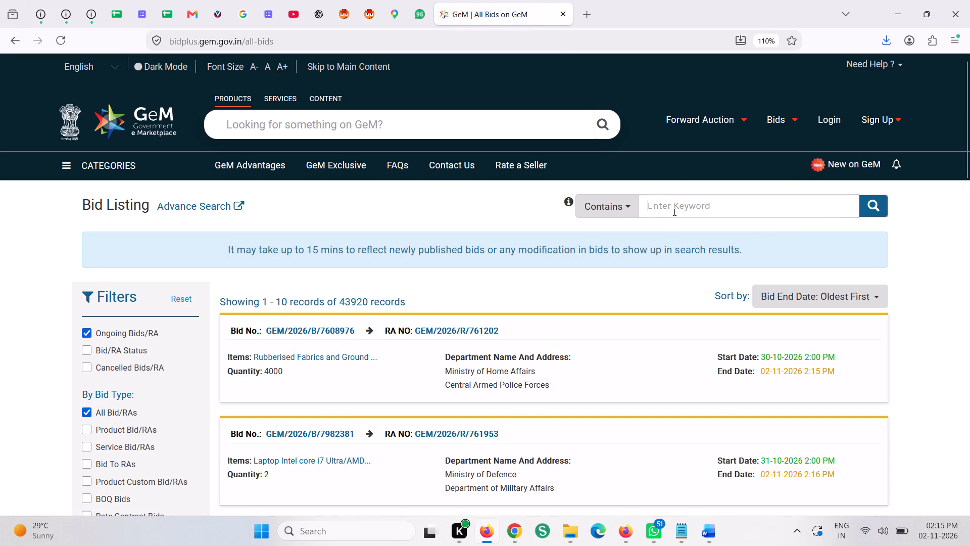
pyautogui.hotkey('ctrl', 'v')
pyautogui.press('Return')
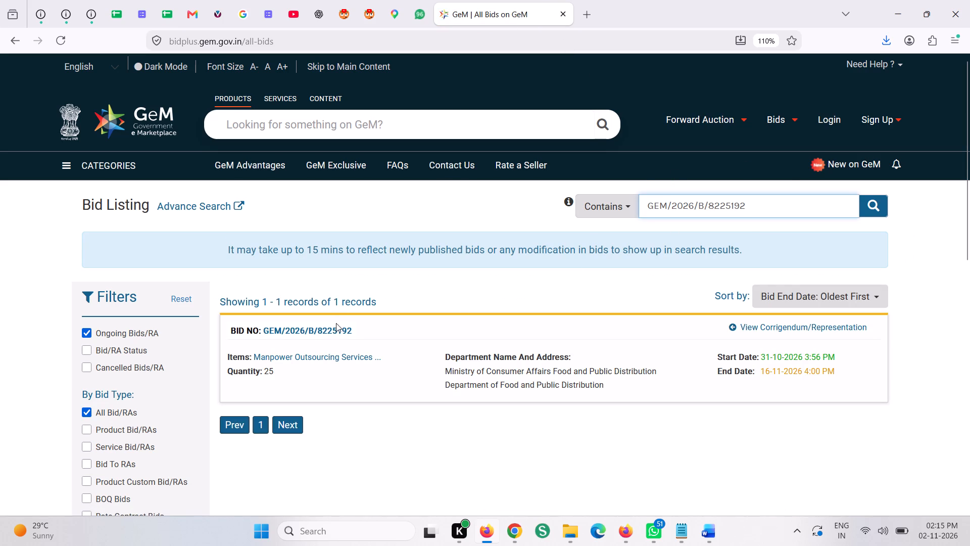
# Open the bid document of GEM/2026/B/8225192 and look over the bid details on page 1.
pyautogui.click(337, 325)
pyautogui.click(323, 331)
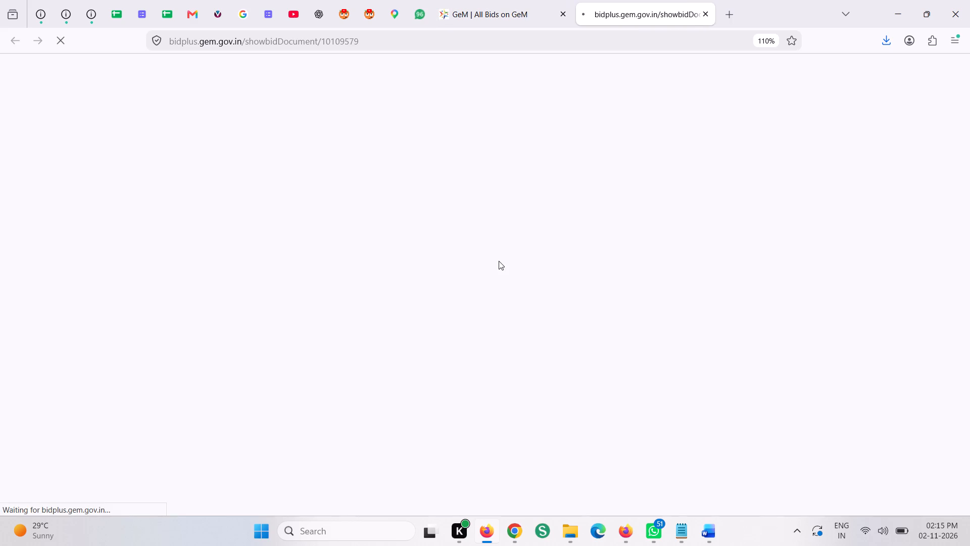
pyautogui.click(329, 238)
pyautogui.scroll(-1, 508, 275)
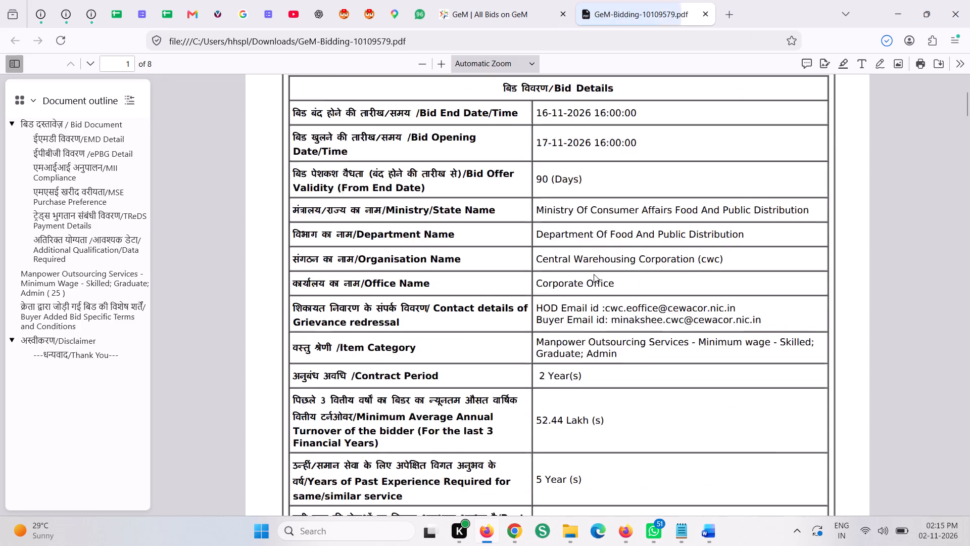
pyautogui.click(596, 274)
pyautogui.scroll(-1, 599, 275)
pyautogui.scroll(1, 600, 275)
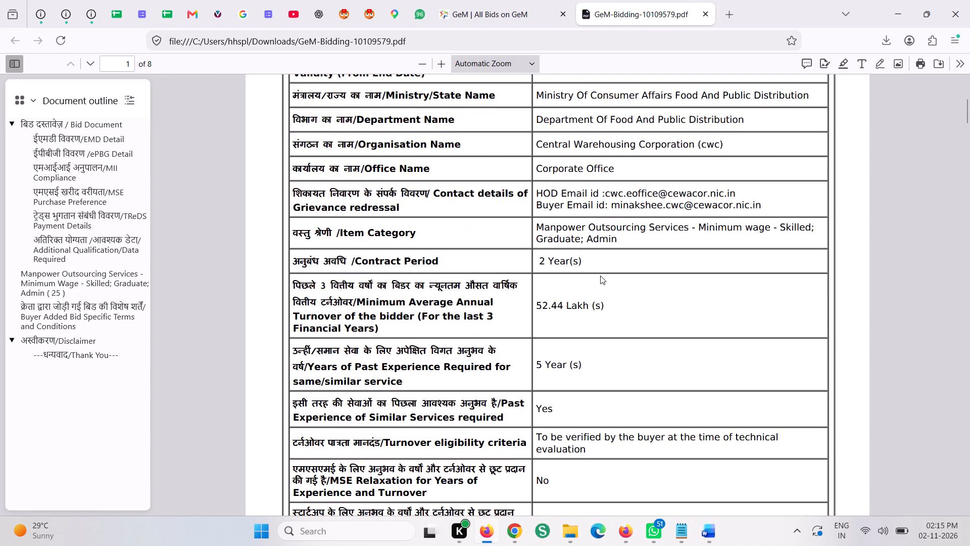
# Search the bid PDF for SECURITY and go through each match.
pyautogui.hotkey('ctrl', 'f')
pyautogui.write('SECURITY')
pyautogui.press('Return')
pyautogui.press('Return')
pyautogui.press('Return')
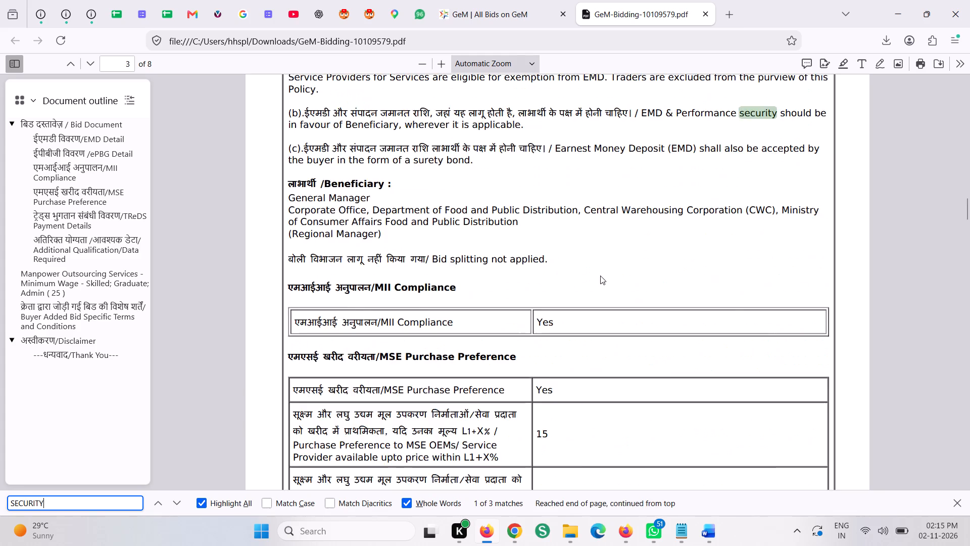
pyautogui.press('Return')
pyautogui.press('Return')
pyautogui.press('Return')
# Search the bid PDF for WATCH, CHAOWKIDAR and CHOWKIDAR one after another, clearing the search text at the end.
pyautogui.press('BackSpace')
pyautogui.press('BackSpace')
pyautogui.press('BackSpace')
pyautogui.press('BackSpace')
pyautogui.press('BackSpace')
pyautogui.press('BackSpace')
pyautogui.press('BackSpace')
pyautogui.press('BackSpace')
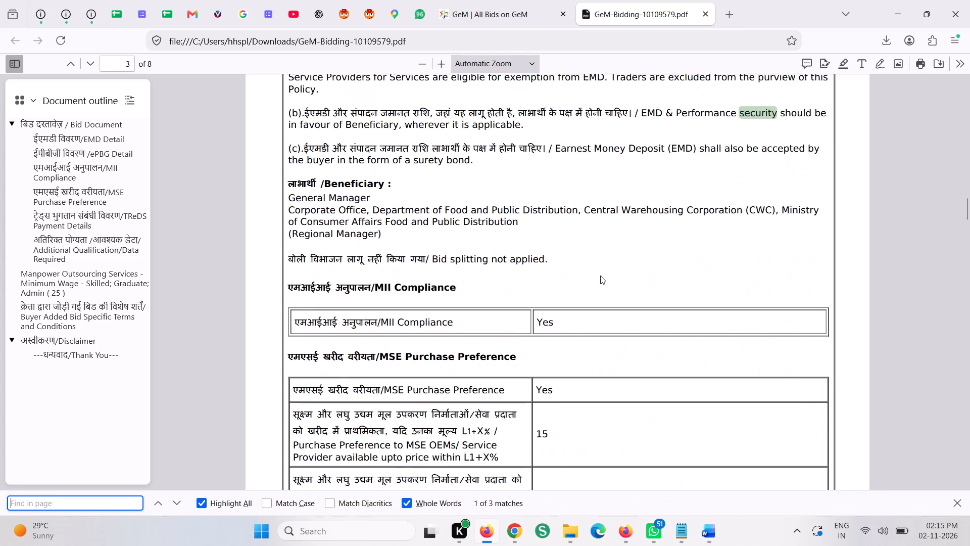
pyautogui.press('BackSpace')
pyautogui.press('BackSpace')
pyautogui.write('WATCH')
pyautogui.press('BackSpace')
pyautogui.press('BackSpace')
pyautogui.press('BackSpace')
pyautogui.press('BackSpace')
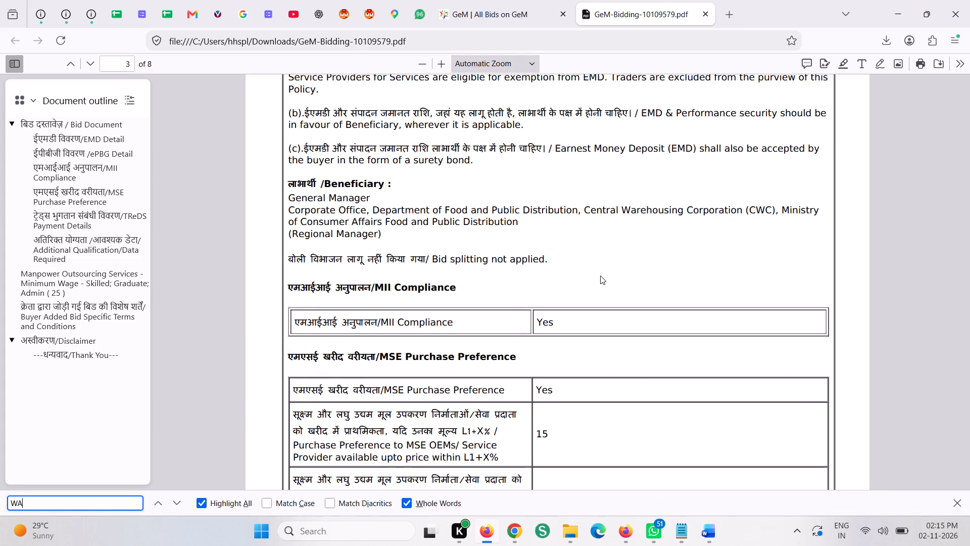
pyautogui.press('BackSpace')
pyautogui.press('BackSpace')
pyautogui.press('BackSpace')
pyautogui.write('CHAOWKIDAR')
pyautogui.press('BackSpace')
pyautogui.press('BackSpace')
pyautogui.press('BackSpace')
pyautogui.press('BackSpace')
pyautogui.press('BackSpace')
pyautogui.press('BackSpace')
pyautogui.press('BackSpace')
pyautogui.press('BackSpace')
pyautogui.press('BackSpace')
pyautogui.press('BackSpace')
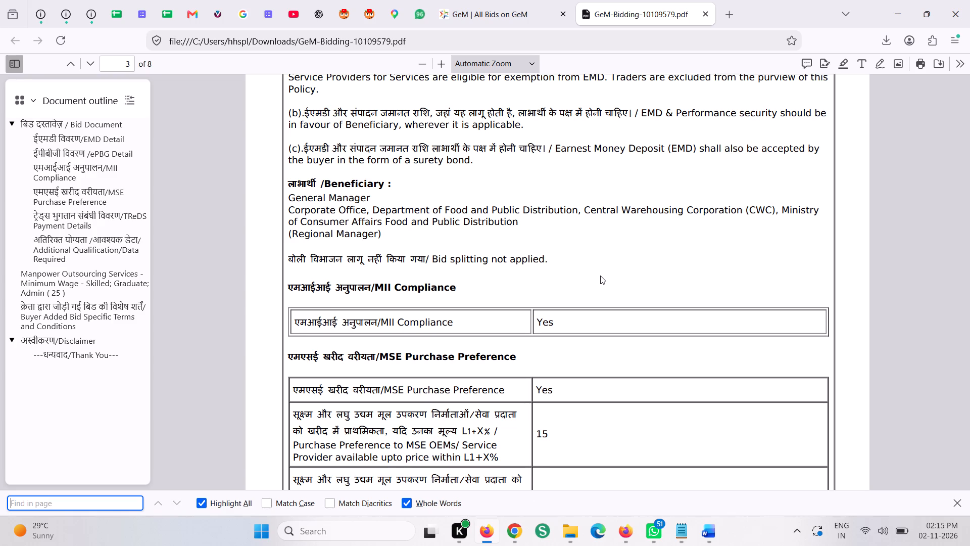
pyautogui.write('CHOWKIDAR')
pyautogui.press('BackSpace')
pyautogui.press('BackSpace')
pyautogui.press('BackSpace')
pyautogui.press('BackSpace')
pyautogui.press('BackSpace')
pyautogui.press('BackSpace')
pyautogui.press('BackSpace')
pyautogui.press('BackSpace')
pyautogui.press('BackSpace')
pyautogui.press('BackSpace')
pyautogui.press('BackSpace')
pyautogui.press('BackSpace')
pyautogui.press('BackSpace')
pyautogui.press('BackSpace')
pyautogui.press('BackSpace')
pyautogui.press('BackSpace')
pyautogui.press('BackSpace')
pyautogui.press('BackSpace')
pyautogui.press('BackSpace')
# Read the bid's qualification requirements on pages 3 to 5 and open the Scope of work & Job description attachment 1793440644.pdf.
pyautogui.scroll(6, 600, 276)
pyautogui.scroll(-5, 587, 285)
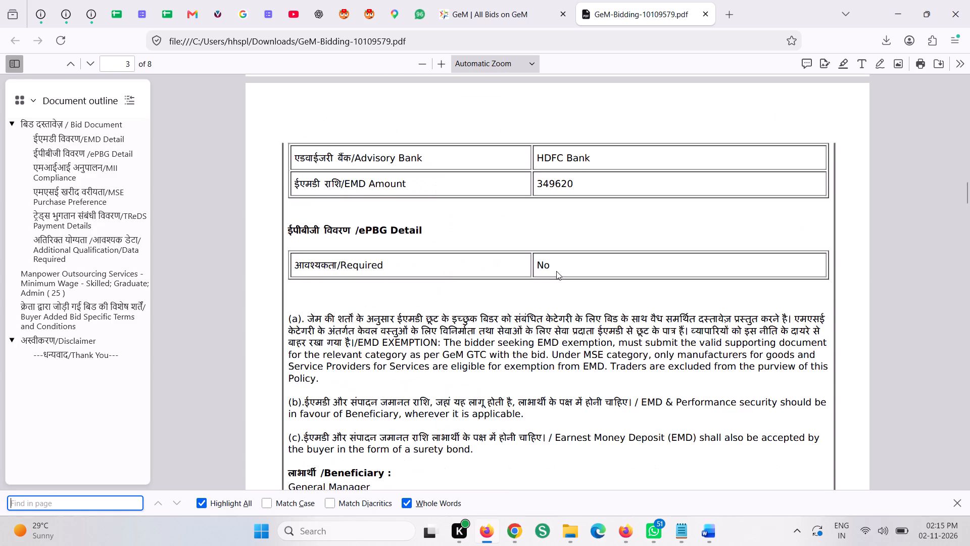
pyautogui.scroll(-2, 556, 271)
pyautogui.scroll(-3, 591, 236)
pyautogui.scroll(-1, 536, 243)
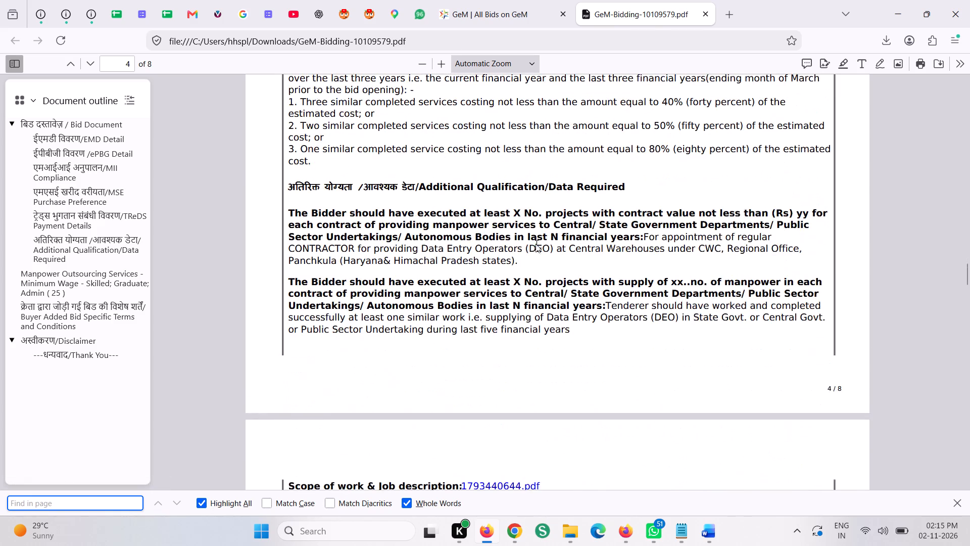
pyautogui.click(506, 198)
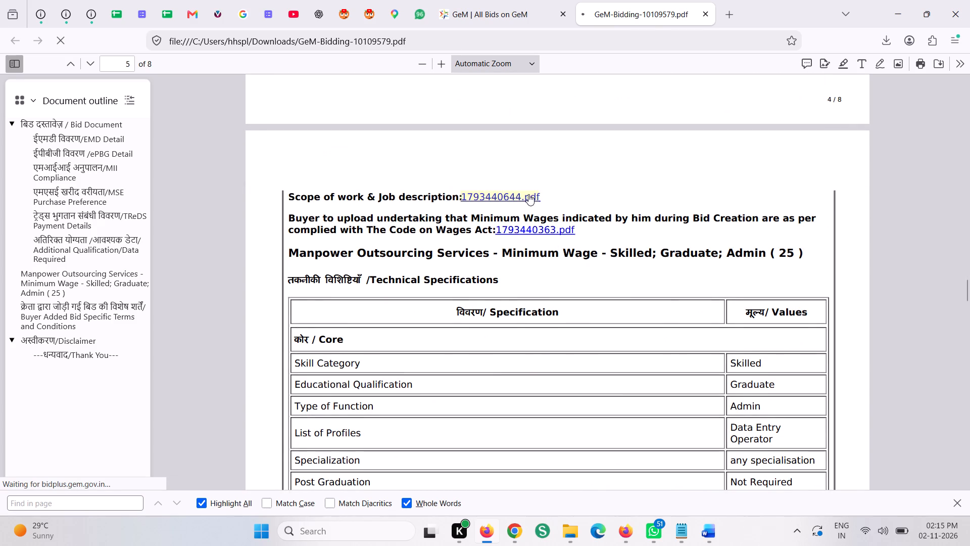
pyautogui.click(482, 194)
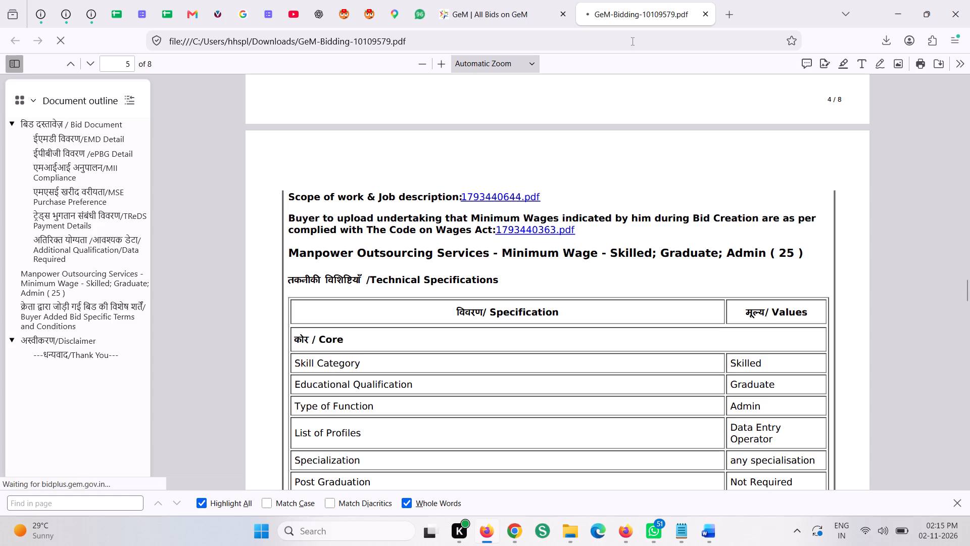
# Copy the Google Drive link of folder GEM2026B8089206 into the Other Comment cell of bid GEM/2026/B/8089206 in the Daily Tender Sheet.
pyautogui.click(481, 0)
pyautogui.click(661, 1)
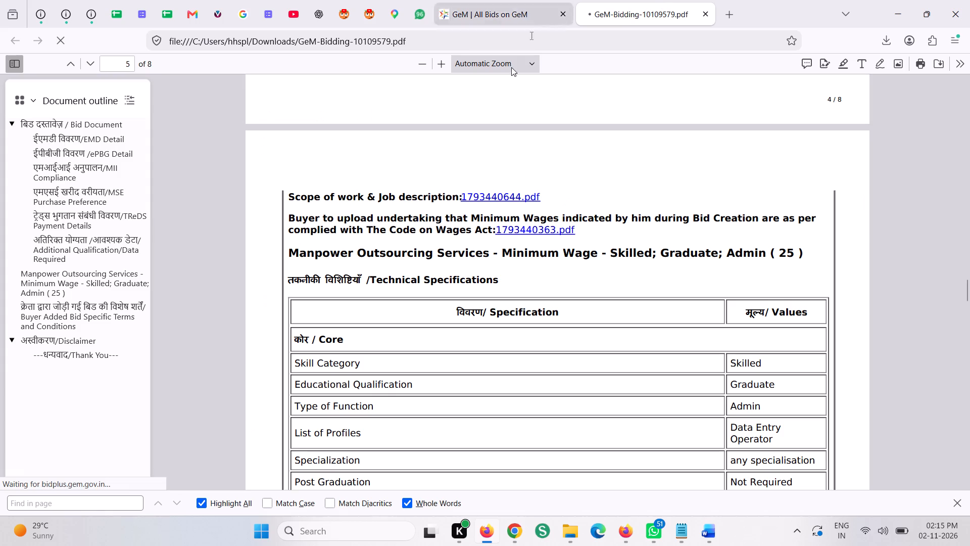
pyautogui.click(568, 533)
pyautogui.scroll(3, 219, 182)
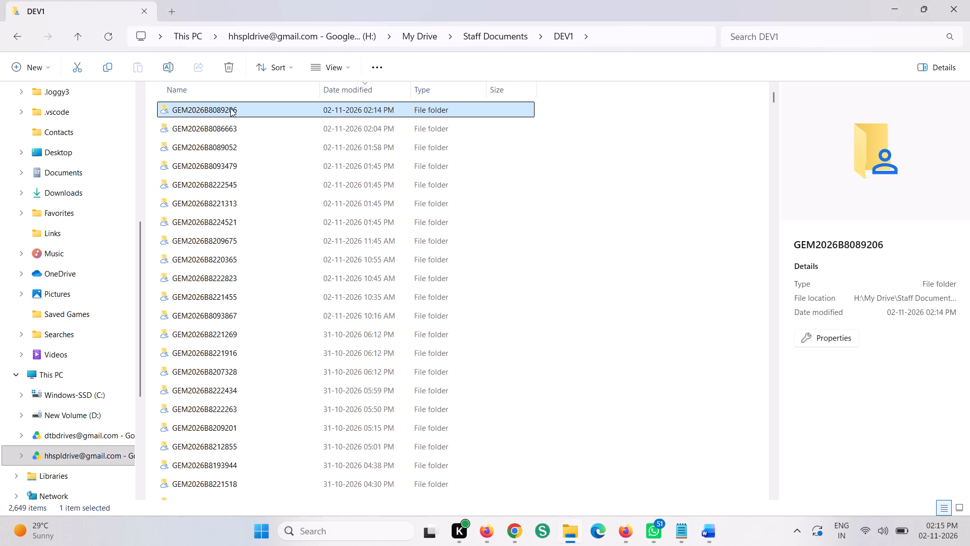
pyautogui.rightClick(230, 108)
pyautogui.click(270, 349)
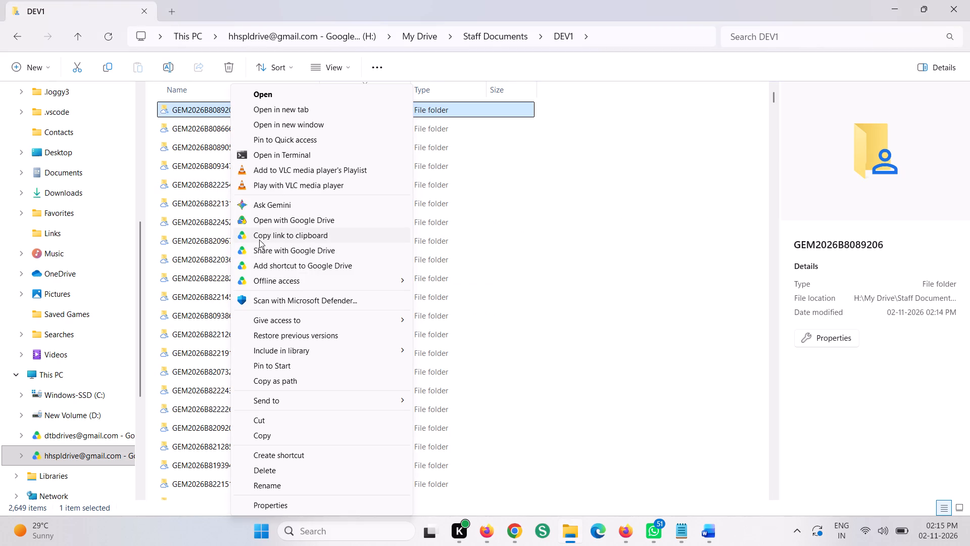
pyautogui.click(261, 235)
pyautogui.click(486, 526)
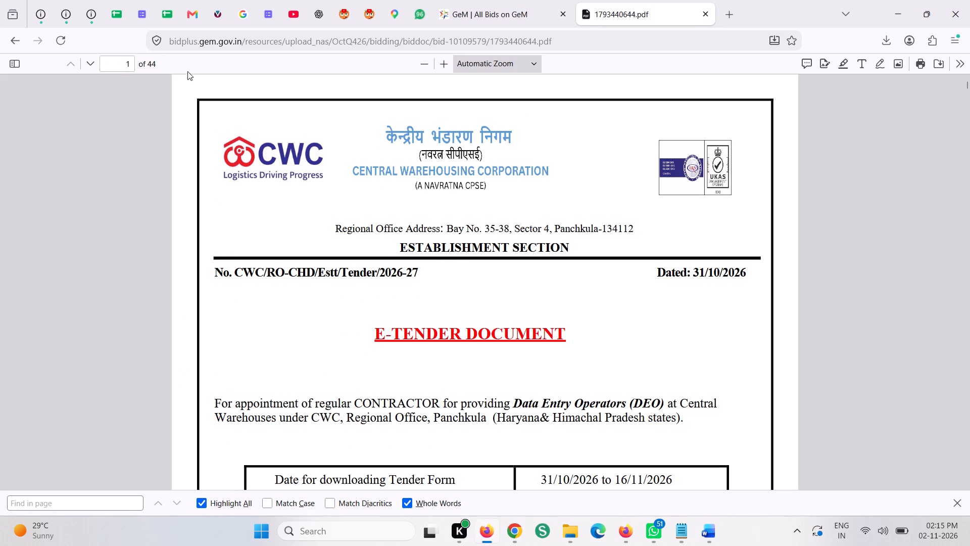
pyautogui.click(166, 16)
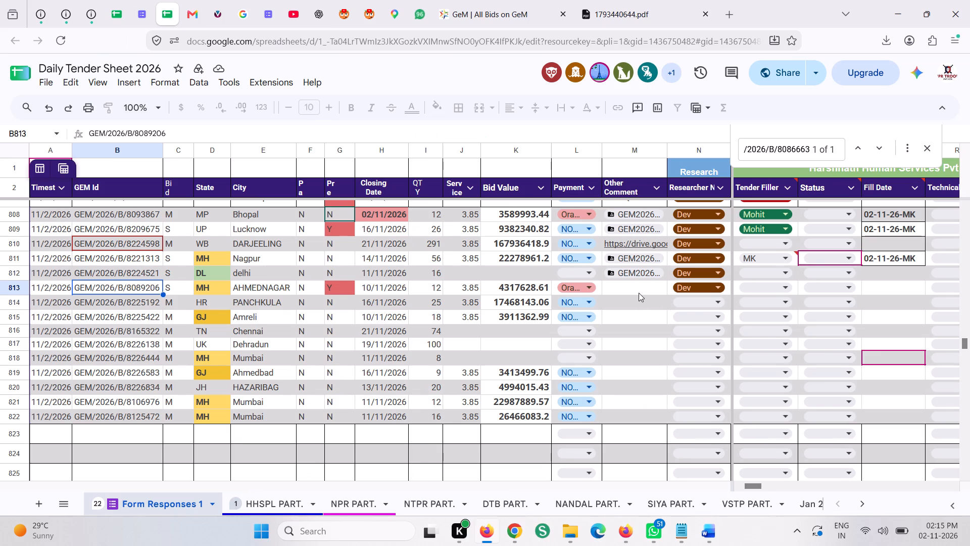
pyautogui.doubleClick(628, 287)
pyautogui.hotkey('ctrl', 'v')
pyautogui.press('Tab')
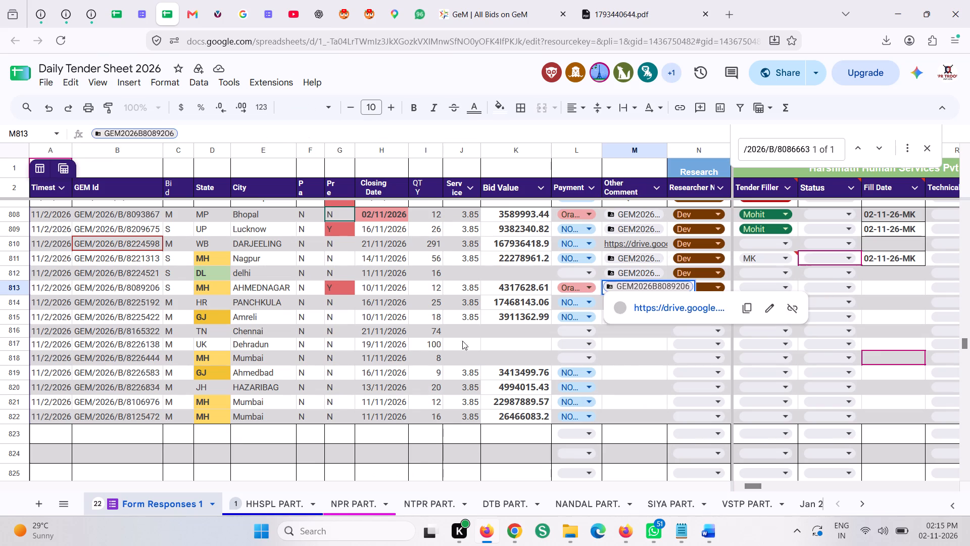
# Set the researcher name to Dev for bid GEM/2026/B/8225192 in the Daily Tender Sheet.
pyautogui.click(385, 351)
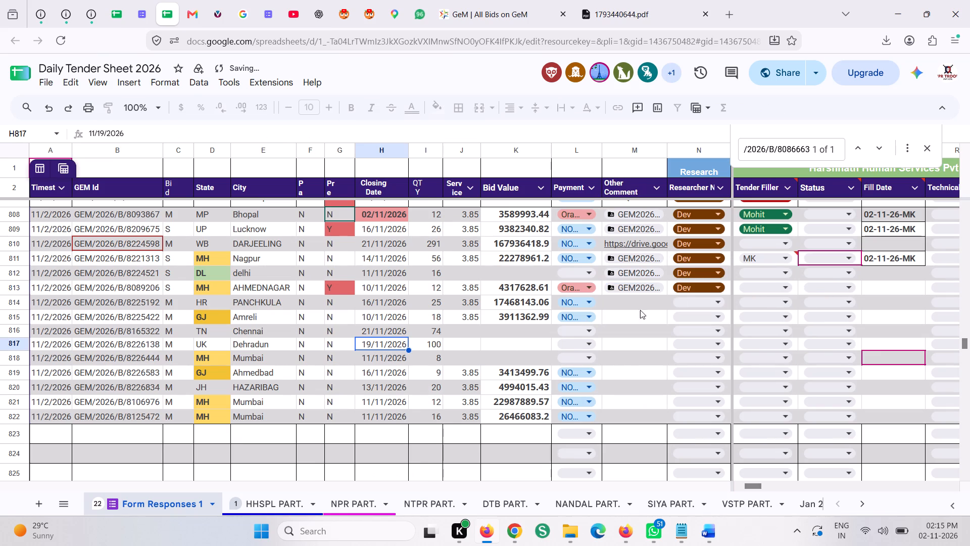
pyautogui.click(638, 299)
pyautogui.click(681, 303)
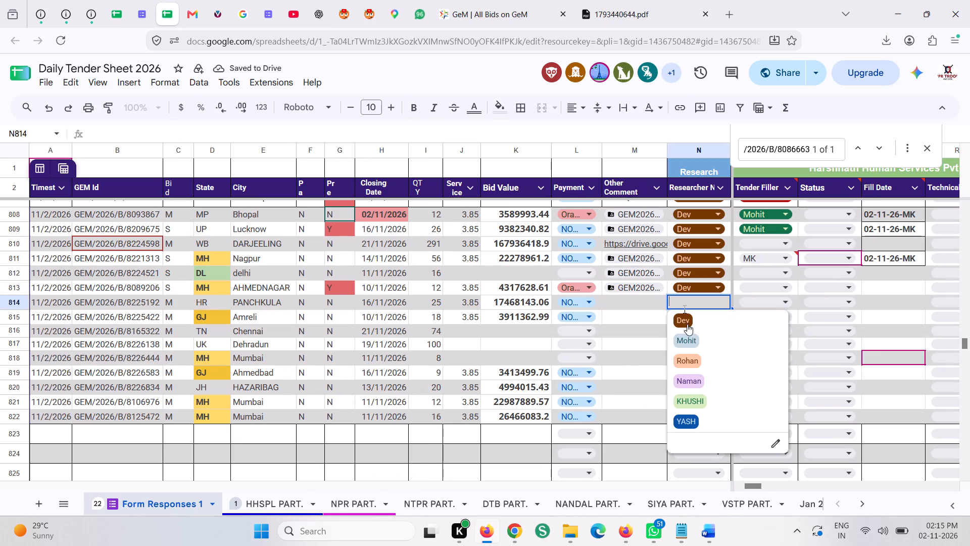
pyautogui.click(686, 321)
pyautogui.click(633, 305)
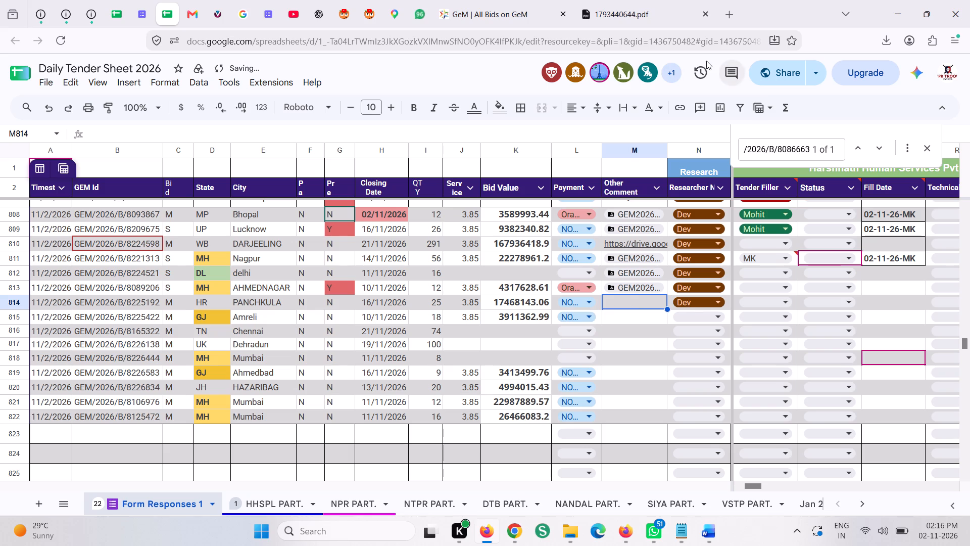
# Return to attachment 1793440644.pdf, look over its cover page, and search it for SECURITY, going through the matches.
pyautogui.click(558, 6)
pyautogui.click(612, 0)
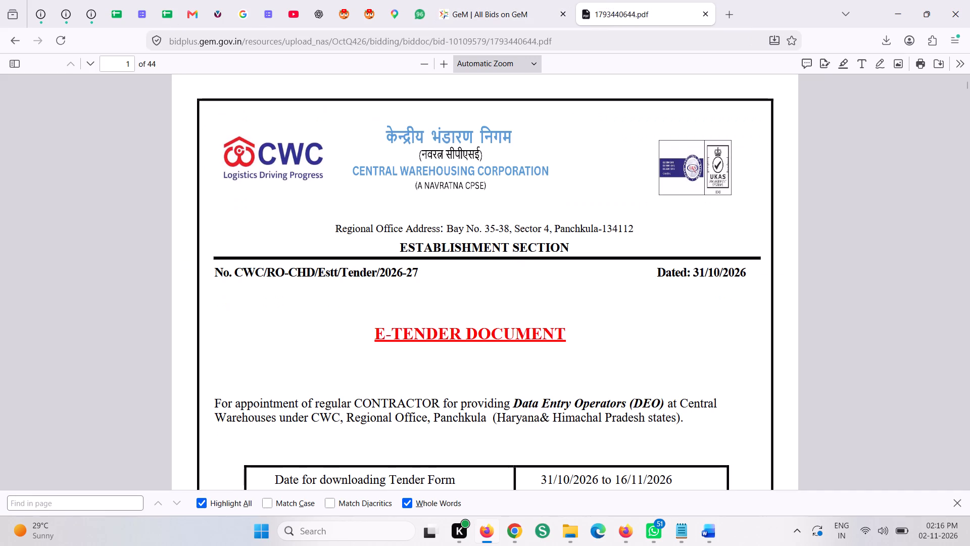
pyautogui.scroll(-2, 478, 284)
pyautogui.scroll(7, 503, 279)
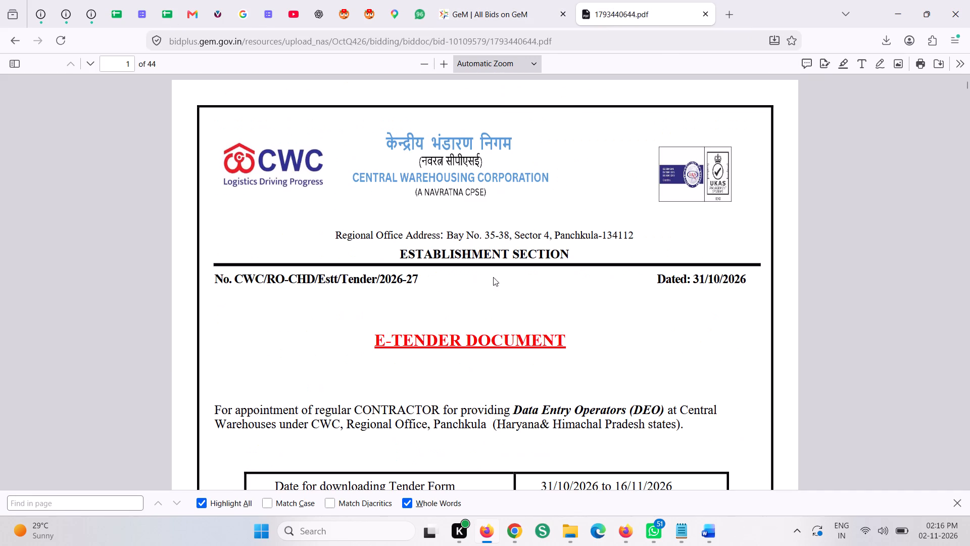
pyautogui.scroll(-1, 575, 331)
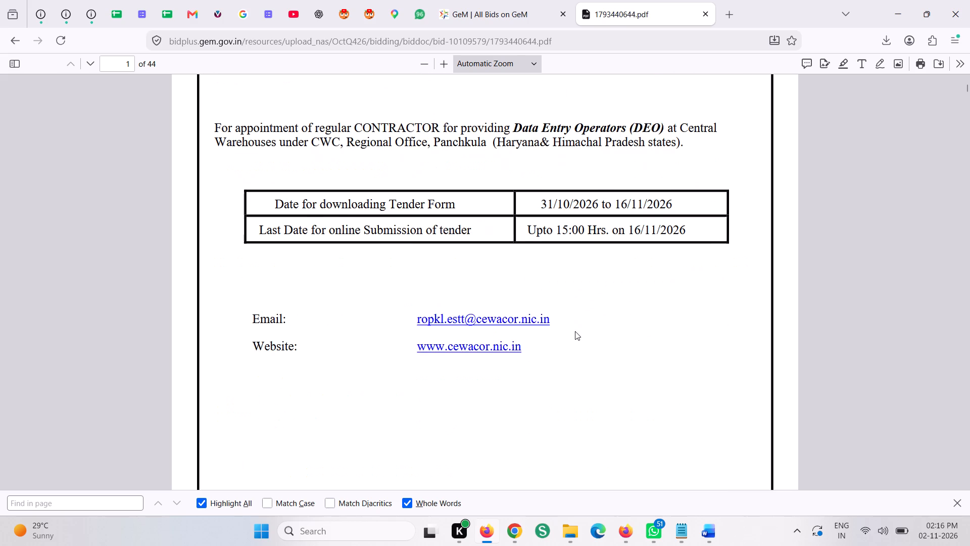
pyautogui.hotkey('ctrl', 'f')
pyautogui.write('SEC')
pyautogui.write('URITY')
pyautogui.press('Return')
pyautogui.press('Return')
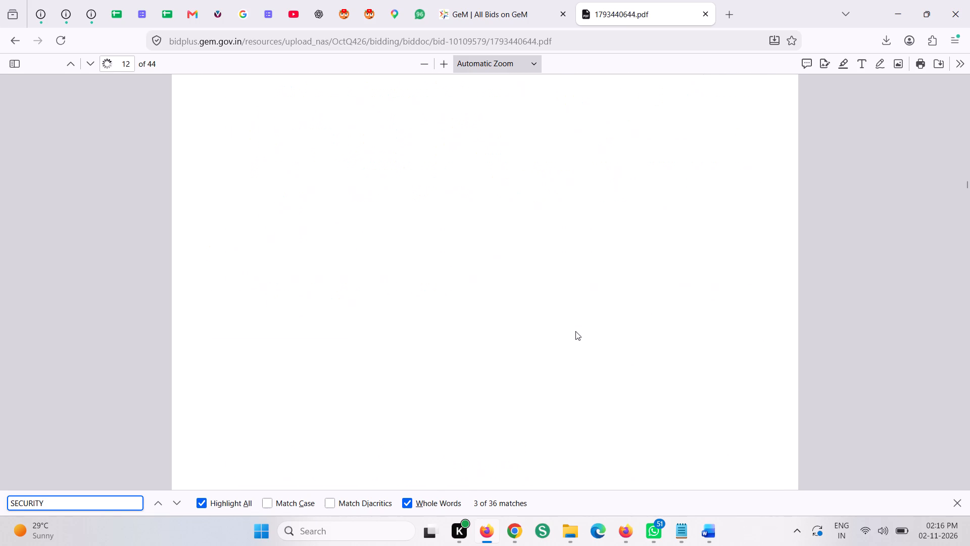
pyautogui.press('Return')
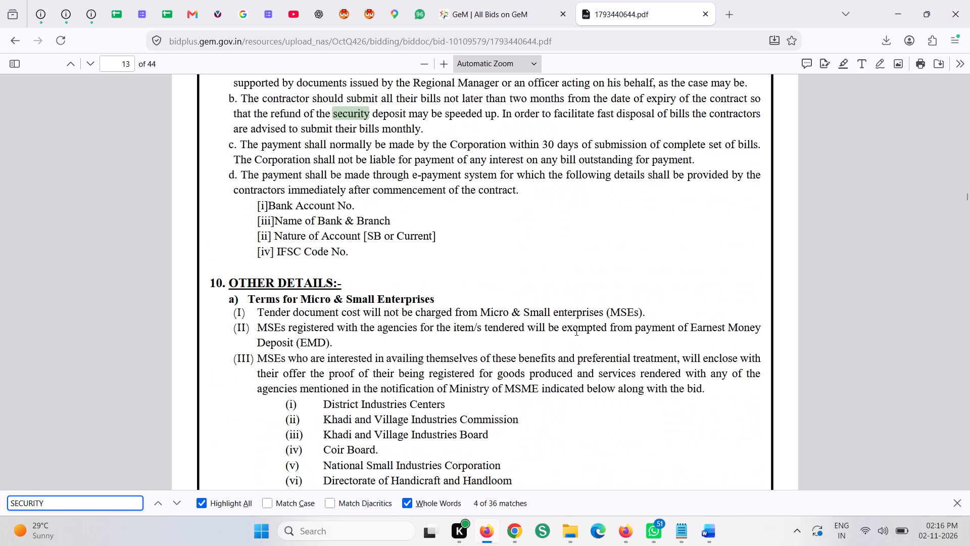
pyautogui.press('Return')
pyautogui.press('Return')
pyautogui.press('Return')
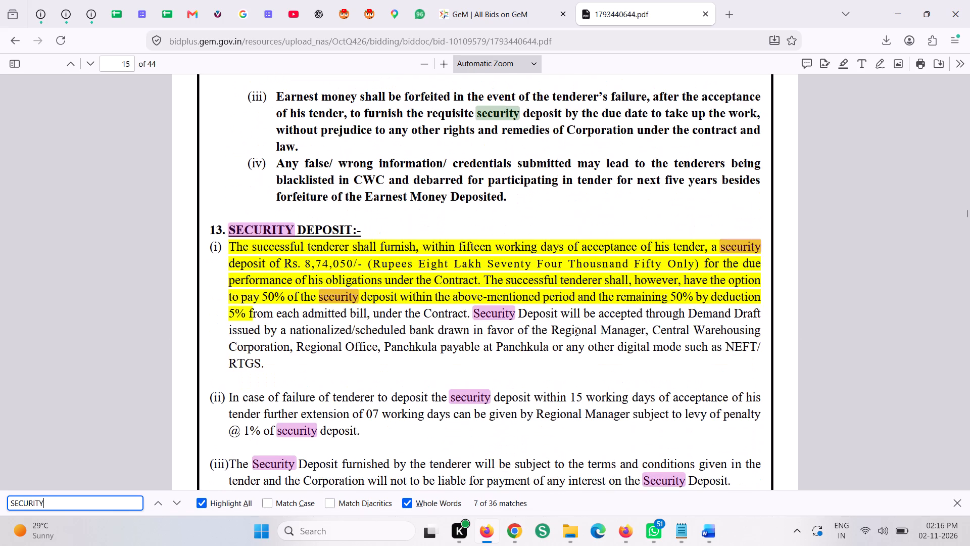
pyautogui.press('Return')
pyautogui.press('Return')
pyautogui.press('Return')
pyautogui.press('Return')
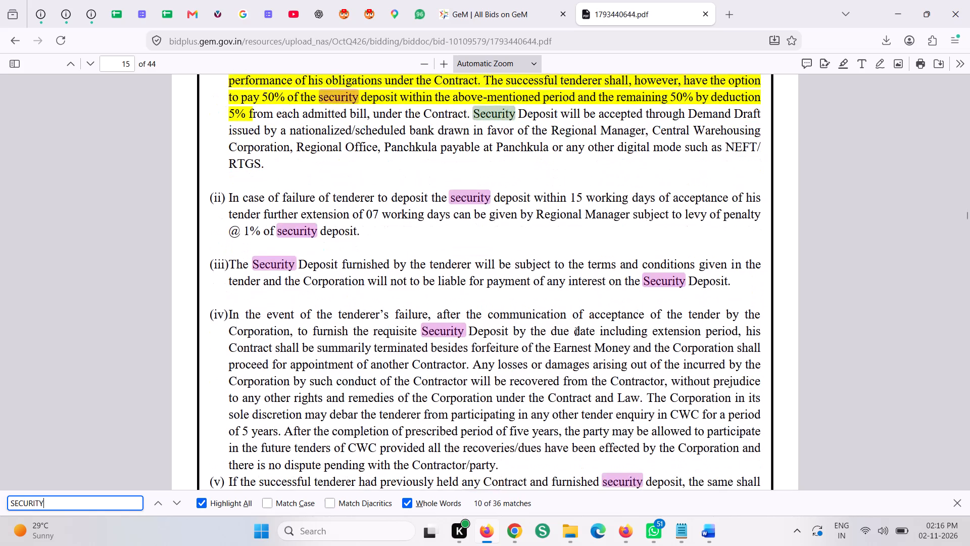
pyautogui.press('Return')
pyautogui.press('Return')
pyautogui.press('Return')
pyautogui.press('Return')
pyautogui.press('Return')
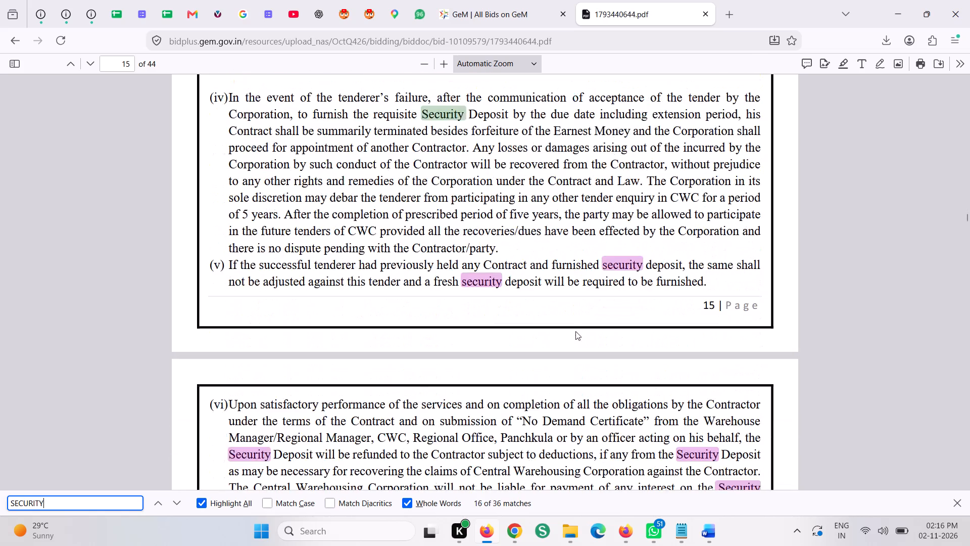
# Search the attachment for WATCH and for CHOWKIDAR.
pyautogui.press('BackSpace')
pyautogui.press('BackSpace')
pyautogui.press('BackSpace')
pyautogui.press('BackSpace')
pyautogui.press('BackSpace')
pyautogui.press('BackSpace')
pyautogui.press('BackSpace')
pyautogui.press('BackSpace')
pyautogui.press('BackSpace')
pyautogui.press('BackSpace')
pyautogui.press('BackSpace')
pyautogui.press('BackSpace')
pyautogui.press('BackSpace')
pyautogui.press('BackSpace')
pyautogui.press('BackSpace')
pyautogui.press('BackSpace')
pyautogui.press('BackSpace')
pyautogui.press('BackSpace')
pyautogui.press('BackSpace')
pyautogui.press('BackSpace')
pyautogui.write('WATCH')
pyautogui.press('BackSpace')
pyautogui.press('BackSpace')
pyautogui.press('BackSpace')
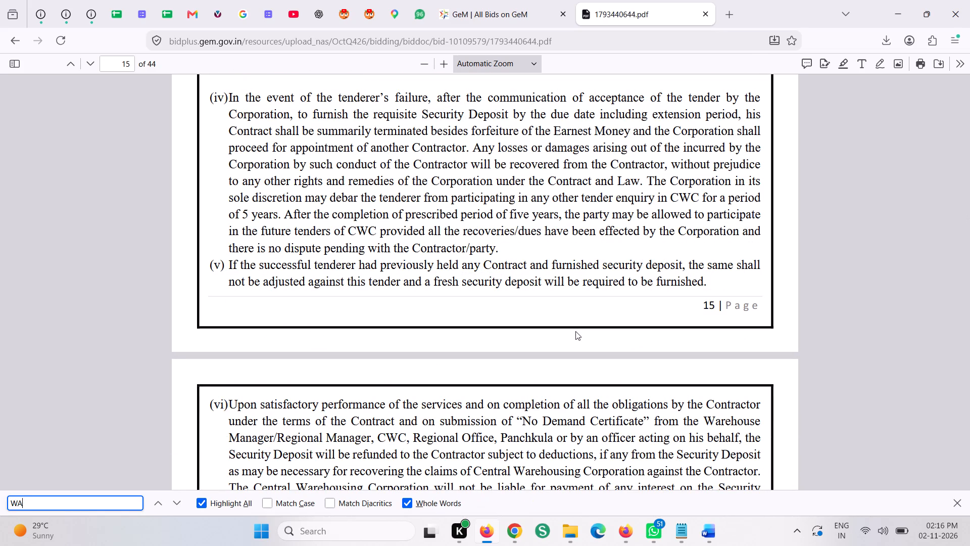
pyautogui.press('BackSpace')
pyautogui.press('BackSpace')
pyautogui.press('BackSpace')
pyautogui.press('BackSpace')
pyautogui.press('BackSpace')
pyautogui.press('BackSpace')
pyautogui.write('CHOWKIDAR')
# Search the attachment for GUARD and for PSARA.
pyautogui.press('BackSpace')
pyautogui.press('BackSpace')
pyautogui.press('BackSpace')
pyautogui.press('BackSpace')
pyautogui.press('BackSpace')
pyautogui.press('BackSpace')
pyautogui.press('BackSpace')
pyautogui.press('BackSpace')
pyautogui.press('BackSpace')
pyautogui.press('BackSpace')
pyautogui.press('BackSpace')
pyautogui.press('BackSpace')
pyautogui.press('BackSpace')
pyautogui.press('BackSpace')
pyautogui.press('BackSpace')
pyautogui.press('BackSpace')
pyautogui.press('BackSpace')
pyautogui.press('BackSpace')
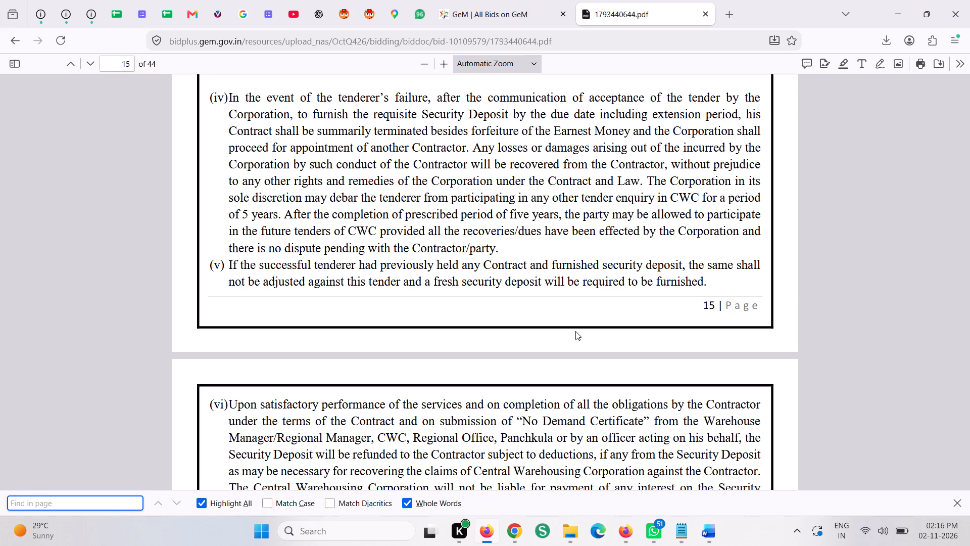
pyautogui.write('GUARD')
pyautogui.press('BackSpace')
pyautogui.press('BackSpace')
pyautogui.press('BackSpace')
pyautogui.press('BackSpace')
pyautogui.press('BackSpace')
pyautogui.press('BackSpace')
pyautogui.press('BackSpace')
pyautogui.press('BackSpace')
pyautogui.press('BackSpace')
pyautogui.press('BackSpace')
pyautogui.press('BackSpace')
pyautogui.press('BackSpace')
pyautogui.press('BackSpace')
pyautogui.press('BackSpace')
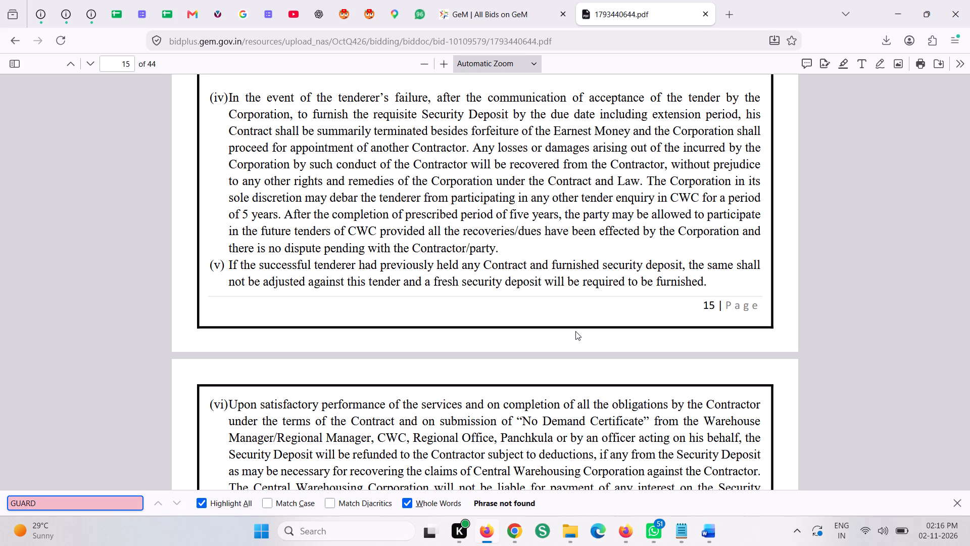
pyautogui.write('PSAE')
pyautogui.press('BackSpace')
pyautogui.write('RA')
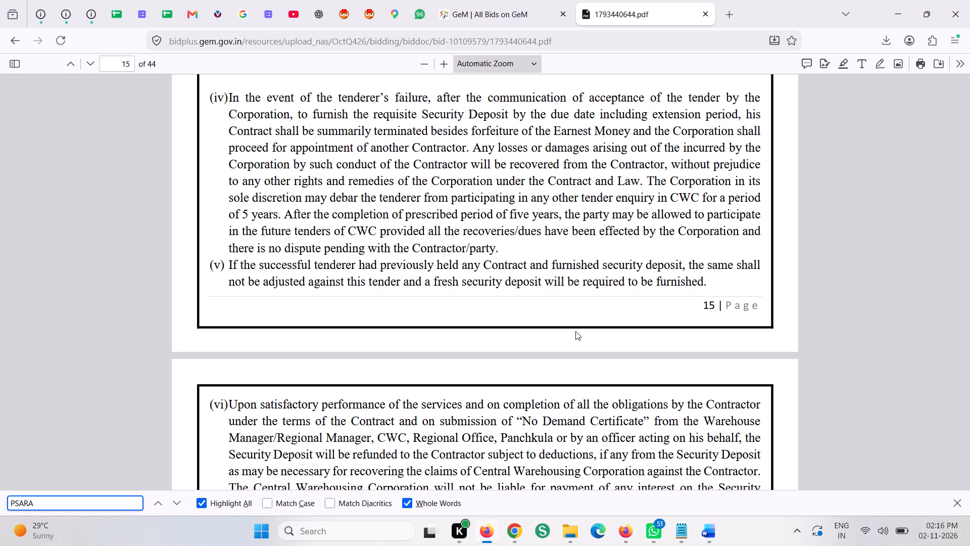
# Search the attachment for PRIVATE and go through each match.
pyautogui.press('BackSpace')
pyautogui.press('BackSpace')
pyautogui.press('BackSpace')
pyautogui.press('BackSpace')
pyautogui.press('BackSpace')
pyautogui.press('BackSpace')
pyautogui.press('BackSpace')
pyautogui.press('BackSpace')
pyautogui.press('BackSpace')
pyautogui.press('BackSpace')
pyautogui.press('BackSpace')
pyautogui.press('BackSpace')
pyautogui.press('BackSpace')
pyautogui.press('BackSpace')
pyautogui.press('BackSpace')
pyautogui.press('BackSpace')
pyautogui.press('BackSpace')
pyautogui.write('PRIVATE')
pyautogui.press('space')
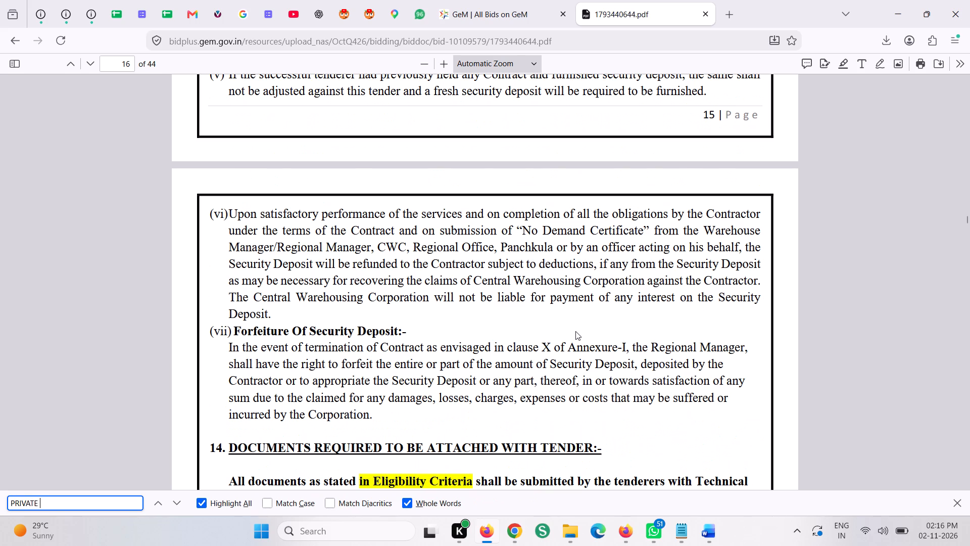
pyautogui.press('Return')
pyautogui.press('Return')
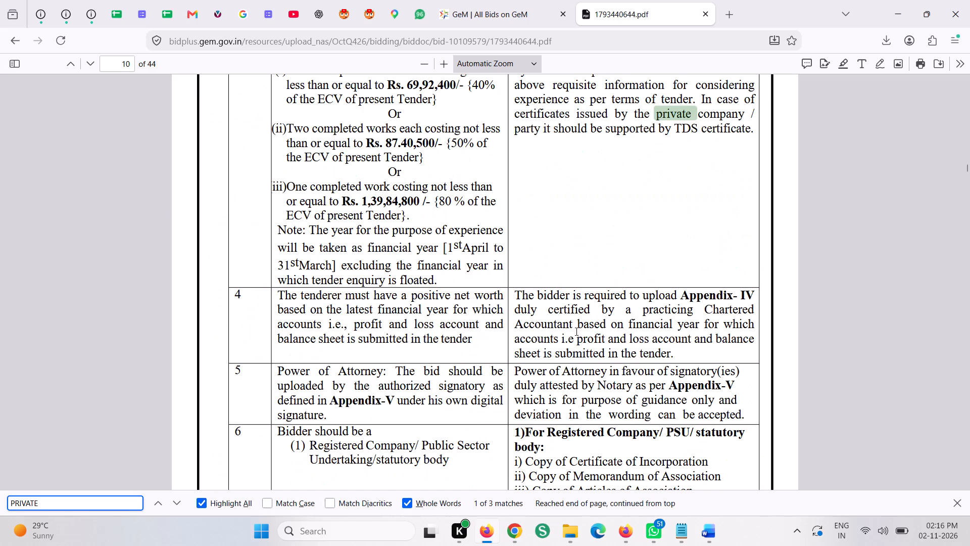
pyautogui.press('Return')
pyautogui.press('Return')
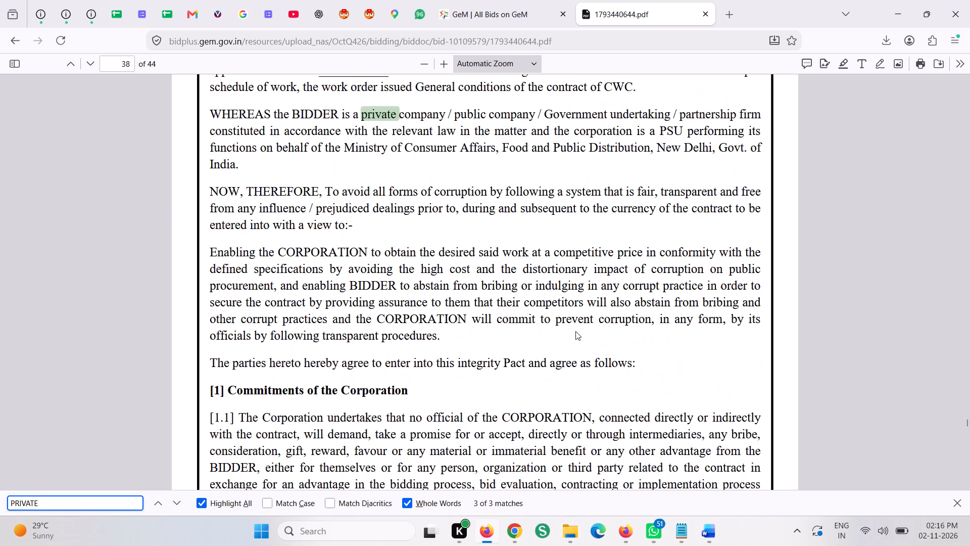
pyautogui.press('Return')
# Search the attachment for EMD and copy the phrase "MSEs are exempted to pay" from the EMD row on page 12.
pyautogui.press('BackSpace')
pyautogui.press('BackSpace')
pyautogui.press('BackSpace')
pyautogui.press('BackSpace')
pyautogui.press('BackSpace')
pyautogui.press('BackSpace')
pyautogui.press('BackSpace')
pyautogui.press('BackSpace')
pyautogui.press('BackSpace')
pyautogui.press('BackSpace')
pyautogui.press('BackSpace')
pyautogui.press('BackSpace')
pyautogui.press('BackSpace')
pyautogui.press('BackSpace')
pyautogui.press('BackSpace')
pyautogui.press('BackSpace')
pyautogui.press('BackSpace')
pyautogui.press('BackSpace')
pyautogui.press('BackSpace')
pyautogui.press('BackSpace')
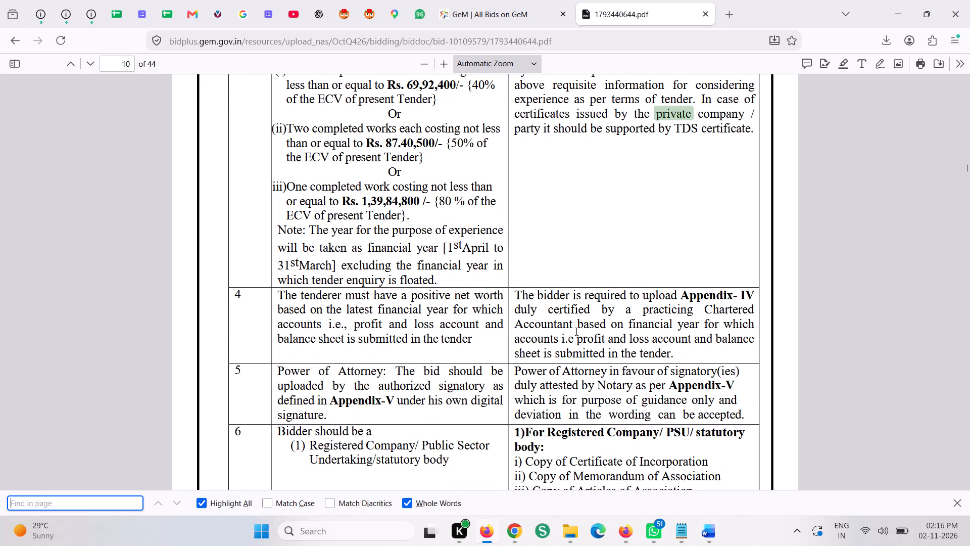
pyautogui.write('EMD')
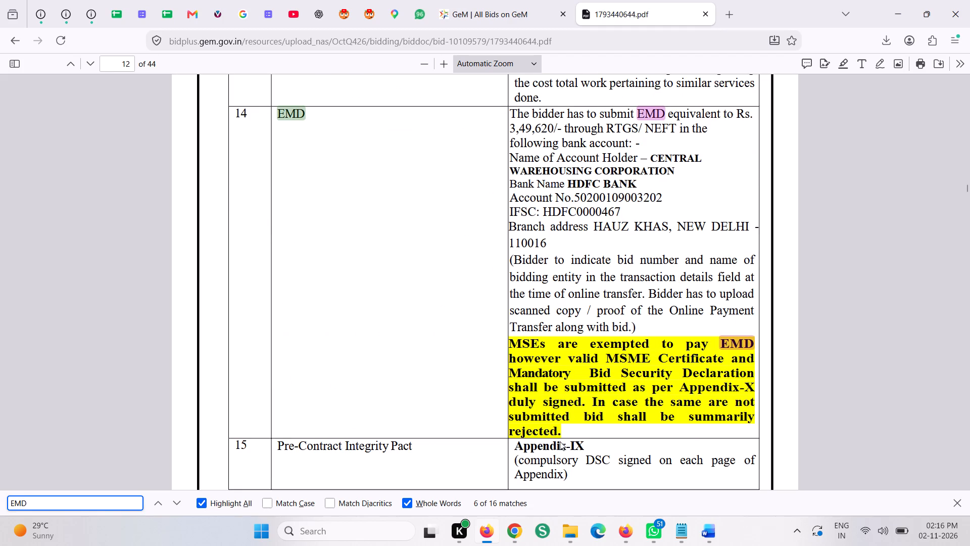
pyautogui.click(517, 344)
pyautogui.moveTo(517, 344); pyautogui.dragTo(714, 350)
pyautogui.hotkey('ctrl', 'c')
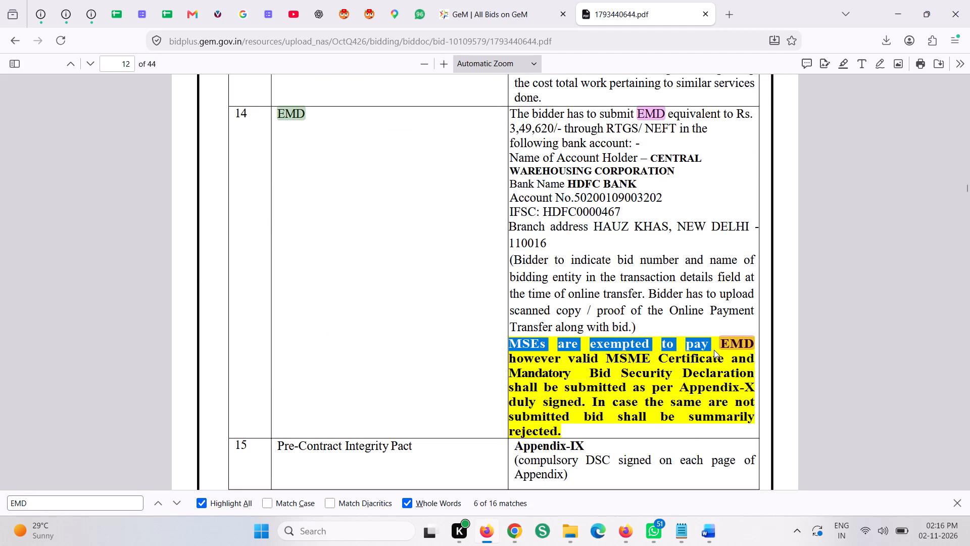
# Extend the selection in the EMD row on page 12 and copy the phrase "MSEs are exempted to pay EMD".
pyautogui.moveTo(714, 350); pyautogui.dragTo(749, 347)
pyautogui.hotkey('ctrl', 'c')
pyautogui.hotkey('ctrl', 'c')
pyautogui.hotkey('ctrl', 'c')
pyautogui.hotkey('ctrl', 'c')
pyautogui.hotkey('ctrl', 'c')
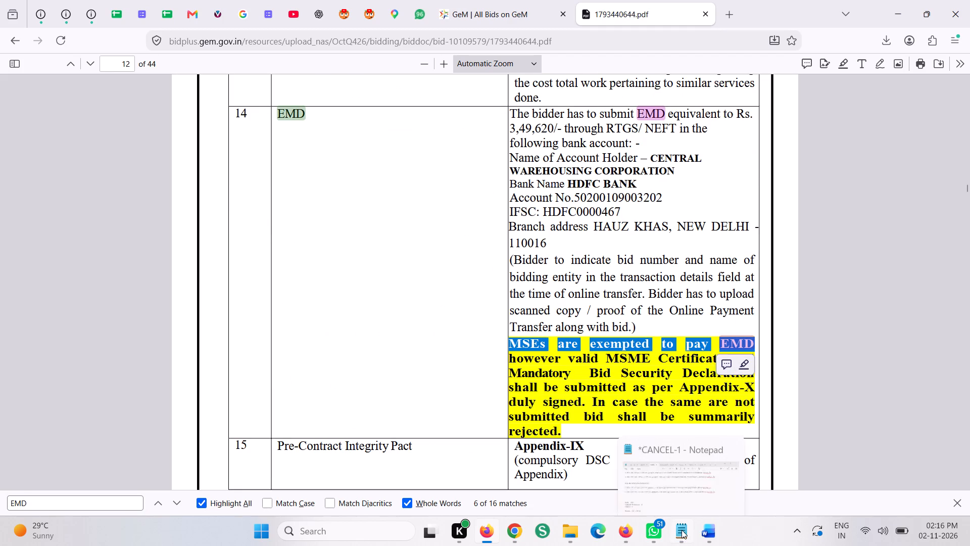
# Switch to the REQUIRED DOCUMENTS file in Word and delete all list content after "1.SHOPACT –".
pyautogui.click(701, 530)
pyautogui.click(361, 459)
pyautogui.click(391, 339)
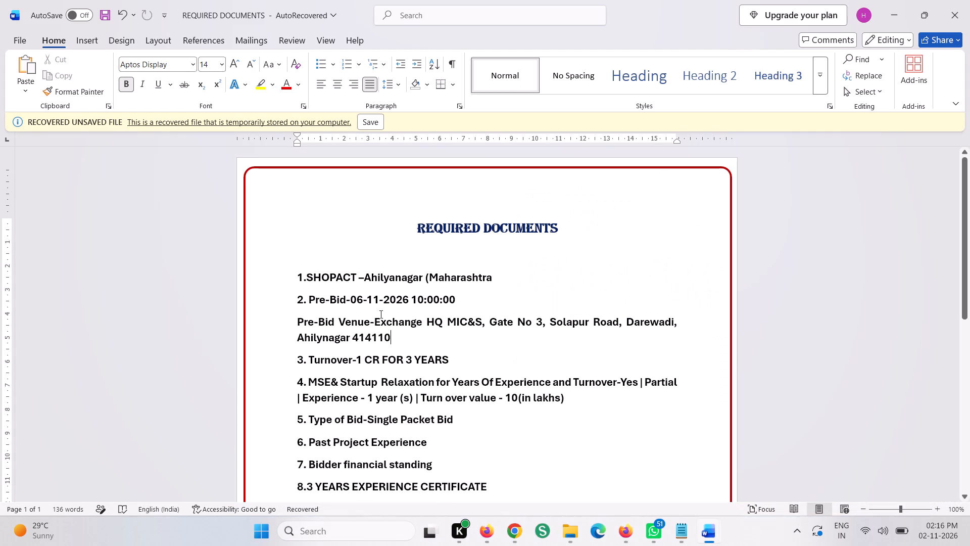
pyautogui.moveTo(370, 277); pyautogui.dragTo(683, 498)
pyautogui.press('BackSpace')
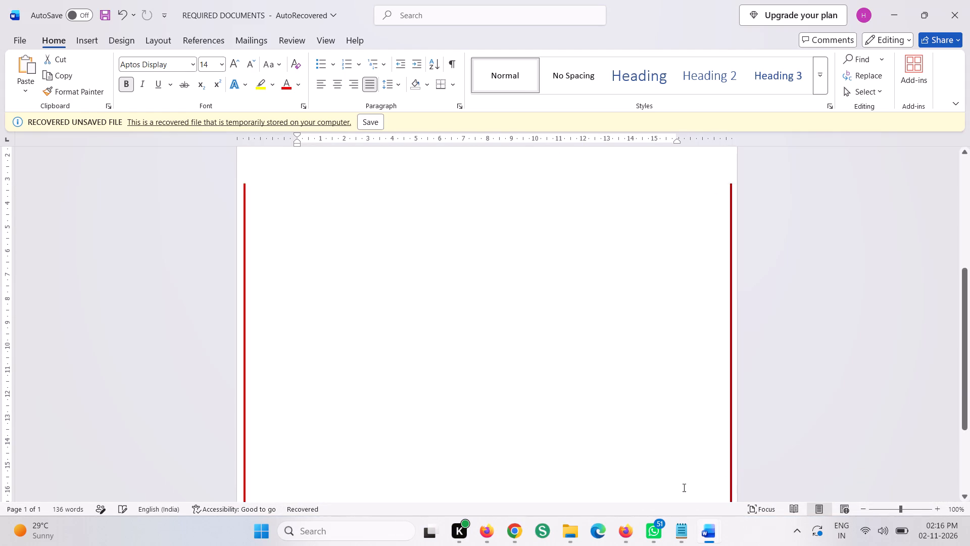
# Add the copied EMD exemption phrase as item 2 and start an empty item 3 below it.
pyautogui.press('Return')
pyautogui.write('2.')
pyautogui.hotkey('ctrl', 'v')
pyautogui.press('Return')
pyautogui.write('3.')
# Copy bid number GEM/2026/B/8225192 from the GeM bid listing, create folder GEM2026B8225192 inside DEV1 and open it.
pyautogui.hotkey('alt', 'Tab')
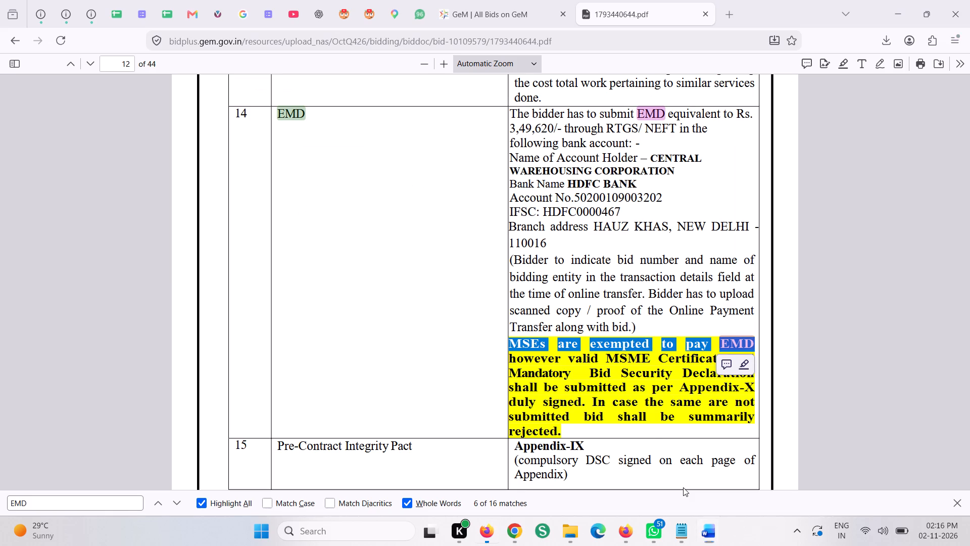
pyautogui.scroll(5, 655, 279)
pyautogui.click(12, 38)
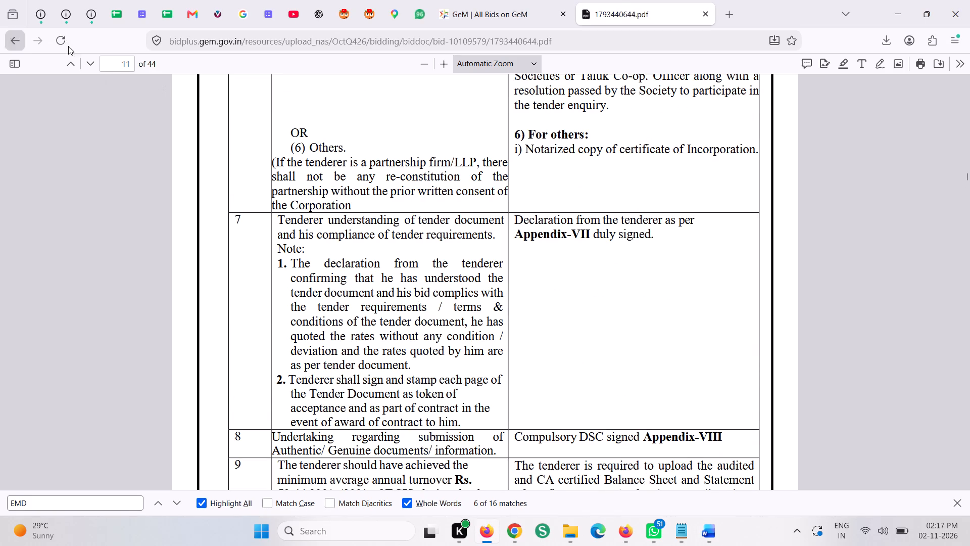
pyautogui.click(478, 0)
pyautogui.moveTo(779, 215); pyautogui.dragTo(605, 200)
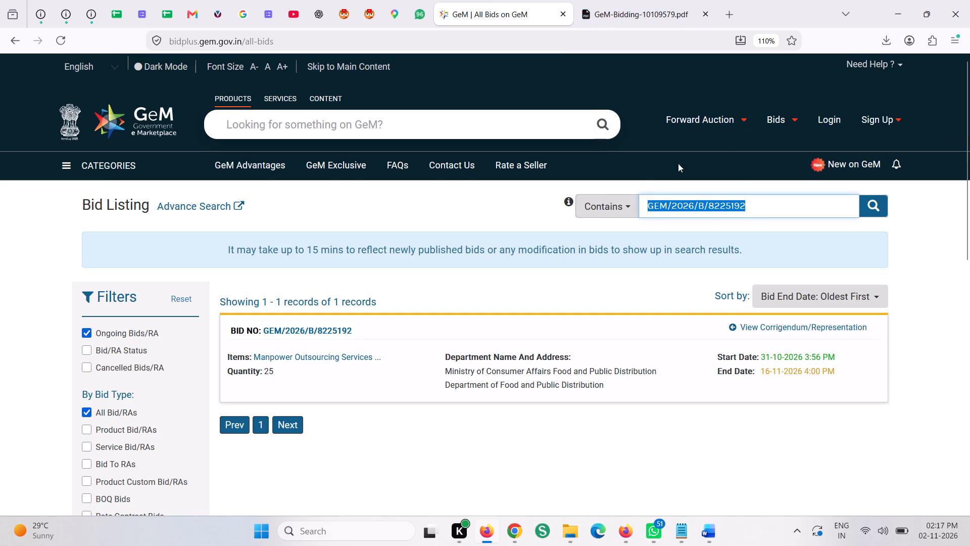
pyautogui.hotkey('ctrl', 'c')
pyautogui.hotkey('ctrl', 'c')
pyautogui.click(672, 0)
pyautogui.click(573, 535)
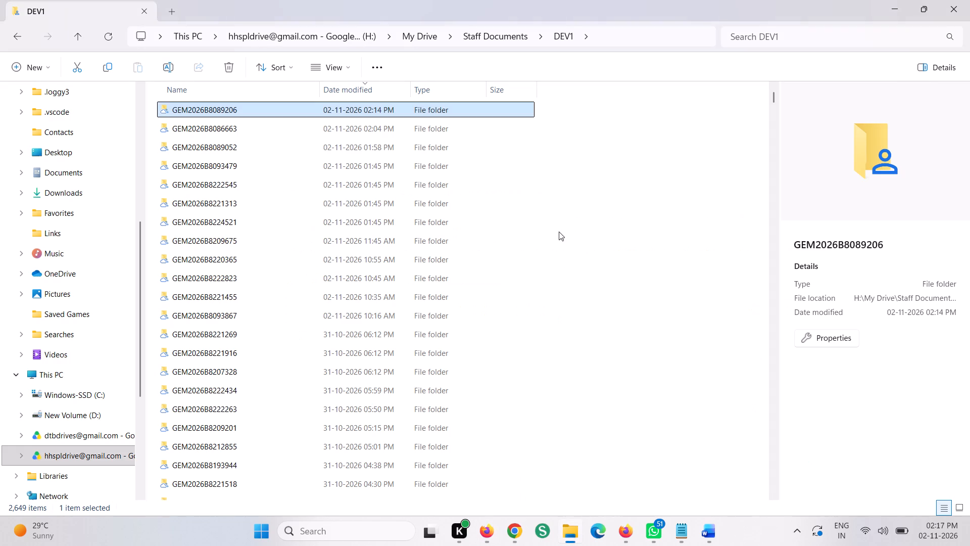
pyautogui.rightClick(559, 227)
pyautogui.click(598, 333)
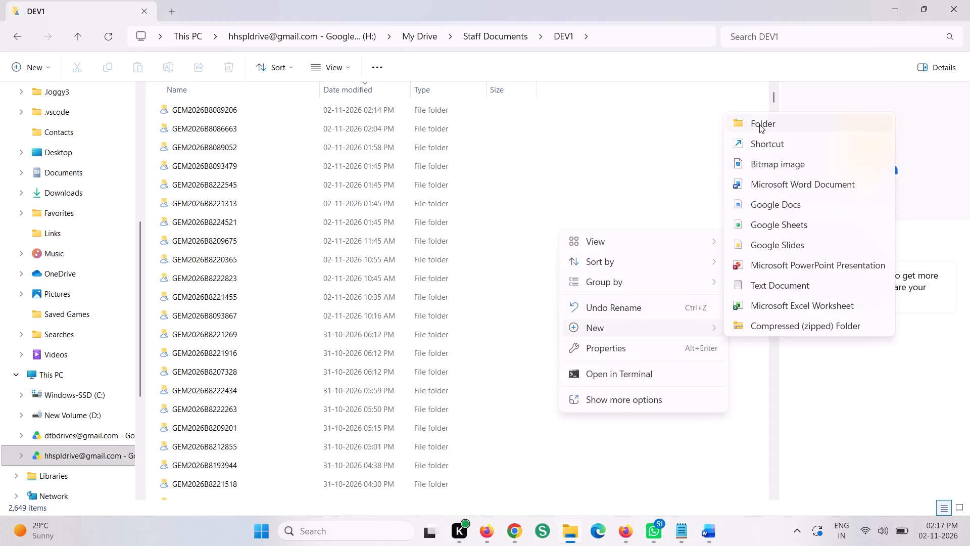
pyautogui.click(759, 124)
pyautogui.hotkey('ctrl', 'v')
pyautogui.press('Return')
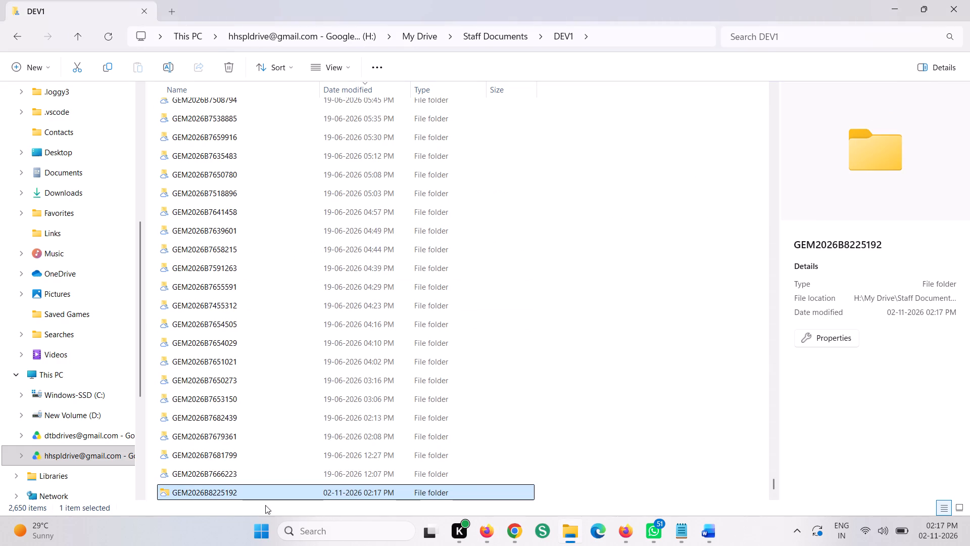
pyautogui.doubleClick(231, 492)
# Switch to Firefox and save the bid document GeM-Bidding-10109579 into DEV1's GEM2026B8225192 folder.
pyautogui.click(486, 530)
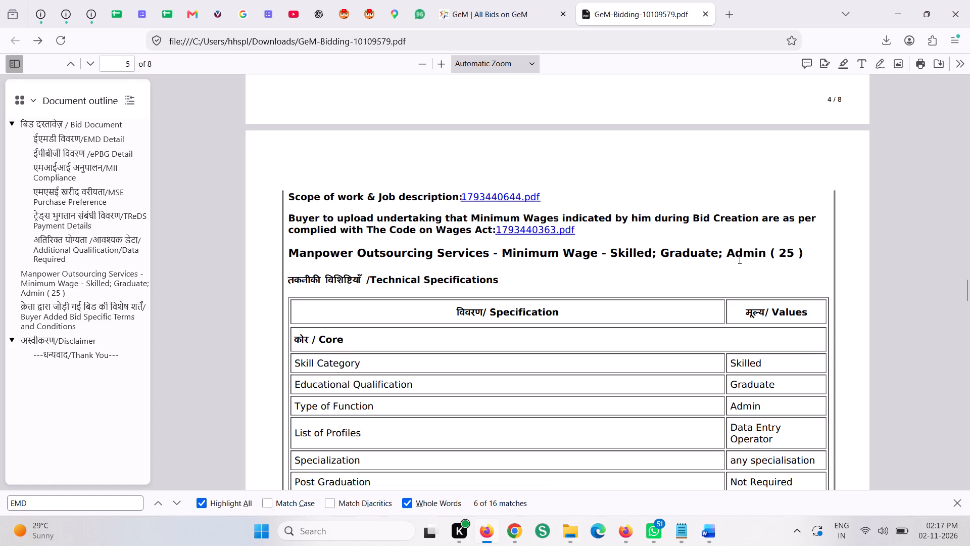
pyautogui.click(934, 67)
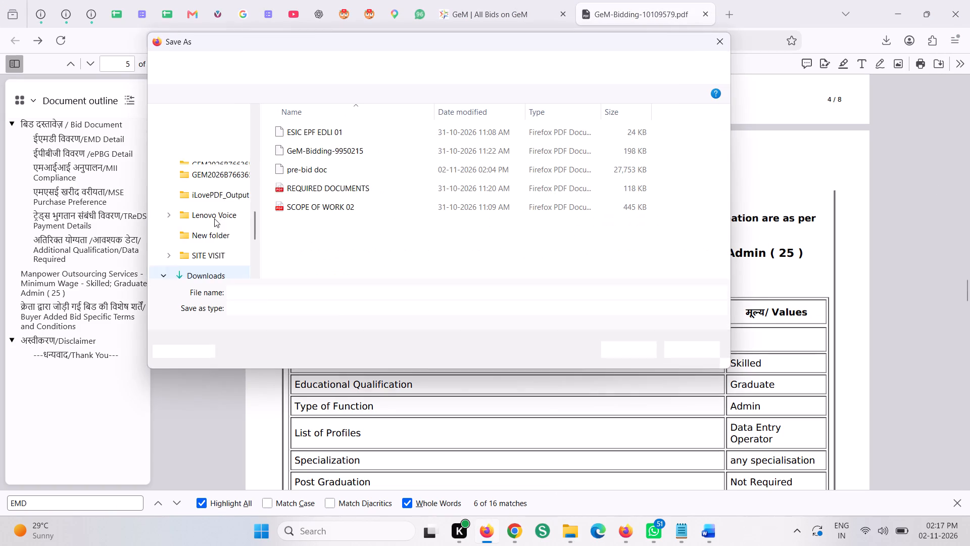
pyautogui.scroll(3, 334, 160)
pyautogui.click(219, 67)
pyautogui.scroll(5, 287, 145)
pyautogui.doubleClick(324, 135)
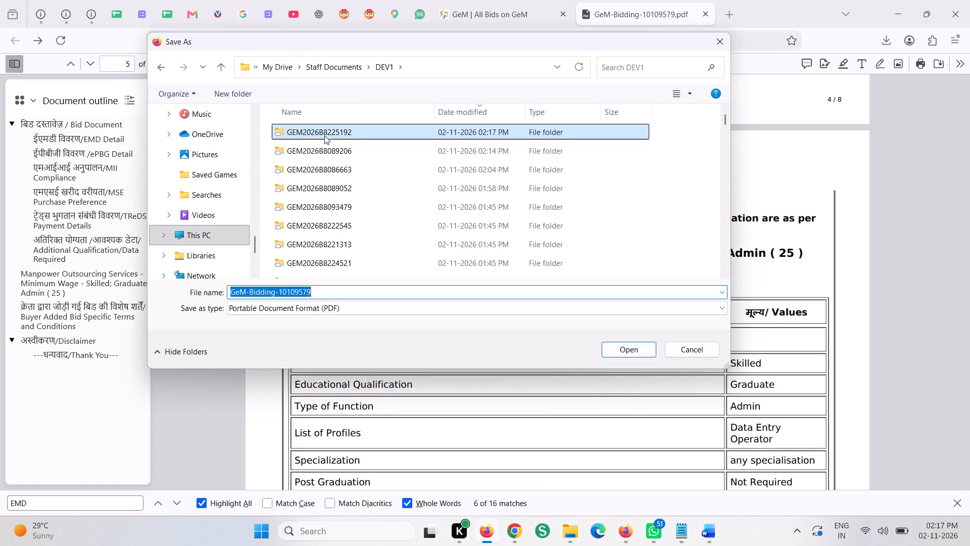
pyautogui.click(335, 290)
pyautogui.click(623, 344)
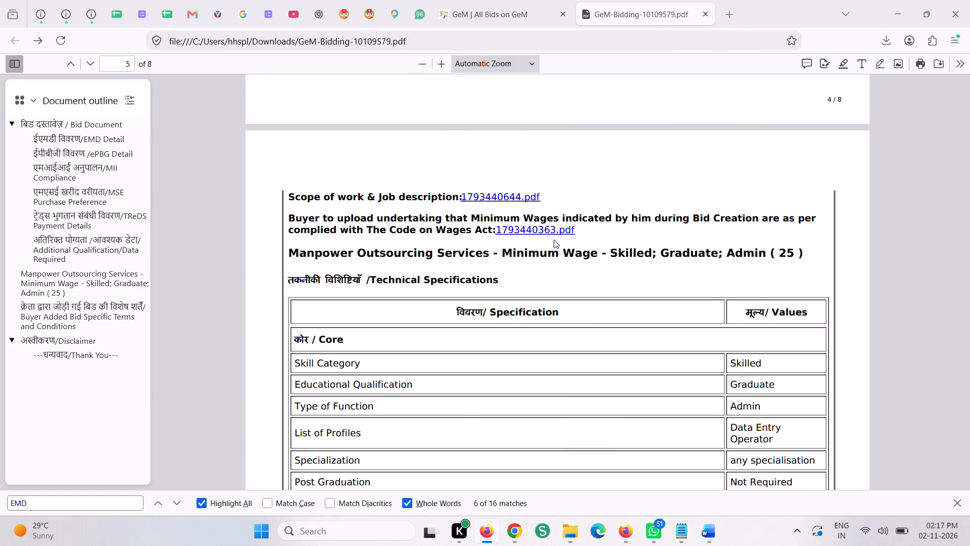
# Open the scope of work attachment 1793440644.pdf and save it in the GEM2026B8225192 folder as SCOPE OF WORK 01.
pyautogui.click(516, 194)
pyautogui.scroll(4, 878, 201)
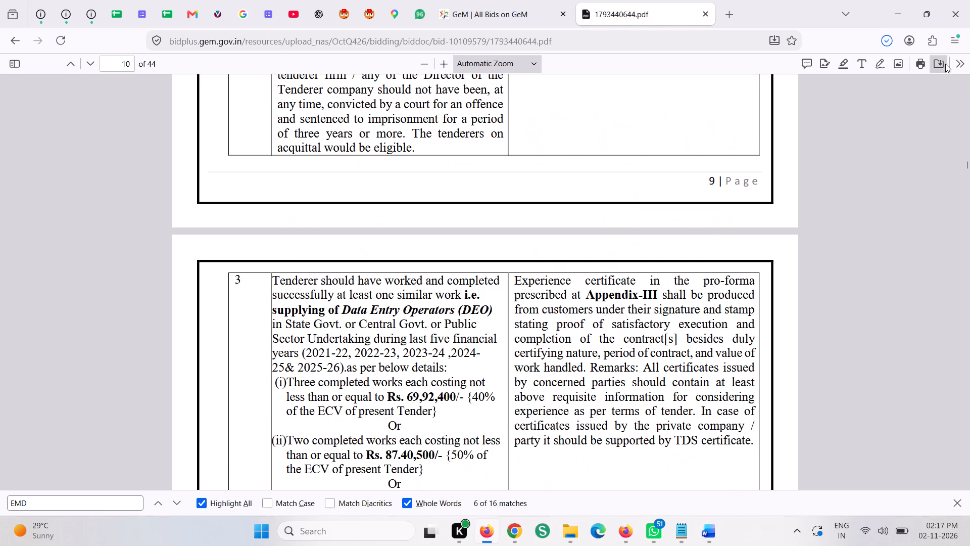
pyautogui.click(945, 64)
pyautogui.scroll(12, 397, 206)
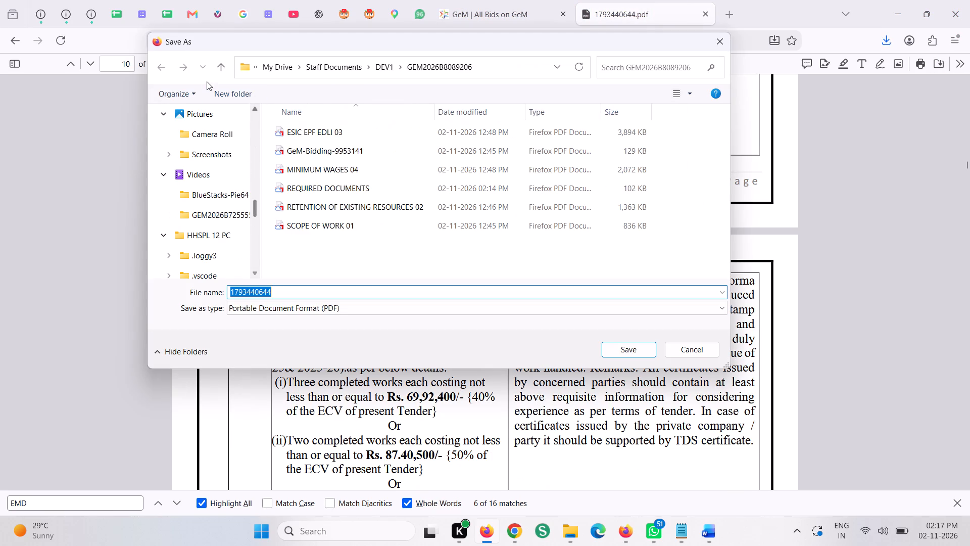
pyautogui.click(215, 70)
pyautogui.scroll(4, 327, 141)
pyautogui.doubleClick(341, 131)
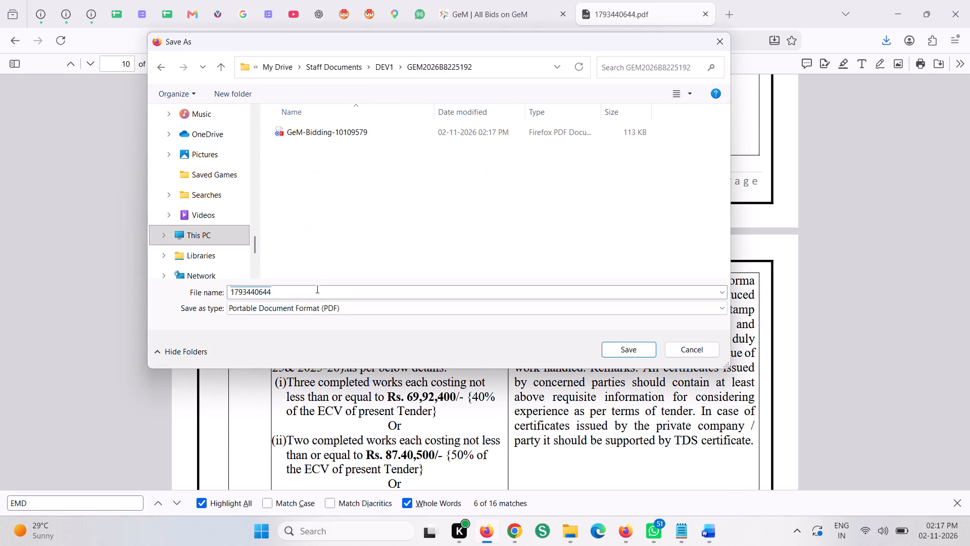
pyautogui.click(316, 289)
pyautogui.write('SCOPE OF WORK 01')
pyautogui.press('Return')
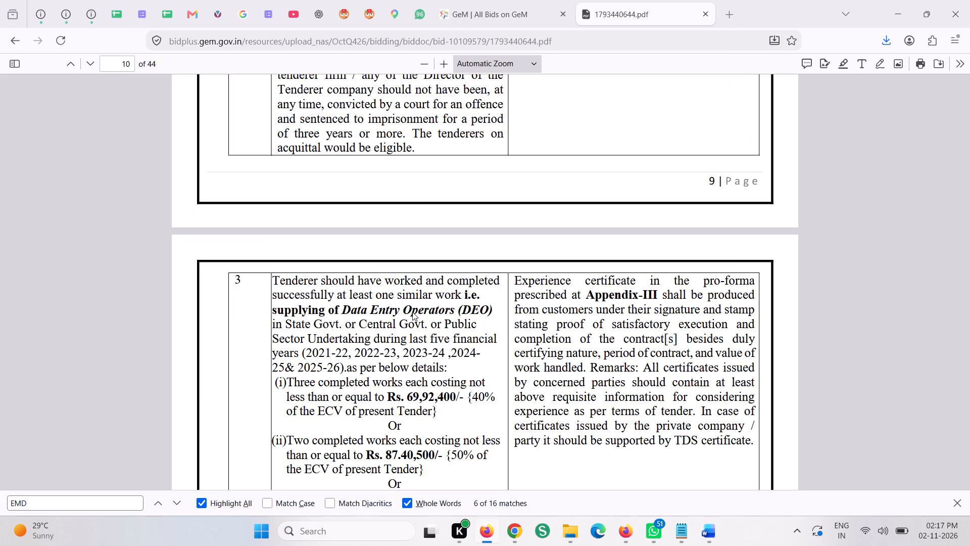
# Open the minimum wages attachment 1793440363.pdf from the bid document and save it in the same folder as MINIMUM WAGES 02.
pyautogui.scroll(-12, 413, 244)
pyautogui.click(1, 37)
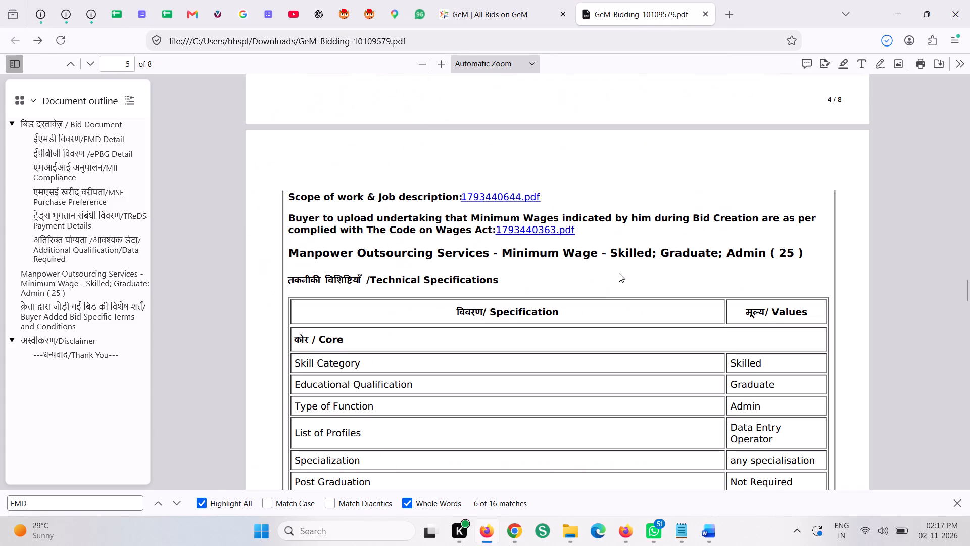
pyautogui.click(552, 228)
pyautogui.scroll(3, 689, 208)
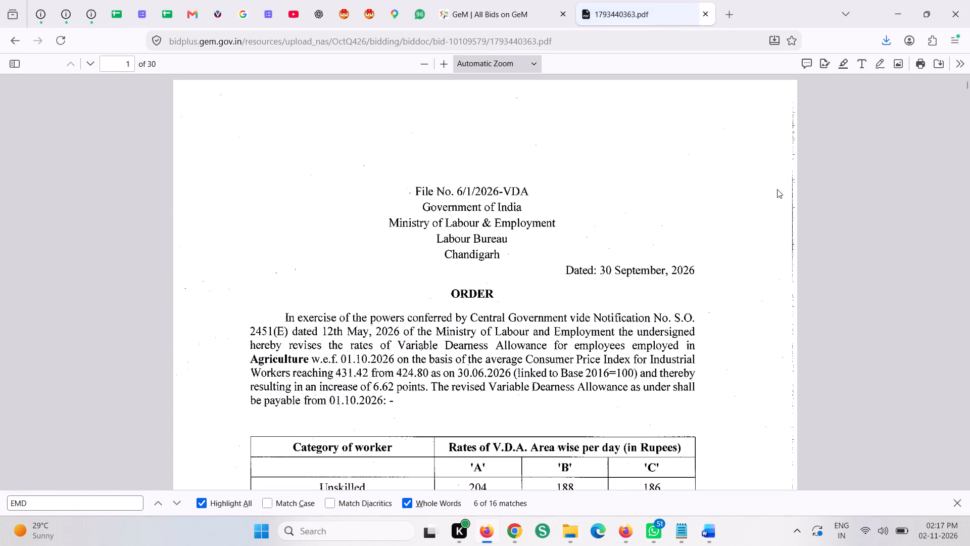
pyautogui.scroll(1, 777, 189)
pyautogui.click(945, 64)
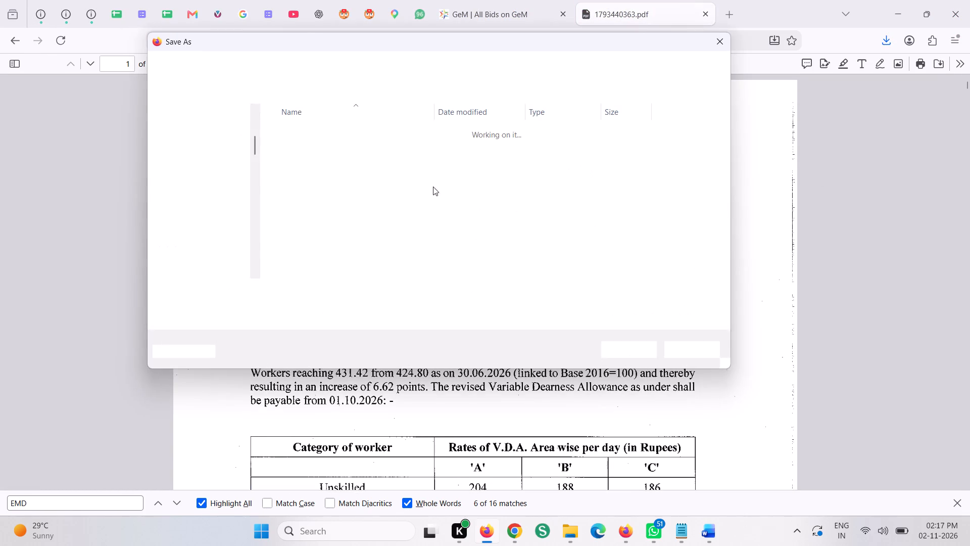
pyautogui.write('MINIMUM WGES')
pyautogui.press('space')
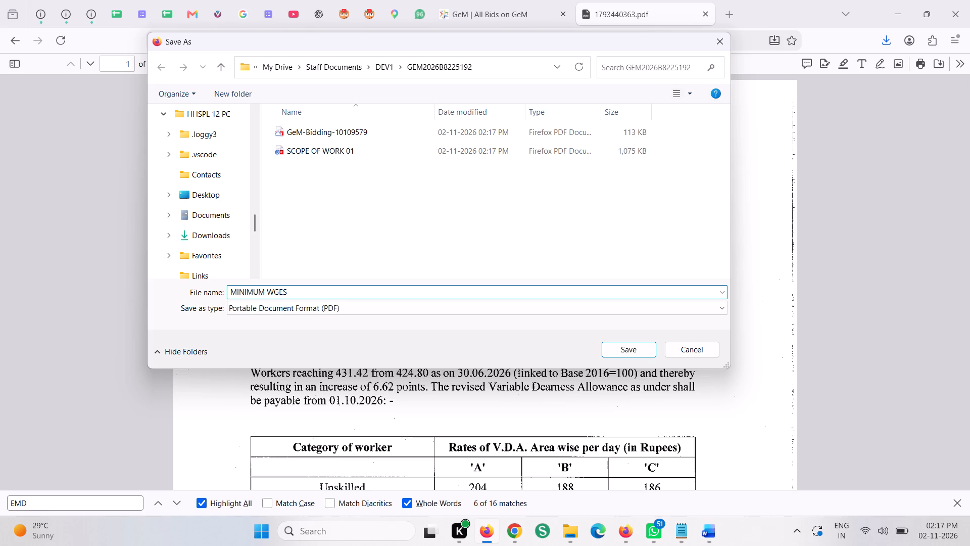
pyautogui.press('BackSpace')
pyautogui.press('BackSpace')
pyautogui.press('BackSpace')
pyautogui.press('BackSpace')
pyautogui.write('AGES 02')
pyautogui.press('Return')
pyautogui.scroll(-9, 387, 248)
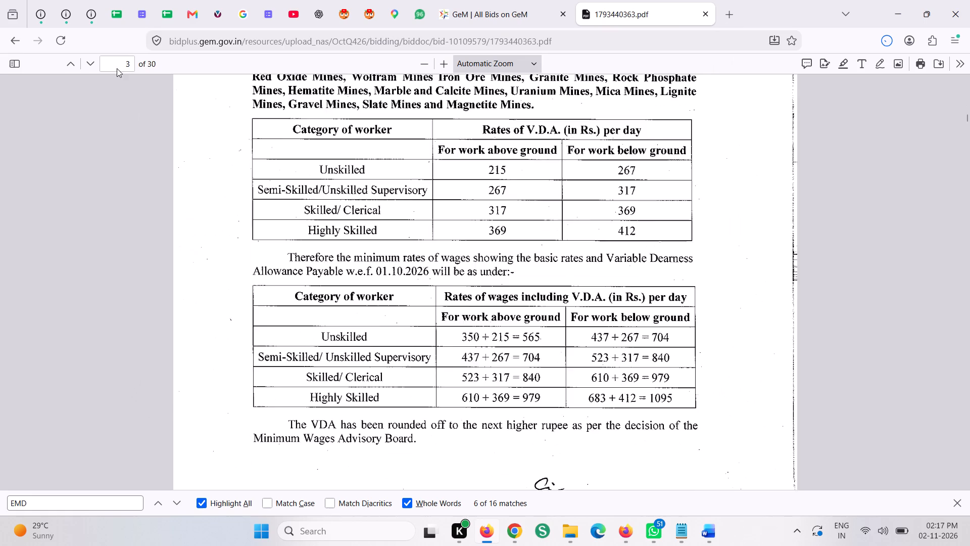
# Return to the bid document and copy "PANCHKULA , HARYANA" from the consignee address on page 6.
pyautogui.click(13, 40)
pyautogui.scroll(-2, 591, 270)
pyautogui.scroll(-2, 523, 279)
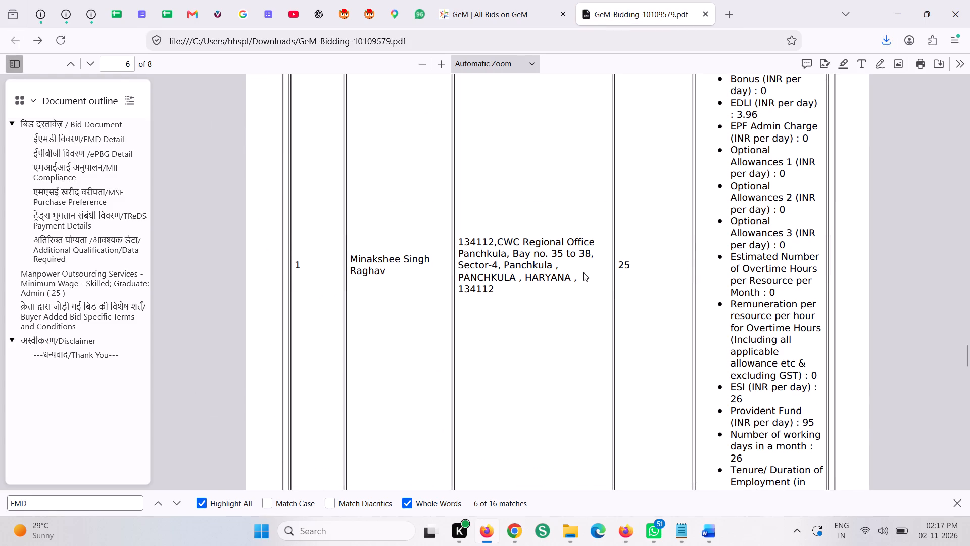
pyautogui.click(463, 277)
pyautogui.moveTo(463, 277); pyautogui.dragTo(553, 280)
pyautogui.hotkey('ctrl', 'c')
pyautogui.hotkey('ctrl', 'c')
pyautogui.hotkey('ctrl', 'c')
pyautogui.hotkey('ctrl', 'c')
pyautogui.hotkey('ctrl', 'c')
# Switch to the REQUIRED DOCUMENTS file in Word and paste the copied location after "1.SHOPACT –".
pyautogui.click(676, 528)
pyautogui.click(677, 527)
pyautogui.click(708, 522)
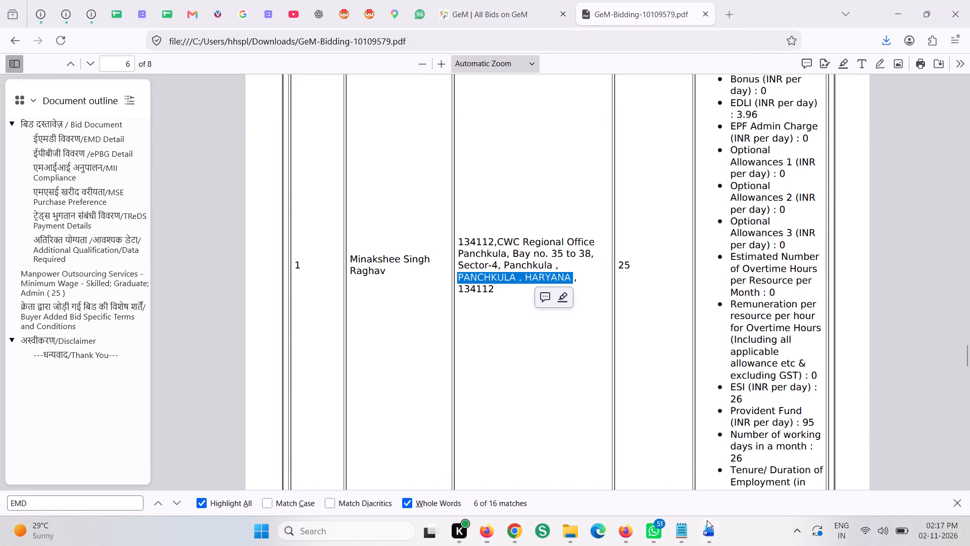
pyautogui.click(311, 470)
pyautogui.moveTo(441, 379); pyautogui.dragTo(437, 370)
pyautogui.click(368, 165)
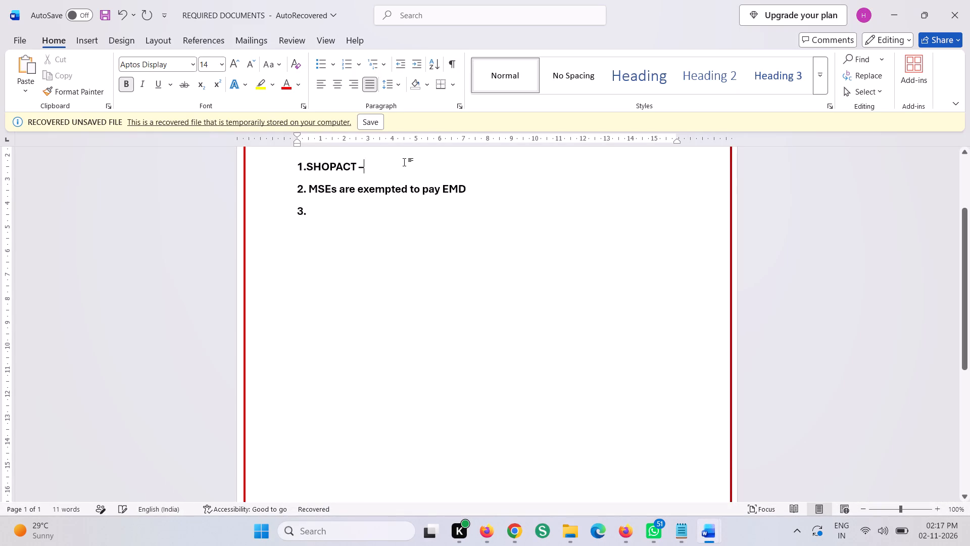
pyautogui.hotkey('ctrl', 'v')
# Highlight the item 2 text "MSEs are exempted to pay EMD" in yellow.
pyautogui.click(351, 204)
pyautogui.moveTo(316, 189); pyautogui.dragTo(457, 192)
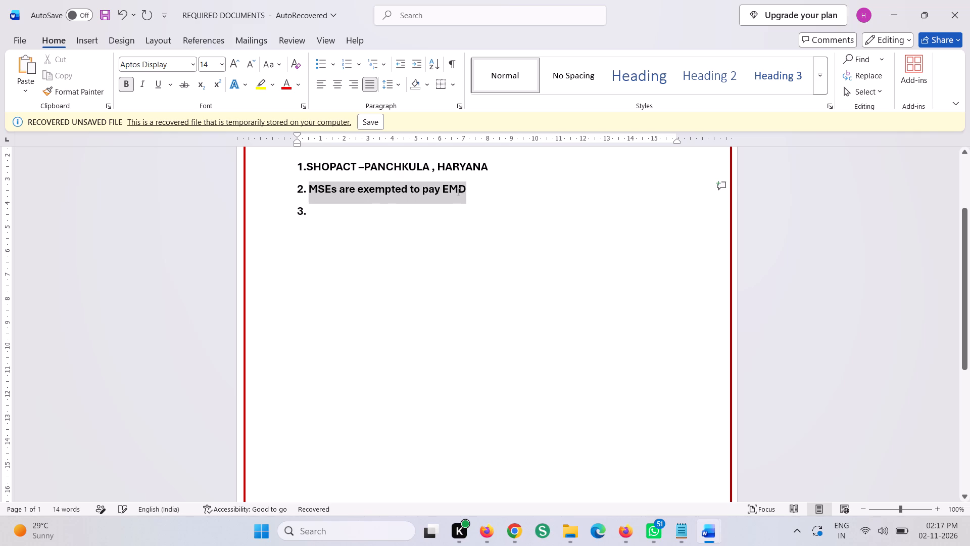
pyautogui.click(506, 169)
pyautogui.click(473, 232)
pyautogui.click(334, 210)
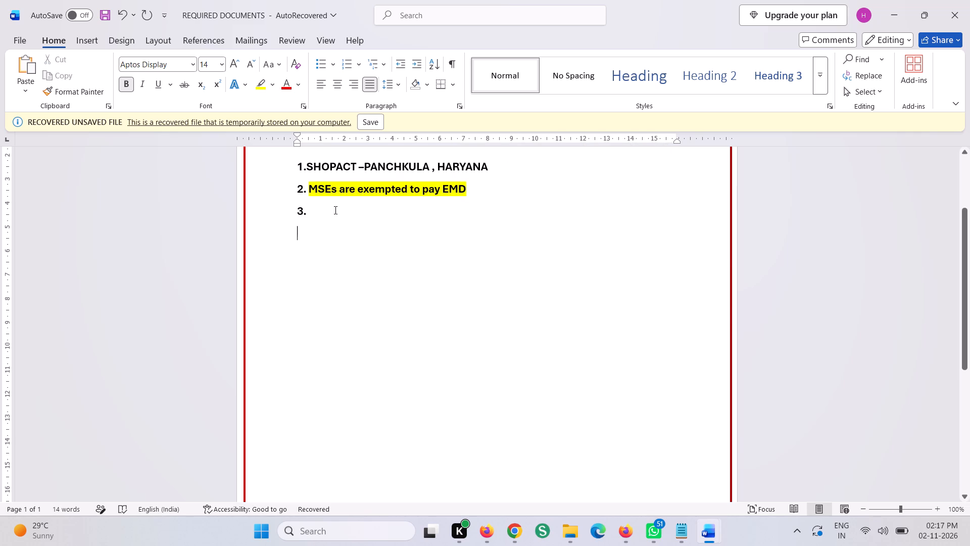
# Switch to the Daily Tender Sheet 2026 in Firefox and clear the Other Comment link for bid GEM/2026/B/8224598 in row 810.
pyautogui.hotkey('alt', 'Tab')
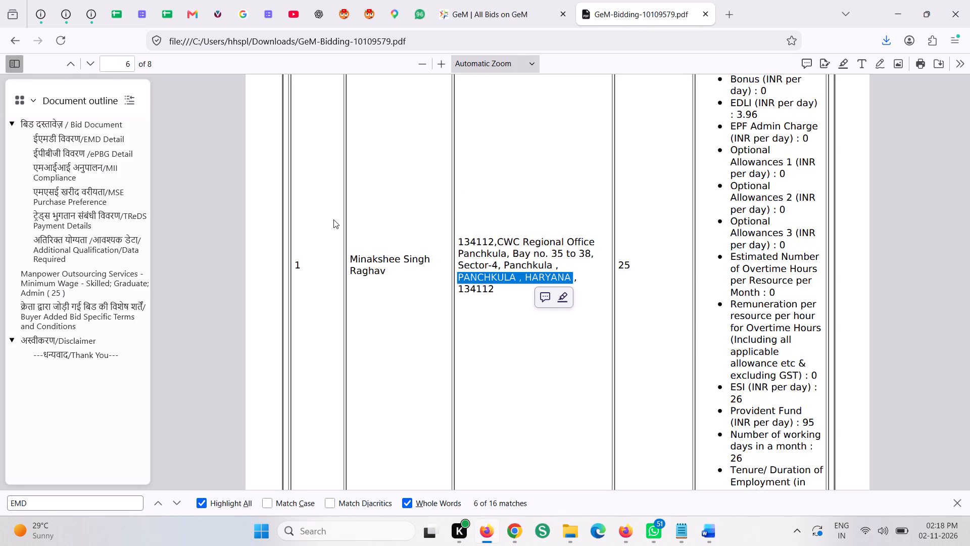
pyautogui.click(488, 523)
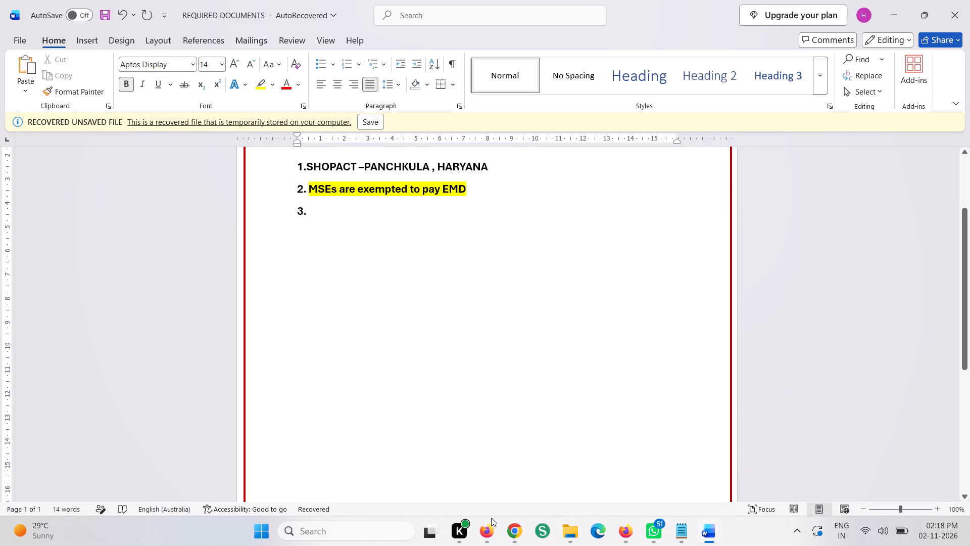
pyautogui.click(491, 518)
pyautogui.click(481, 0)
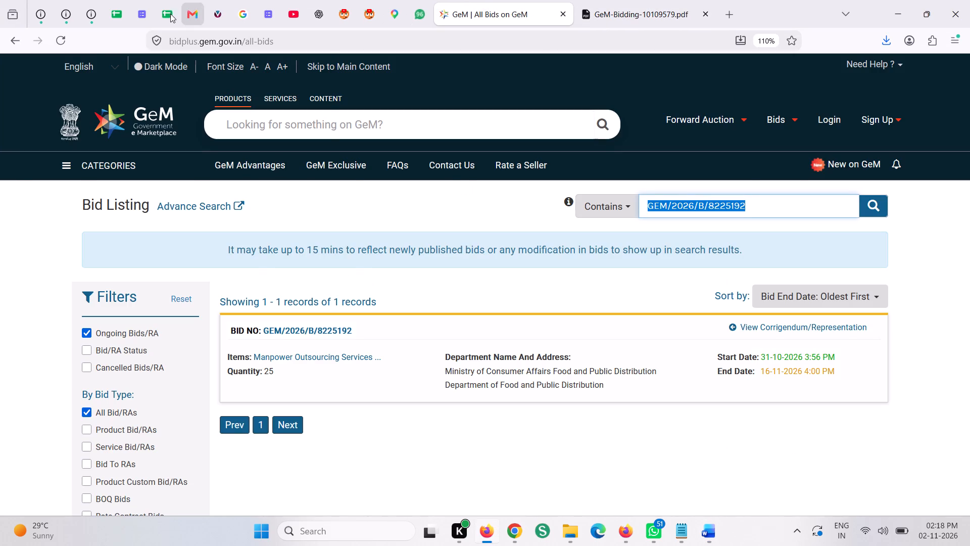
pyautogui.click(170, 15)
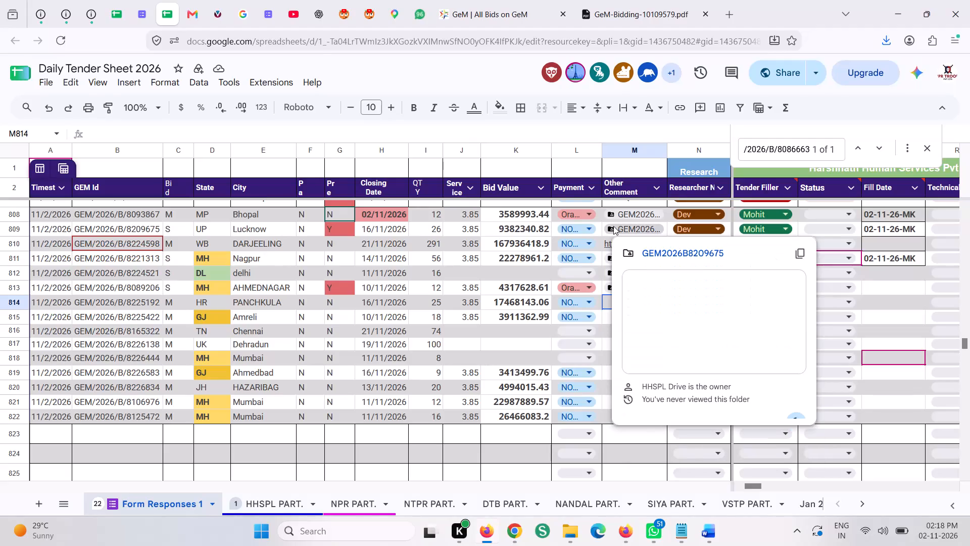
pyautogui.click(605, 241)
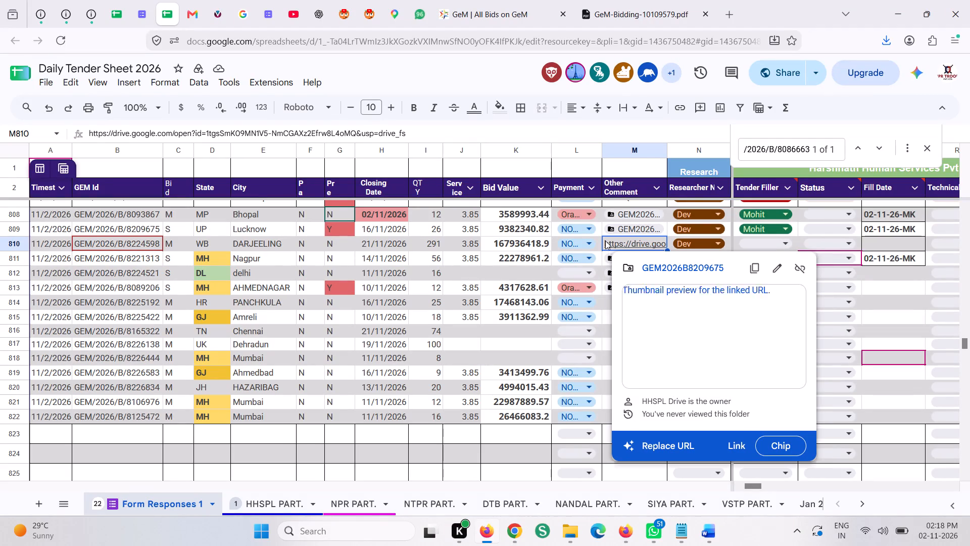
pyautogui.press('BackSpace')
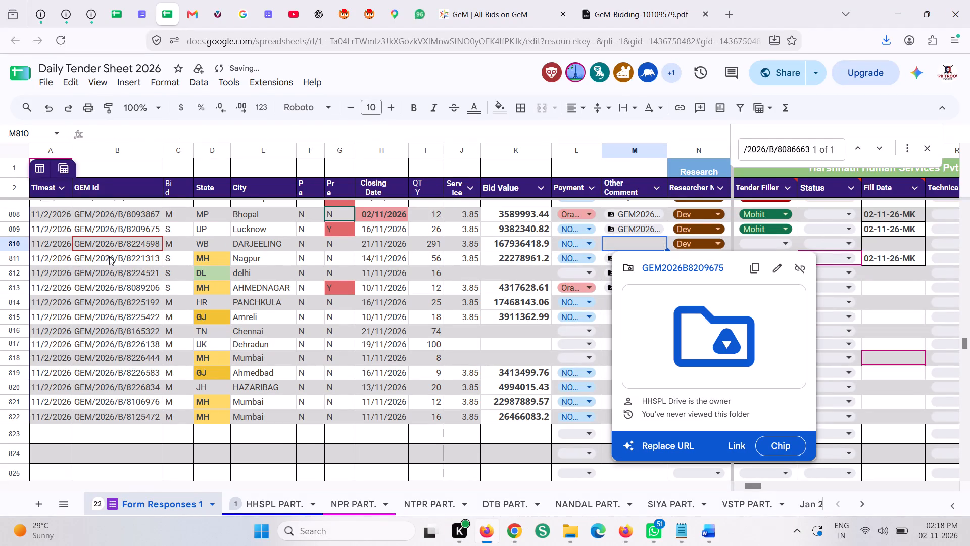
# Switch to File Explorer and go up from the GEM2026B8225192 folder to DEV1.
pyautogui.click(572, 527)
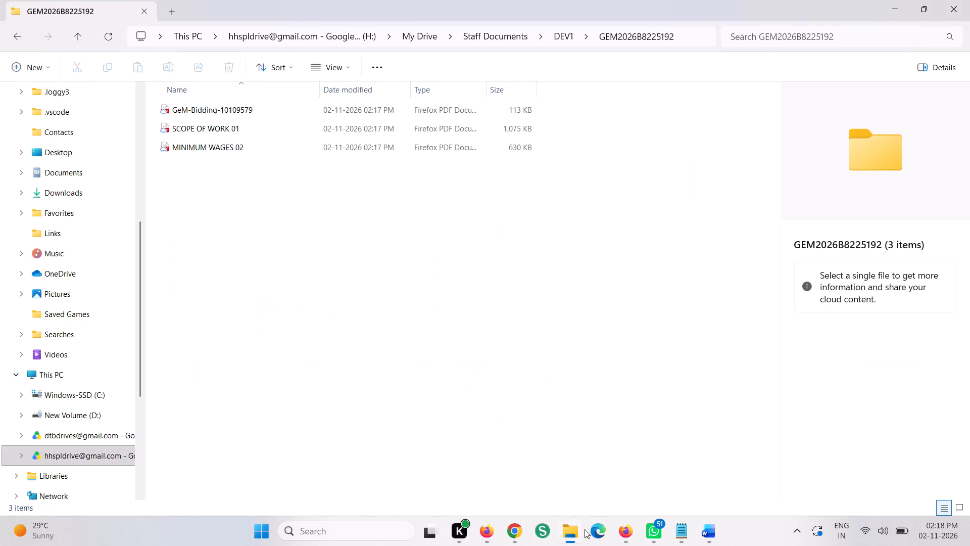
pyautogui.click(79, 40)
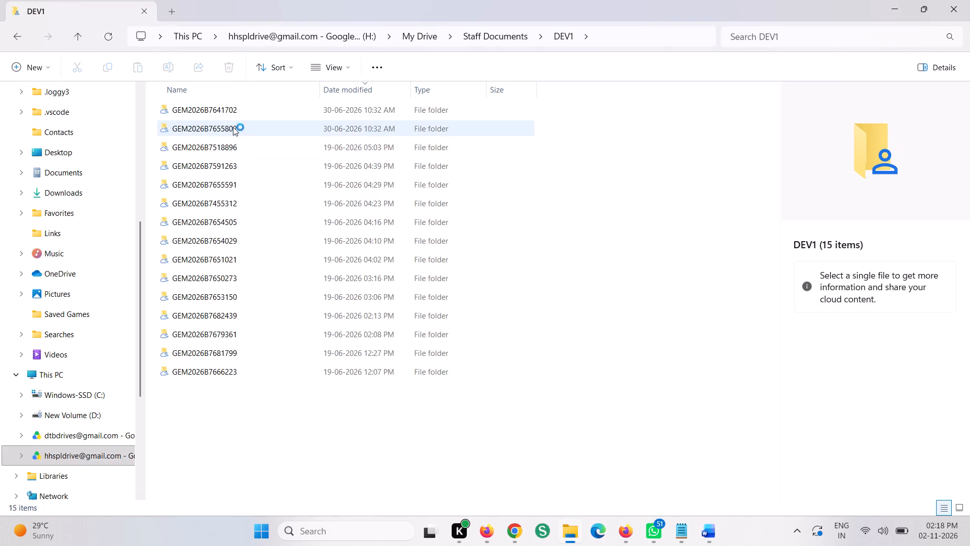
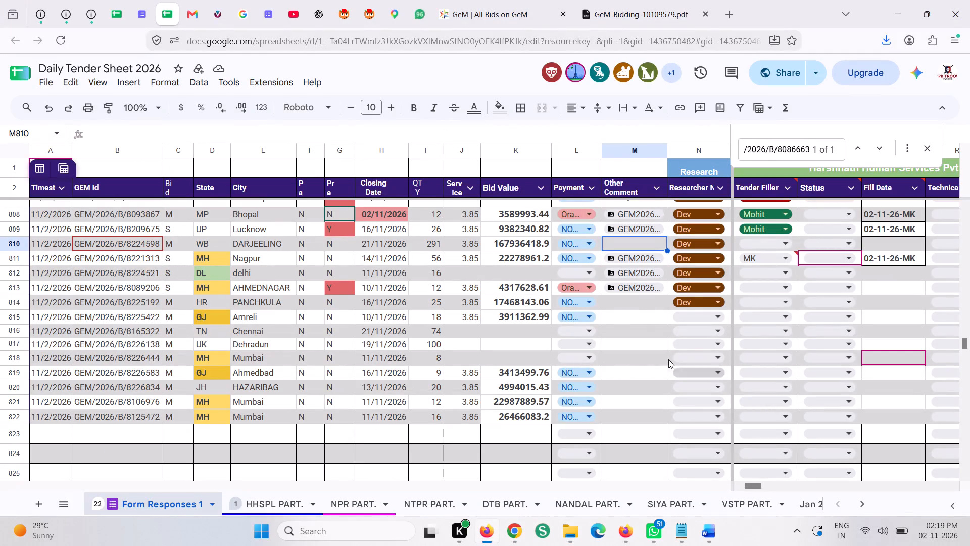
# Copy "Turnover" from the GeM-Bidding-10109579 PDF and paste it into Word's REQUIRED DOCUMENTS file as item 3, followed by a hyphen.
pyautogui.click(632, 300)
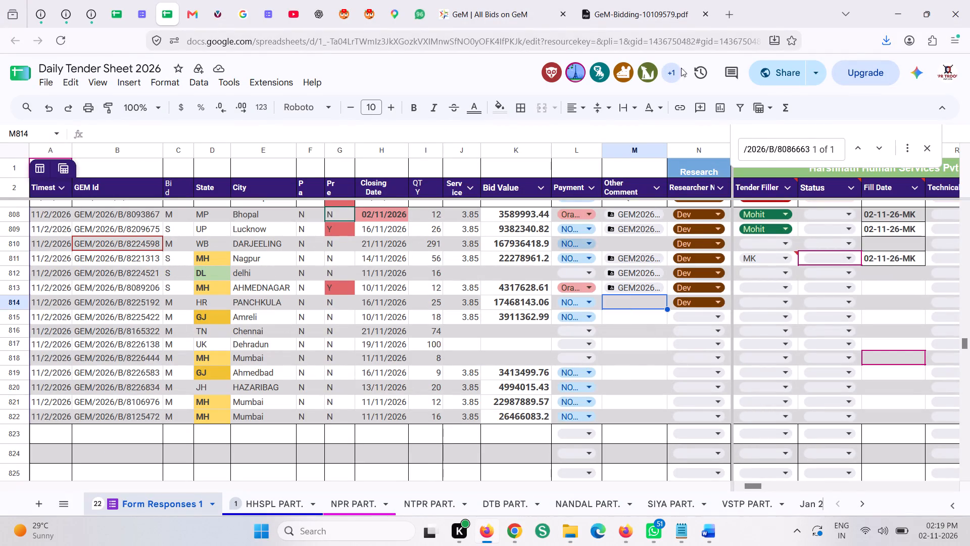
pyautogui.click(620, 0)
pyautogui.scroll(7, 614, 255)
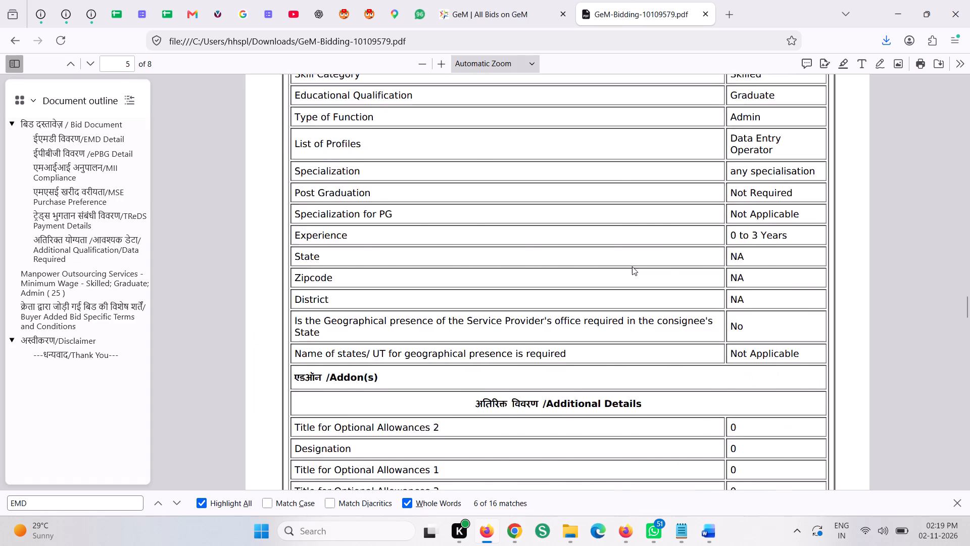
pyautogui.scroll(20, 632, 266)
pyautogui.scroll(1, 632, 266)
pyautogui.scroll(-2, 590, 279)
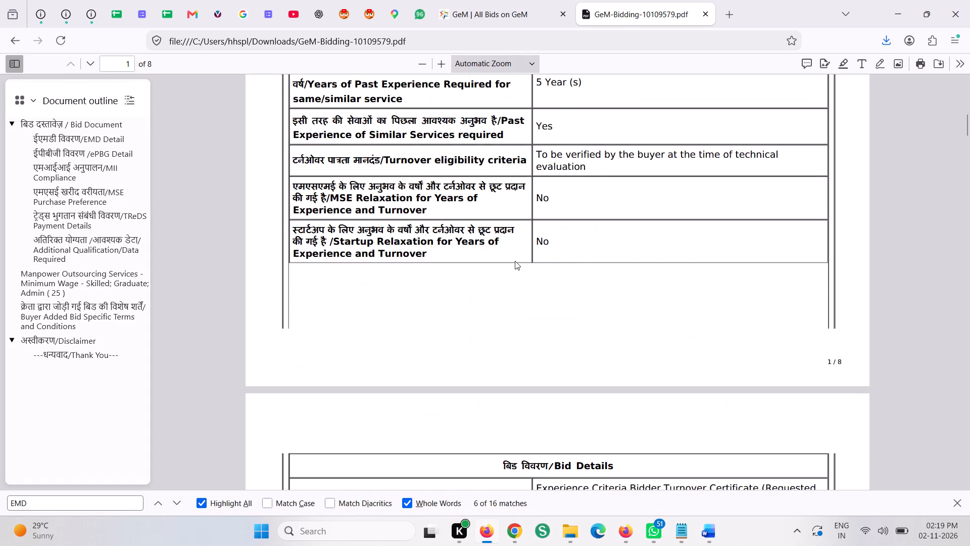
pyautogui.scroll(2, 347, 197)
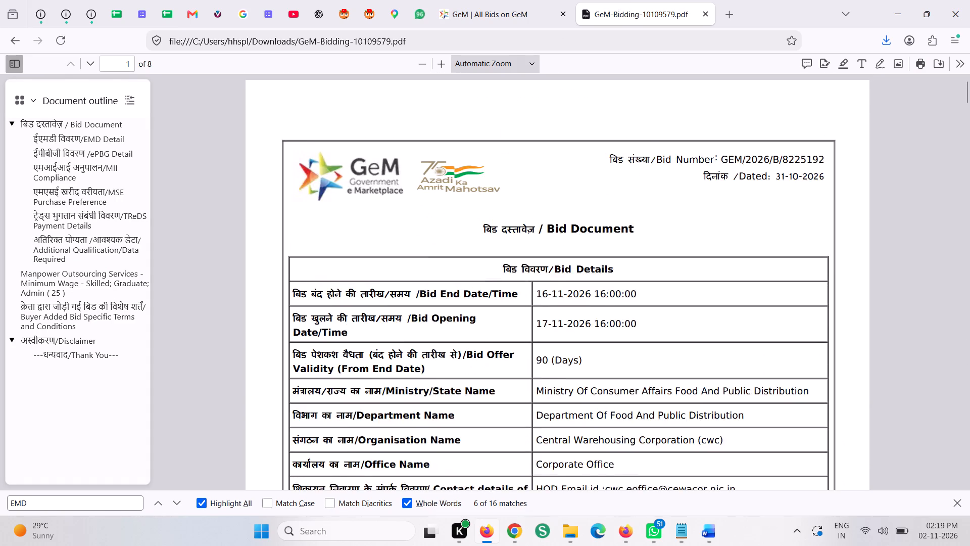
pyautogui.scroll(-1, 482, 350)
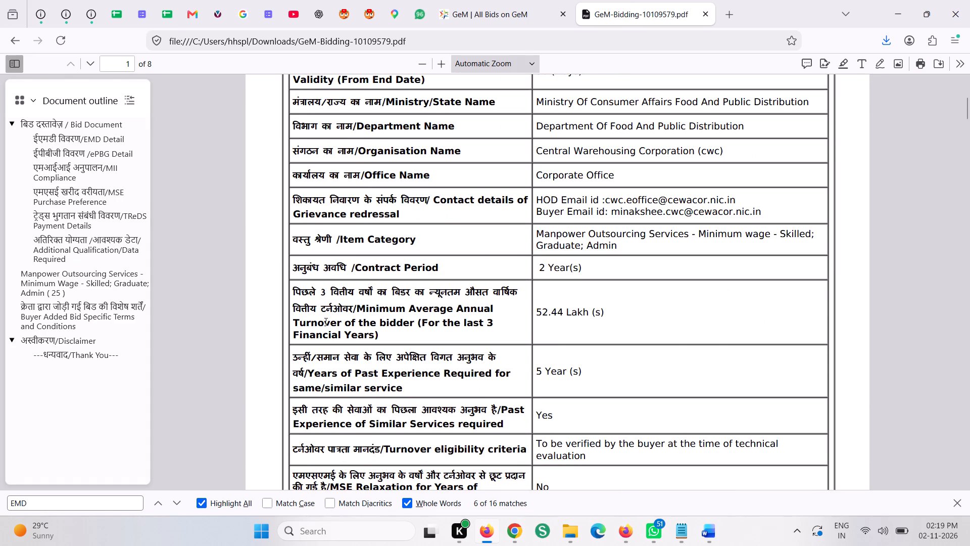
pyautogui.doubleClick(323, 321)
pyautogui.hotkey('ctrl', 'c')
pyautogui.hotkey('ctrl', 'c')
pyautogui.click(703, 529)
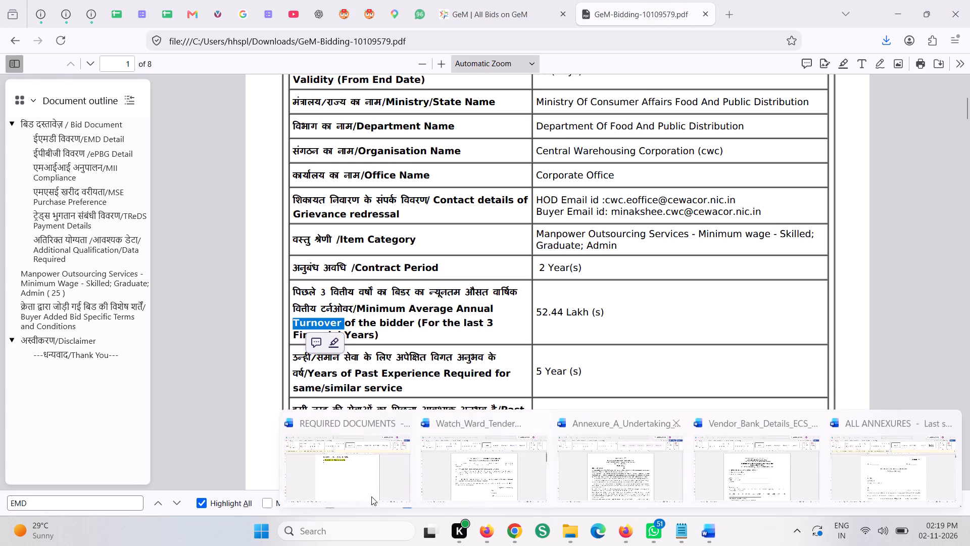
pyautogui.click(291, 478)
pyautogui.hotkey('ctrl', 'v')
pyautogui.press('-')
# Complete item 3 with "53 LAKH FOR 3 YEARS".
pyautogui.hotkey('alt', 'Tab')
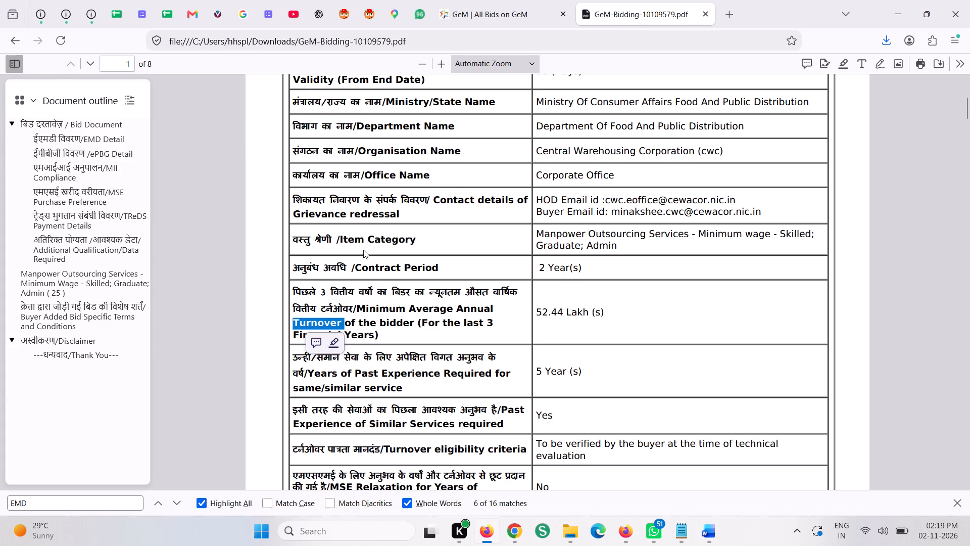
pyautogui.hotkey('alt', 'Tab')
pyautogui.write('53')
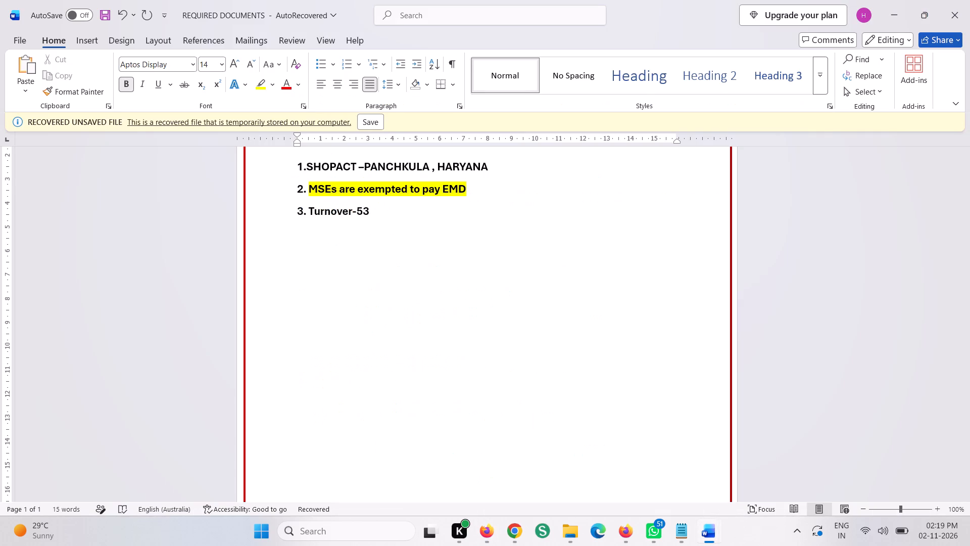
pyautogui.press('space')
pyautogui.write('LAKH FOR 3 YEARS')
pyautogui.press('space')
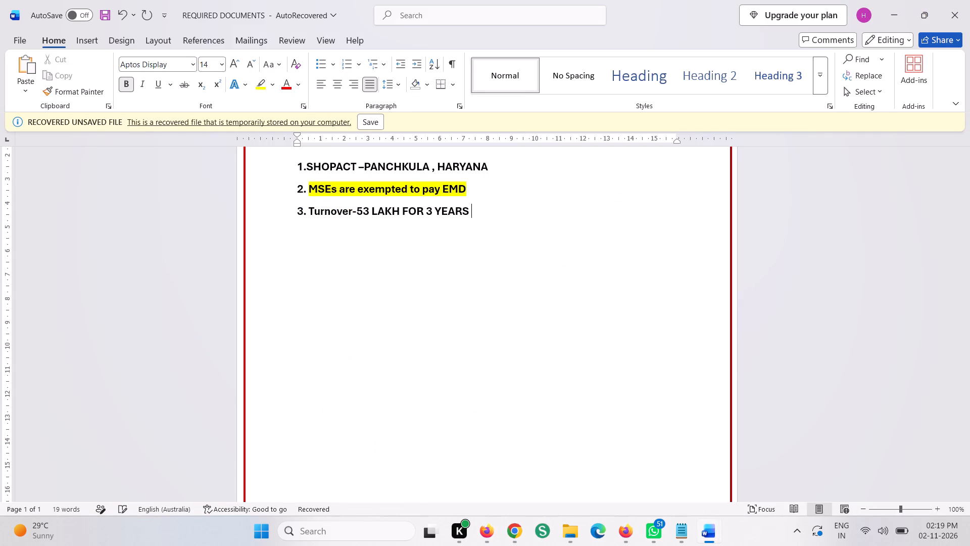
# Add item 4 with "MSE Relaxation for Years of Experience and Turnover" copied from the bid PDF, joined onto one line.
pyautogui.press('Return')
pyautogui.write('4.')
pyautogui.hotkey('alt', 'Tab')
pyautogui.scroll(-1, 363, 250)
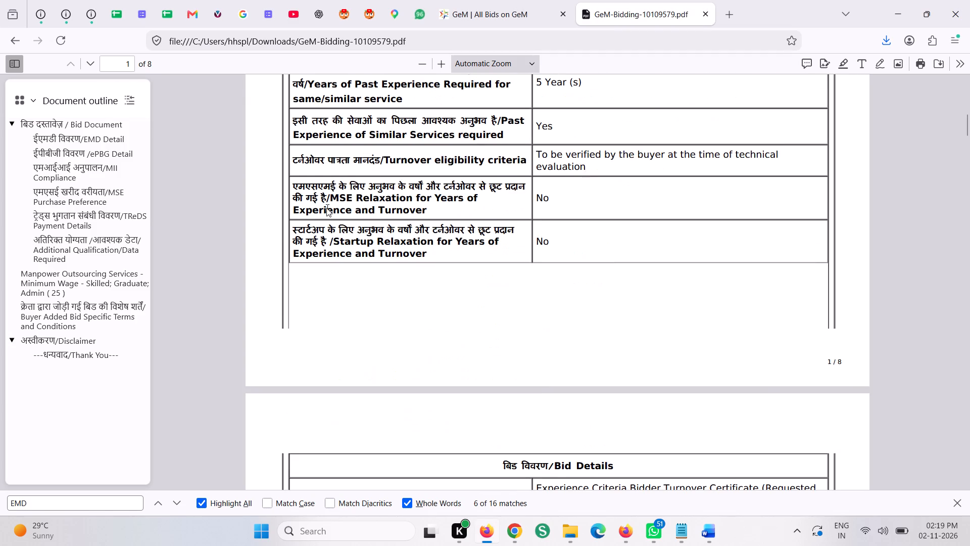
pyautogui.click(335, 198)
pyautogui.keyDown('ctrl'); pyautogui.moveTo(335, 198); pyautogui.dragTo(440, 209); pyautogui.keyUp('ctrl')
pyautogui.hotkey('ctrl', 'c')
pyautogui.hotkey('ctrl', 'c')
pyautogui.hotkey('alt', 'Tab')
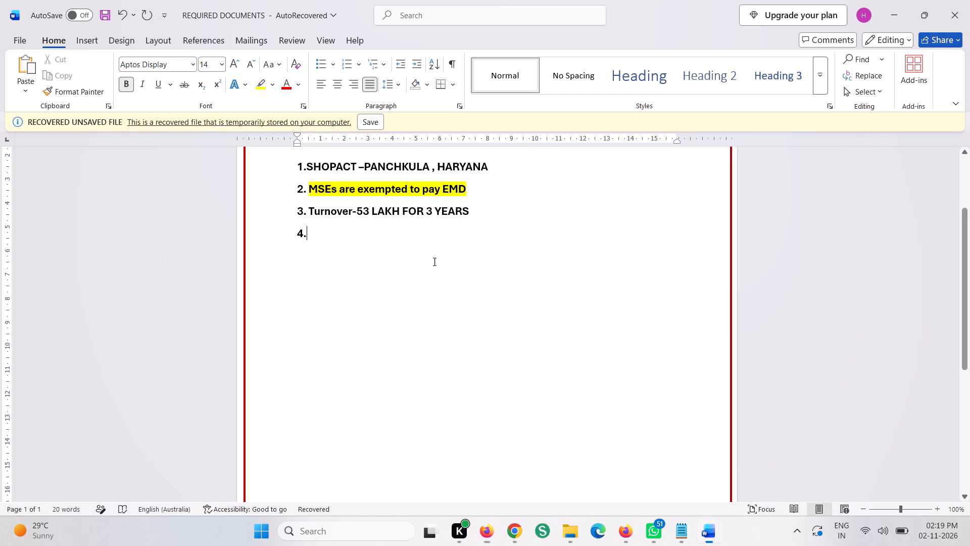
pyautogui.hotkey('ctrl', 'v')
pyautogui.click(293, 252)
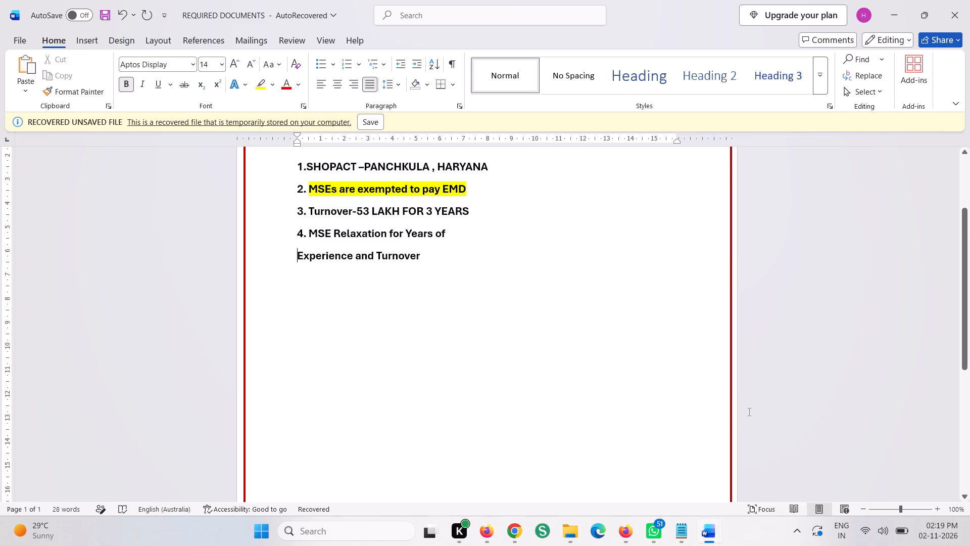
pyautogui.press('BackSpace')
pyautogui.press('space')
pyautogui.press('Tab')
# Insert "& Startup" after "MSE" in item 4, copying the word from the bid PDF, and end the line with "- NO".
pyautogui.hotkey('alt', 'Tab')
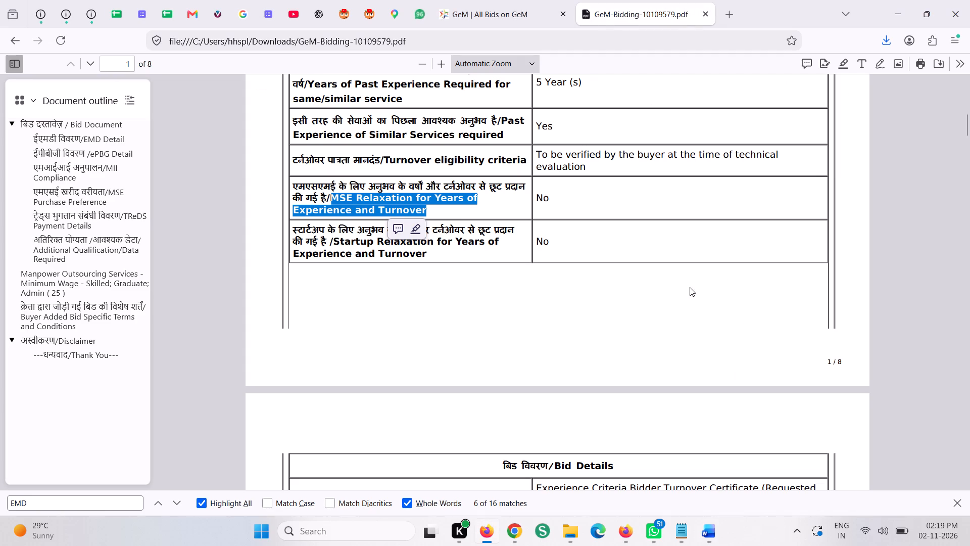
pyautogui.doubleClick(350, 241)
pyautogui.hotkey('ctrl', 'c')
pyautogui.hotkey('ctrl', 'c')
pyautogui.hotkey('alt', 'Tab')
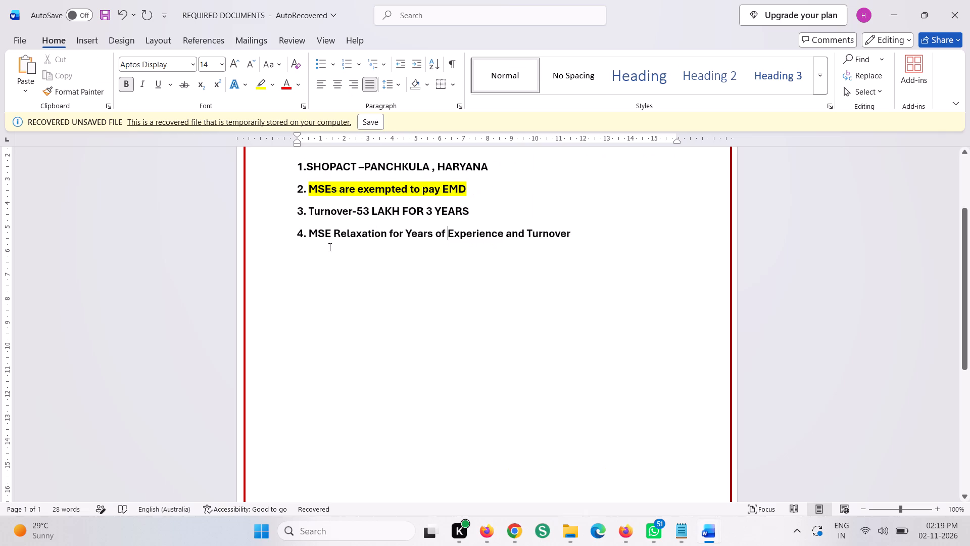
pyautogui.click(334, 230)
pyautogui.hotkey('shift', '&')
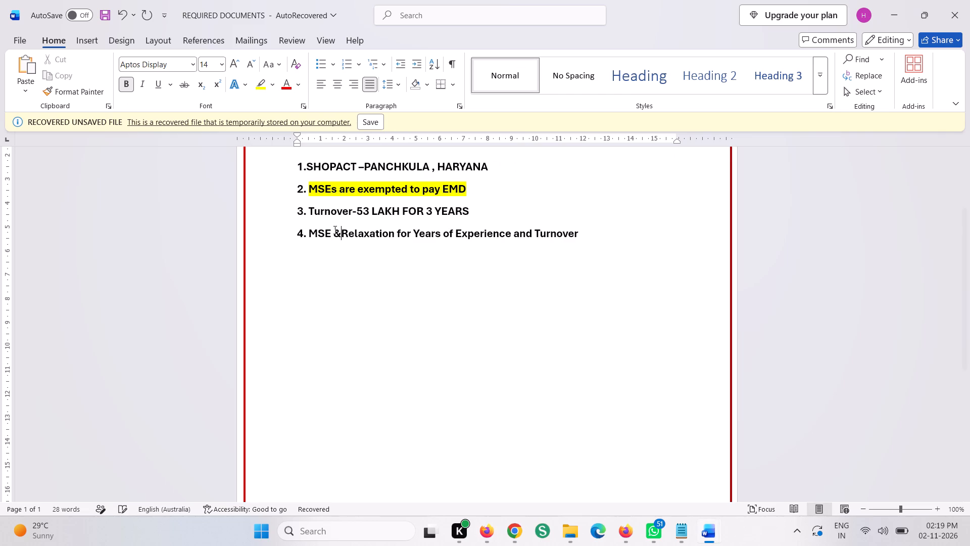
pyautogui.press('space')
pyautogui.hotkey('ctrl', 'v')
pyautogui.click(644, 226)
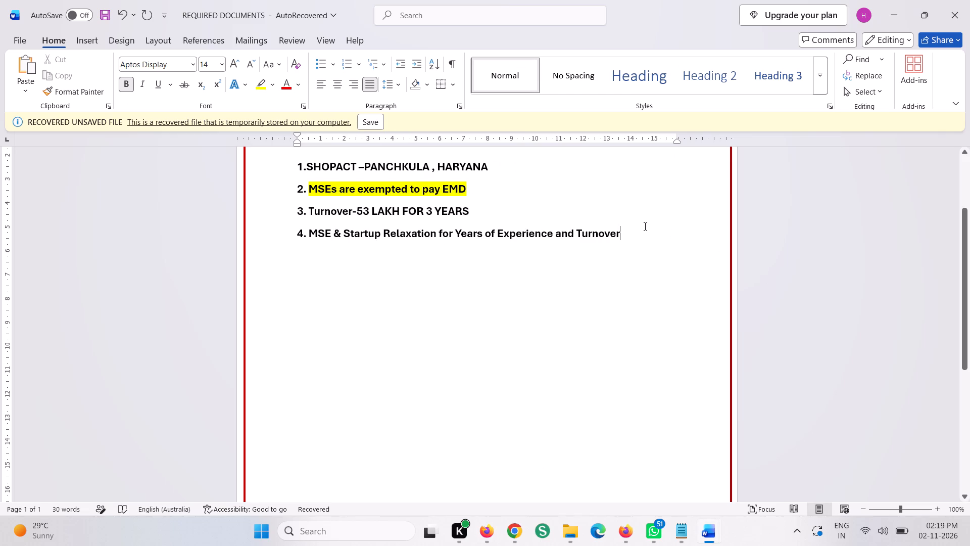
pyautogui.write('- NO')
pyautogui.press('space')
# Add item 5 with the label "Type of Bid" copied from the bid PDF, followed by a hyphen.
pyautogui.press('Return')
pyautogui.write('5.')
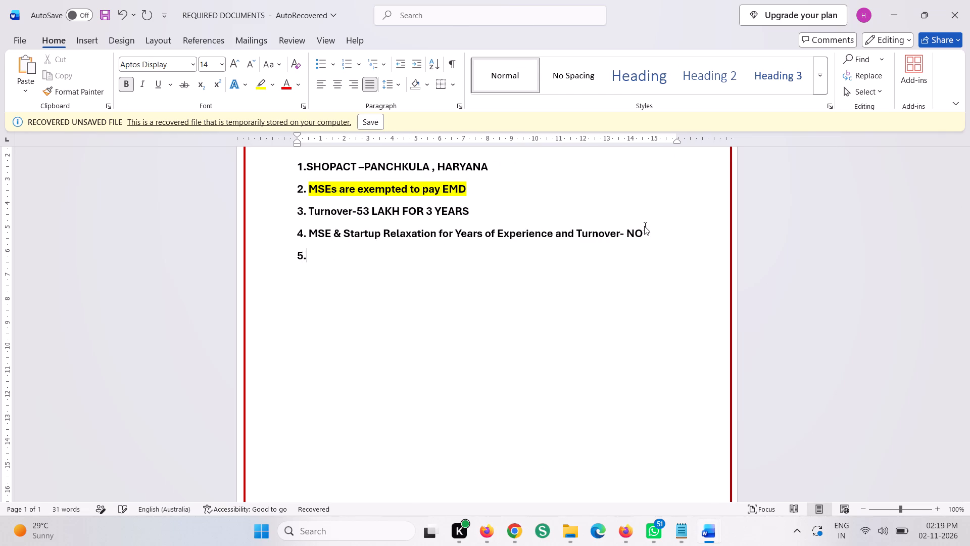
pyautogui.hotkey('alt', 'Tab')
pyautogui.scroll(-2, 616, 210)
pyautogui.click(356, 295)
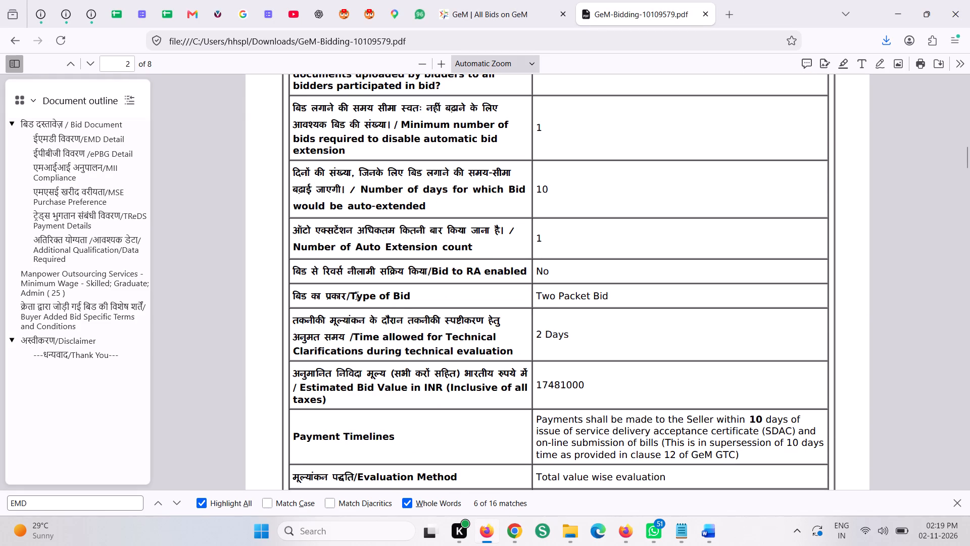
pyautogui.keyDown('ctrl'); pyautogui.moveTo(356, 295); pyautogui.dragTo(426, 297); pyautogui.keyUp('ctrl')
pyautogui.hotkey('ctrl', 'c')
pyautogui.hotkey('ctrl', 'c')
pyautogui.hotkey('alt', 'Tab')
pyautogui.hotkey('ctrl', 'v')
pyautogui.press('-')
# Copy the bid type "Two Packet Bid" from the PDF to complete item 5.
pyautogui.hotkey('alt', 'Tab')
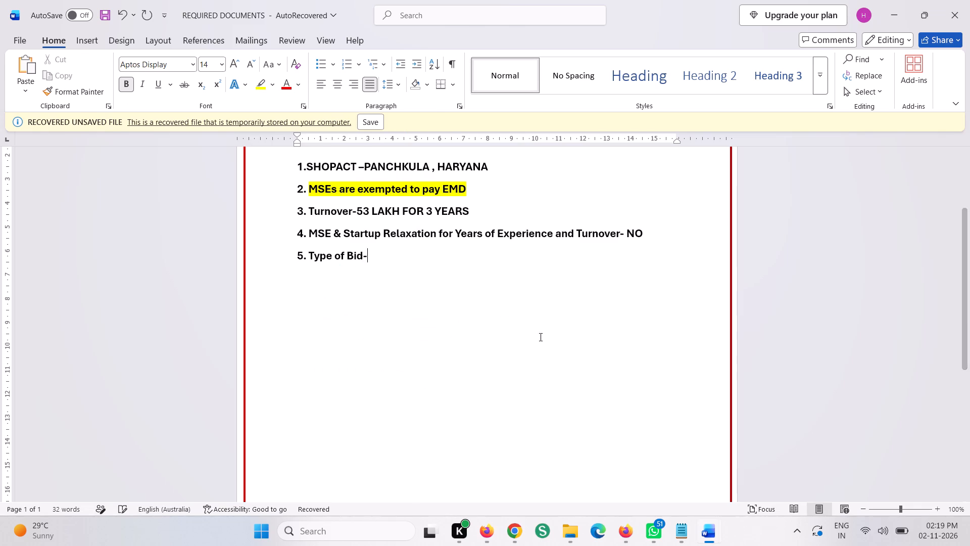
pyautogui.tripleClick(570, 295)
pyautogui.hotkey('ctrl', 'c')
pyautogui.hotkey('ctrl', 'c')
pyautogui.hotkey('alt', 'Tab')
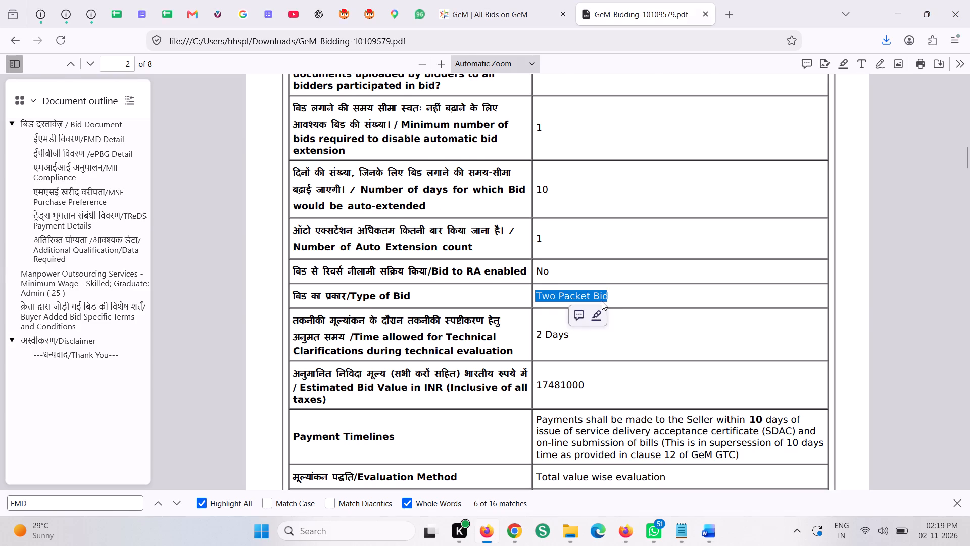
pyautogui.hotkey('ctrl', 'v')
# Add item 6 with the label "Estimated Bid Value" copied from the bid PDF, followed by a hyphen.
pyautogui.press('Return')
pyautogui.write('63')
pyautogui.hotkey('alt', 'Tab')
pyautogui.hotkey('alt', 'Tab')
pyautogui.press('BackSpace')
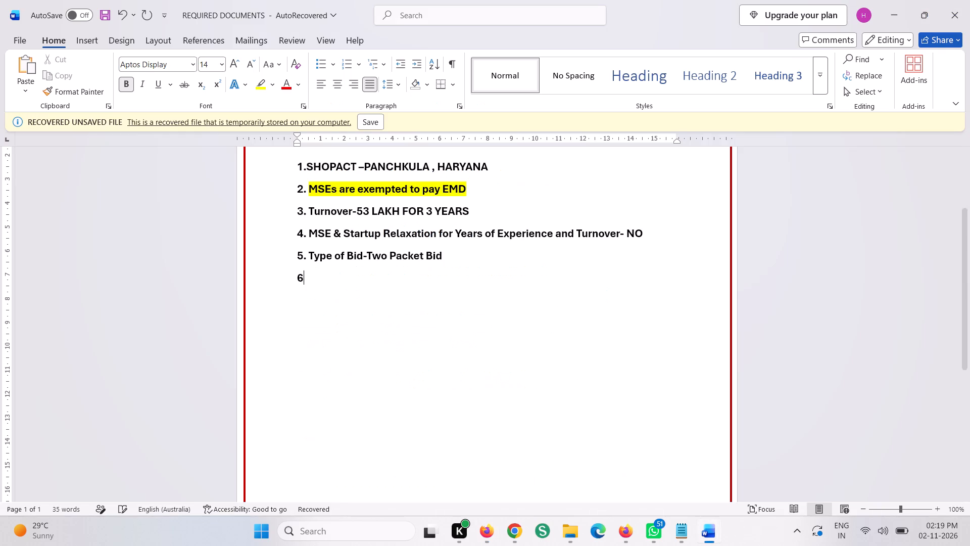
pyautogui.press('.')
pyautogui.hotkey('alt', 'Tab')
pyautogui.click(315, 388)
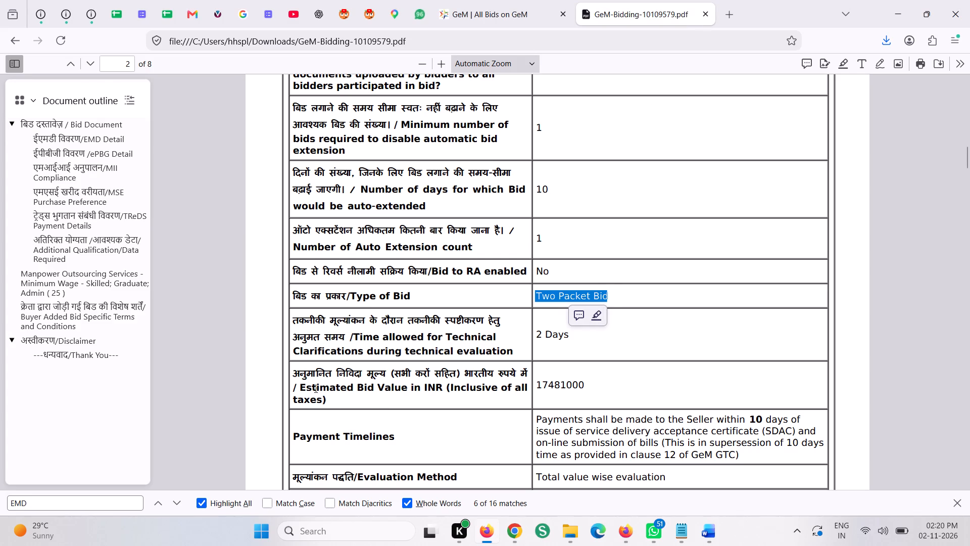
pyautogui.moveTo(315, 388); pyautogui.dragTo(386, 389)
pyautogui.hotkey('ctrl', 'c')
pyautogui.hotkey('ctrl', 'c')
pyautogui.hotkey('alt', 'Tab')
pyautogui.hotkey('ctrl', 'v')
pyautogui.press('-')
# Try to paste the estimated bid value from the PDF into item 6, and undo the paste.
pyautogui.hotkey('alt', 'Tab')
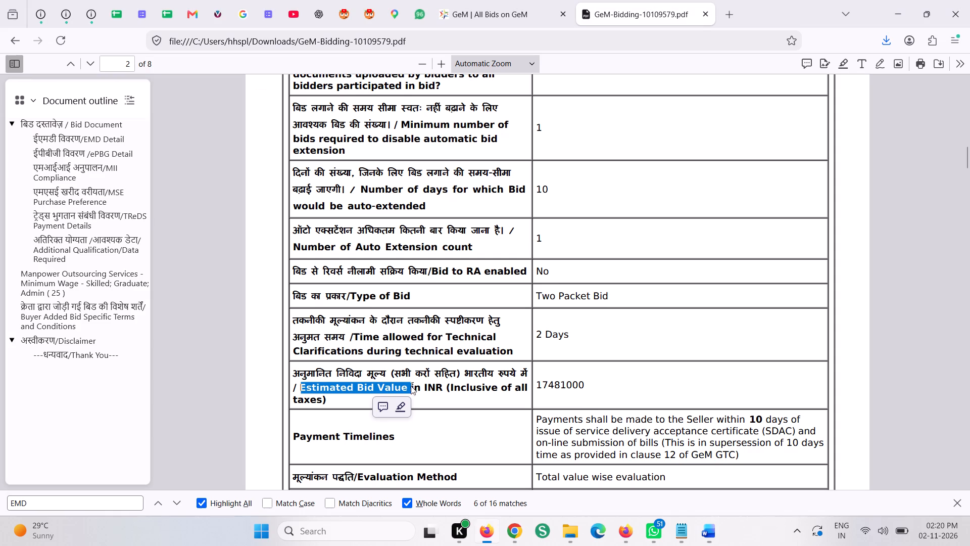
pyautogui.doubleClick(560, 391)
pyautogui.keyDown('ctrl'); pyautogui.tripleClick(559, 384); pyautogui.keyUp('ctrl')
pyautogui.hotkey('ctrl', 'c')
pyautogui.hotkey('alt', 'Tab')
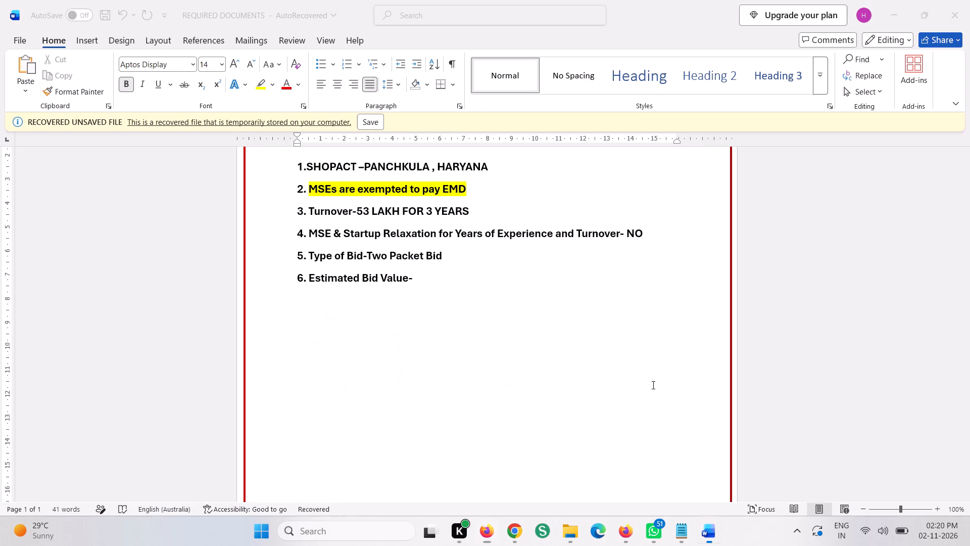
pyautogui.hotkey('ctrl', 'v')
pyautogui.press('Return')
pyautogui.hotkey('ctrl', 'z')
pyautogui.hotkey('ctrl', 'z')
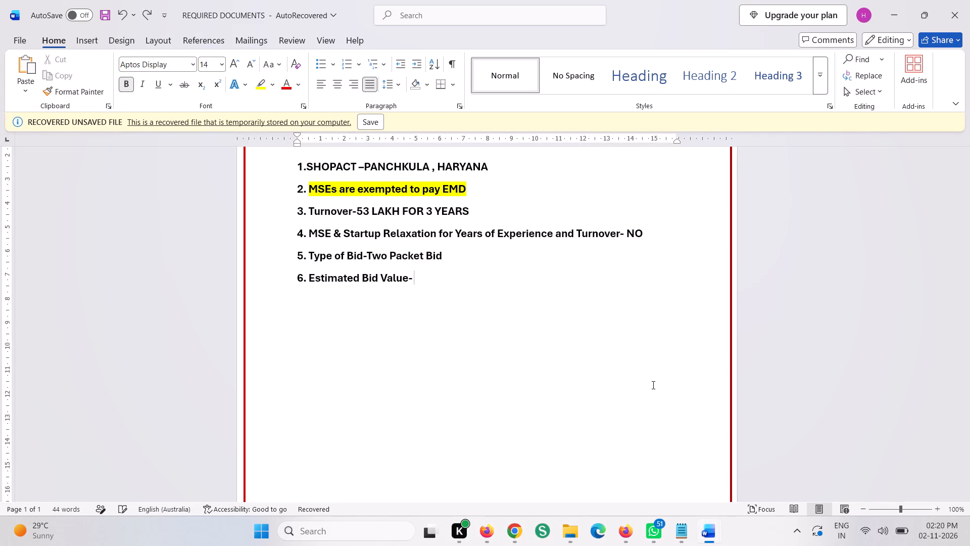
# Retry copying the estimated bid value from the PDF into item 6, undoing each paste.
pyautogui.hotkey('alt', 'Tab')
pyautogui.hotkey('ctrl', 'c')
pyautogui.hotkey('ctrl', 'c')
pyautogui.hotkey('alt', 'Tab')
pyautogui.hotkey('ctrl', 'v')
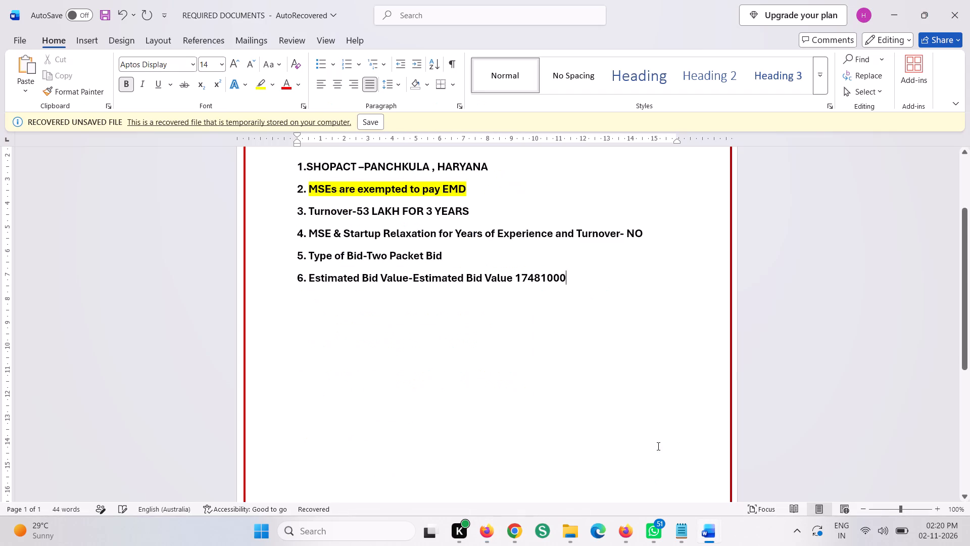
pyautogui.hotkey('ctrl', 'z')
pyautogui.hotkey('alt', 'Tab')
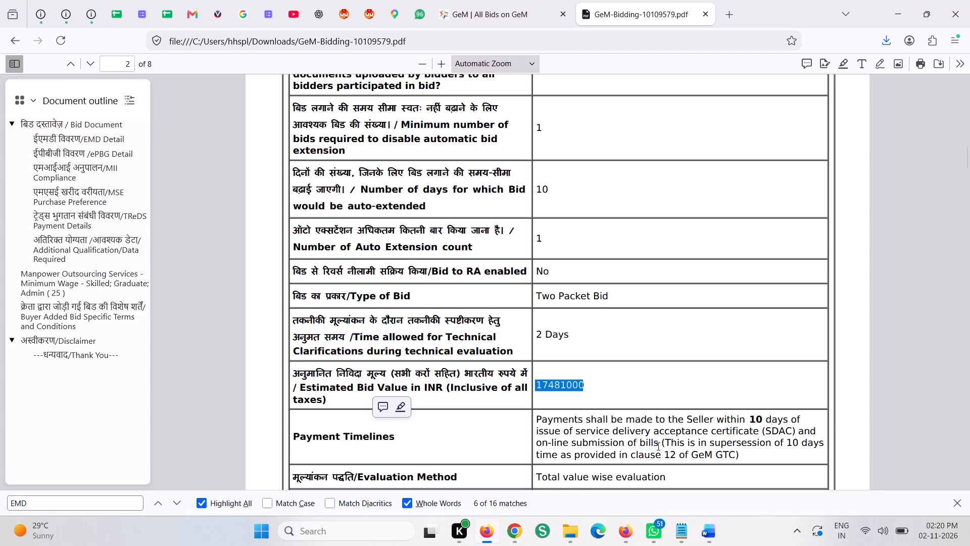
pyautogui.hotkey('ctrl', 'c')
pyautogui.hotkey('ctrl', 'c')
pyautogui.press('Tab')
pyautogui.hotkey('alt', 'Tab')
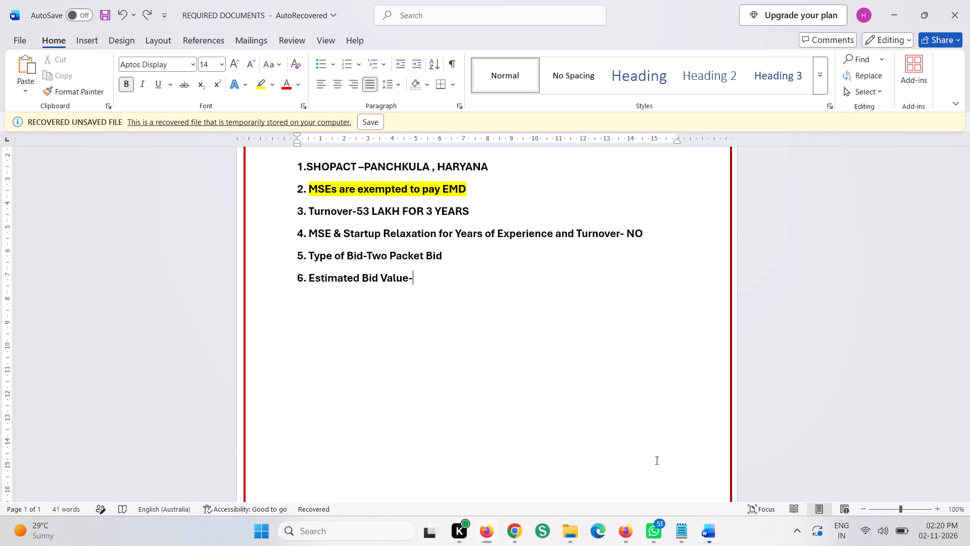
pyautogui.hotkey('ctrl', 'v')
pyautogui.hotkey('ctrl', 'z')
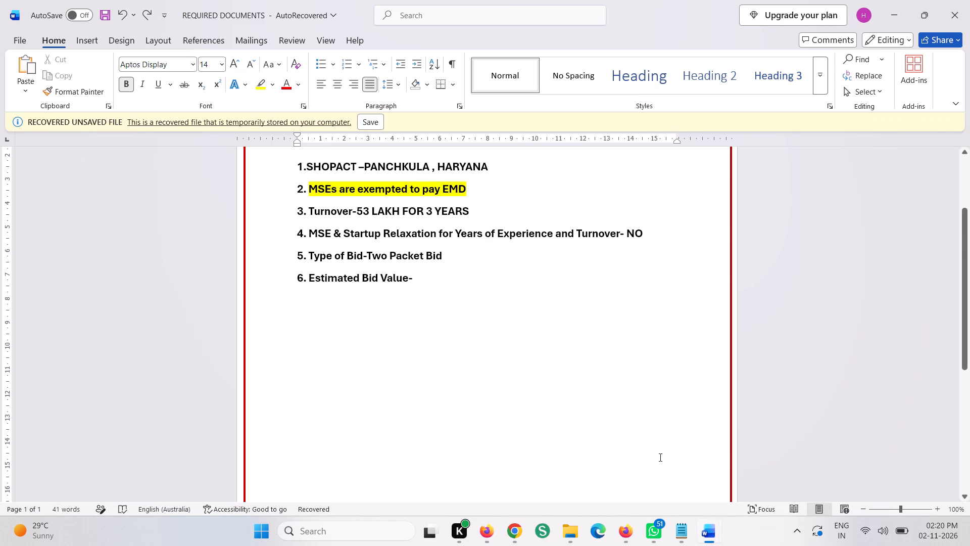
# Reselect the estimated bid value 17481000 in the bid PDF and paste it after "Estimated Bid Value-" in item 6.
pyautogui.hotkey('alt', 'Tab')
pyautogui.click(614, 367)
pyautogui.doubleClick(571, 379)
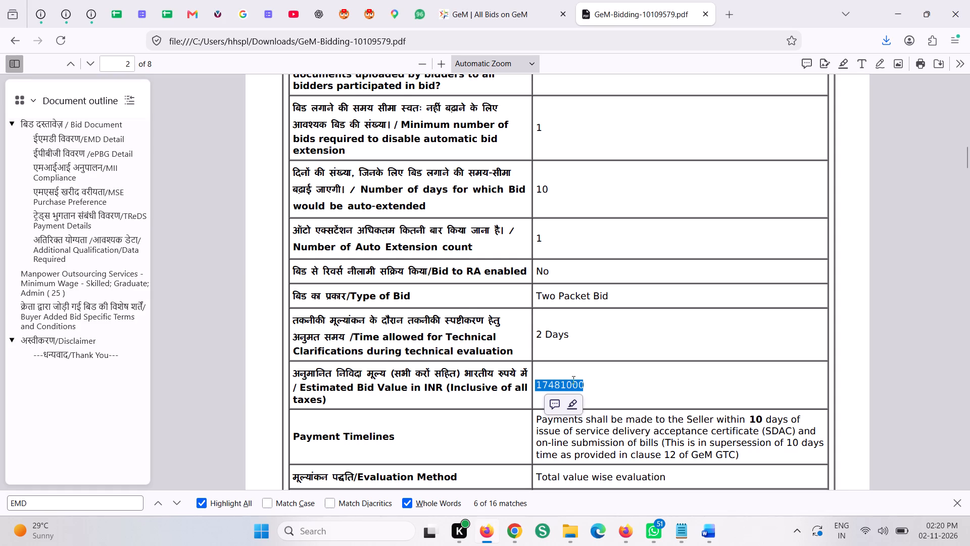
pyautogui.hotkey('ctrl', 'c')
pyautogui.hotkey('ctrl', 'c')
pyautogui.hotkey('alt', 'Tab')
pyautogui.hotkey('ctrl', 'v')
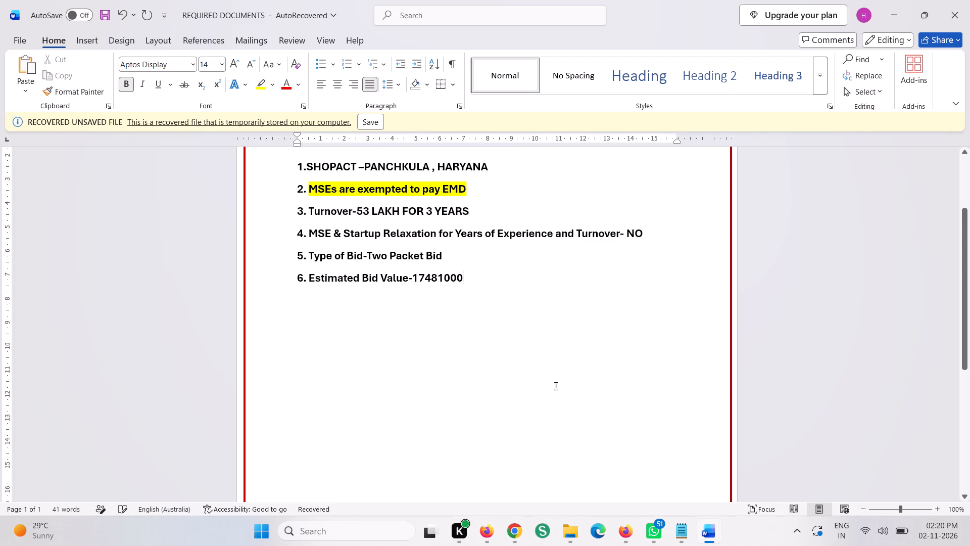
# Add item 7 with the "For appointment of regular CONTRACTOR for providing Data Entry Operators (DEO)..." text copied from the bid PDF's Additional Qualification section.
pyautogui.press('Return')
pyautogui.write('7.')
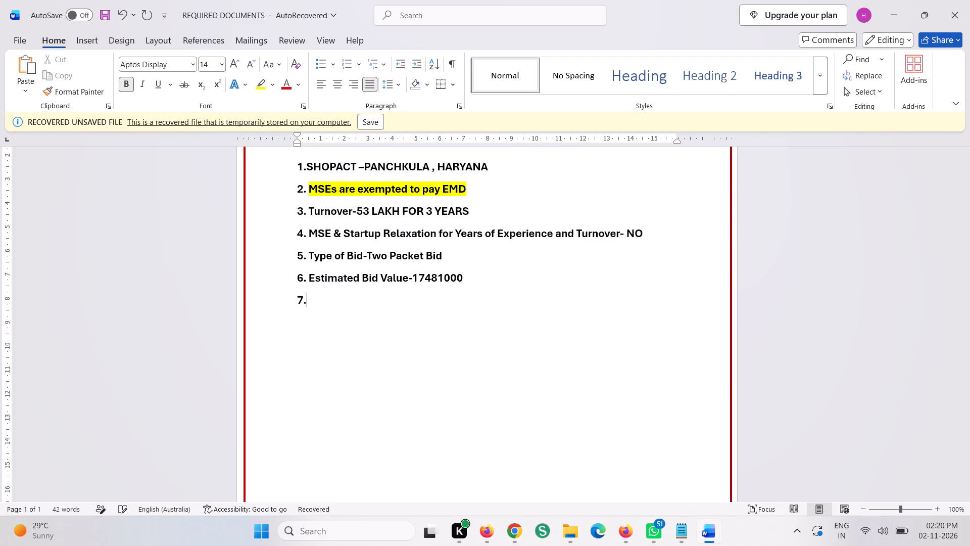
pyautogui.hotkey('alt', 'Tab')
pyautogui.hotkey('alt', 'Tab')
pyautogui.scroll(-1, 508, 379)
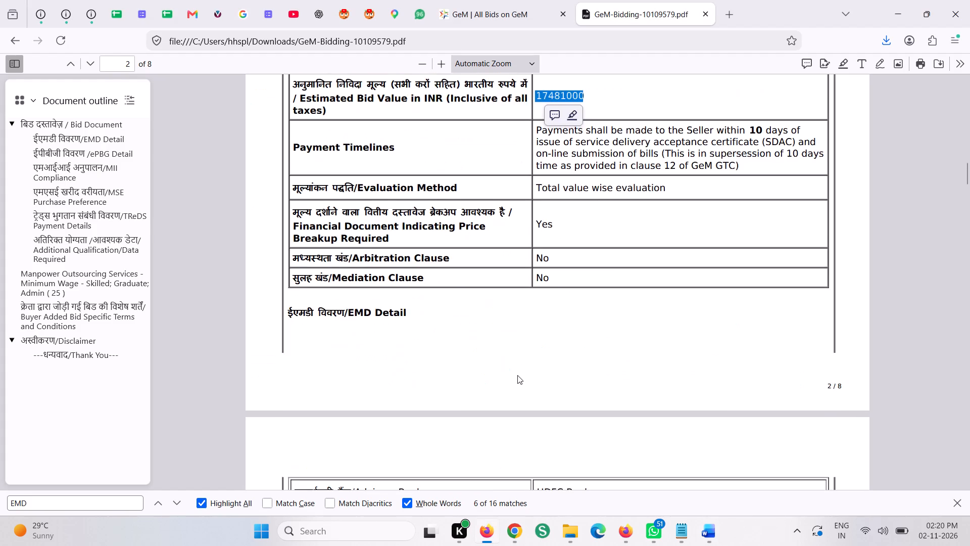
pyautogui.scroll(-3, 529, 332)
pyautogui.scroll(-4, 523, 271)
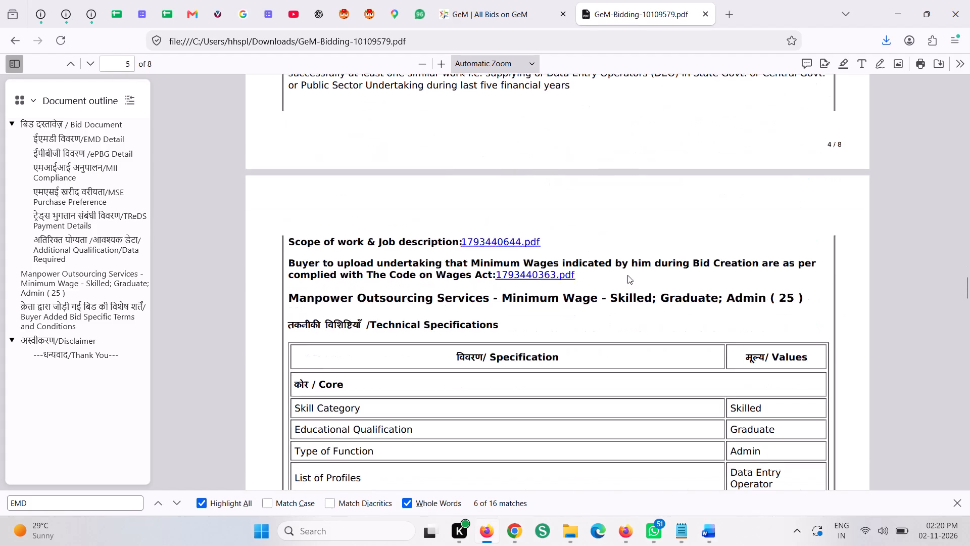
pyautogui.scroll(1, 617, 273)
pyautogui.click(649, 282)
pyautogui.moveTo(649, 282); pyautogui.dragTo(648, 282)
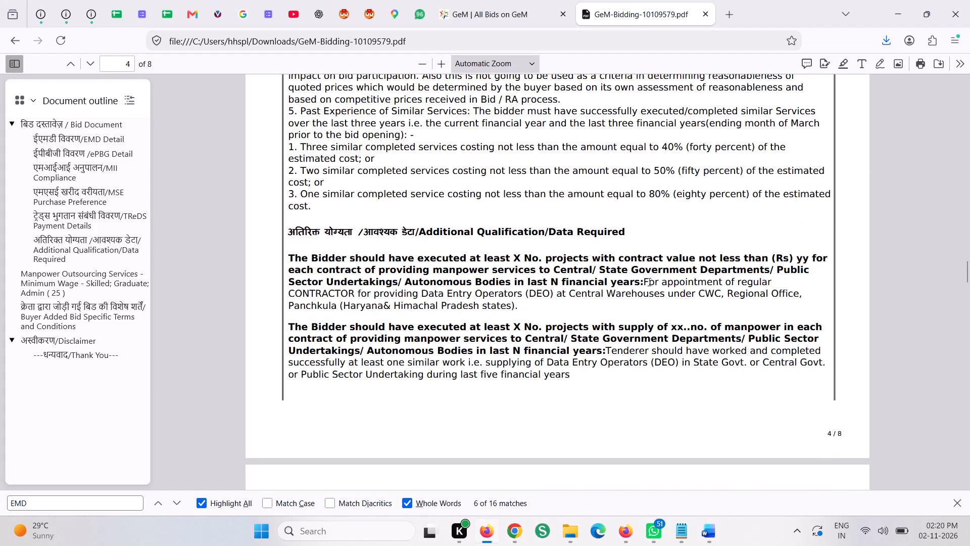
pyautogui.moveTo(648, 282); pyautogui.dragTo(521, 308)
pyautogui.hotkey('ctrl', 'c')
pyautogui.hotkey('ctrl', 'c')
pyautogui.hotkey('ctrl', 'c')
pyautogui.hotkey('ctrl', 'c')
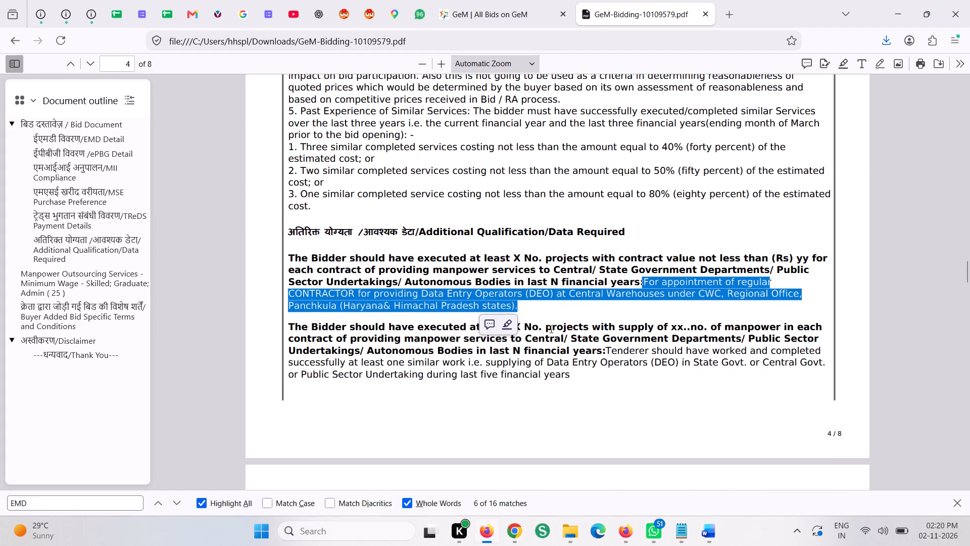
pyautogui.hotkey('alt', 'Tab')
pyautogui.hotkey('ctrl', 'v')
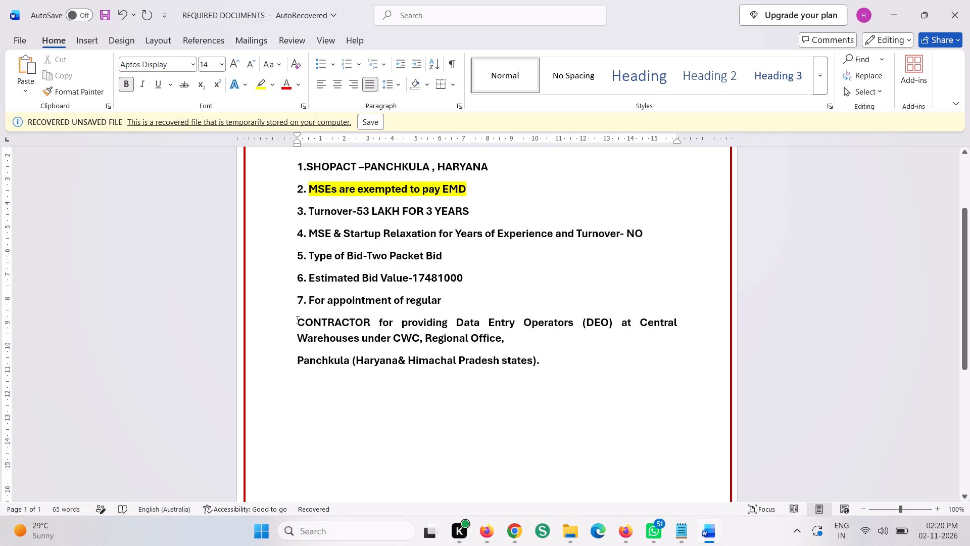
# Join the separately pasted lines of item 7 into one continuous paragraph by removing the line breaks between them.
pyautogui.click(296, 318)
pyautogui.press('BackSpace')
pyautogui.click(296, 336)
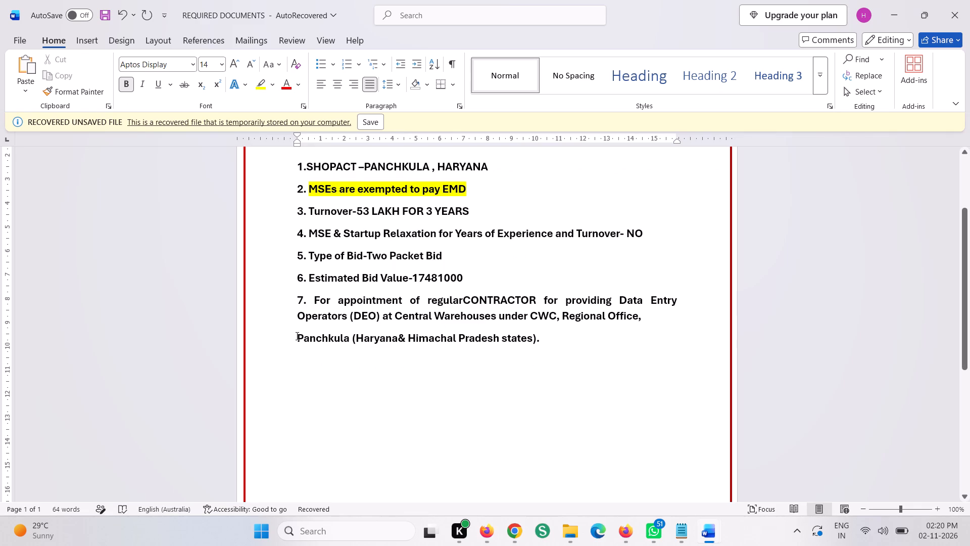
pyautogui.press('BackSpace')
# Start item 8 on a new line below item 7, entering only its number "8.".
pyautogui.click(601, 338)
pyautogui.press('Return')
pyautogui.write('8.')
# Switch to the bid PDF in Firefox, view the linked minimum wages undertaking 1793440363.pdf, and return to the bid document.
pyautogui.hotkey('alt', 'Tab')
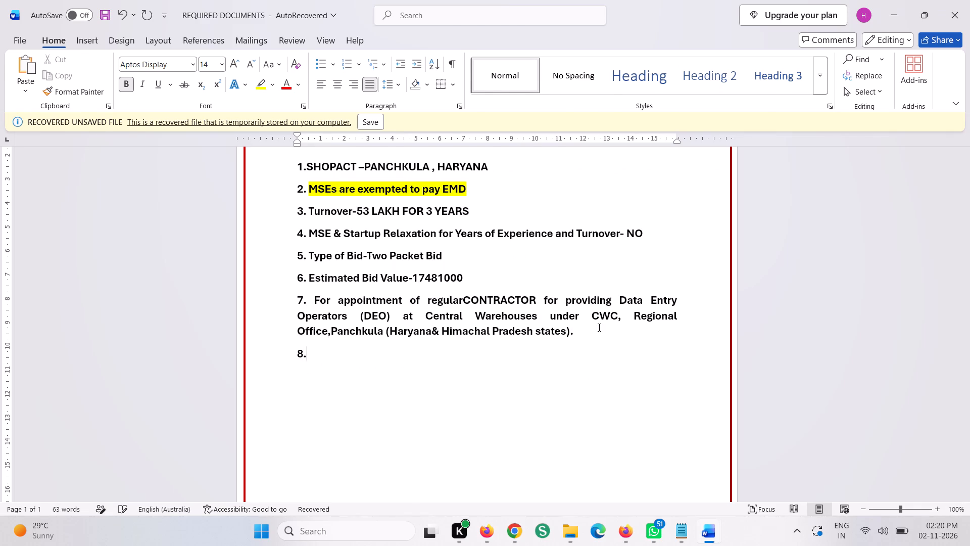
pyautogui.scroll(-2, 551, 347)
pyautogui.scroll(1, 535, 351)
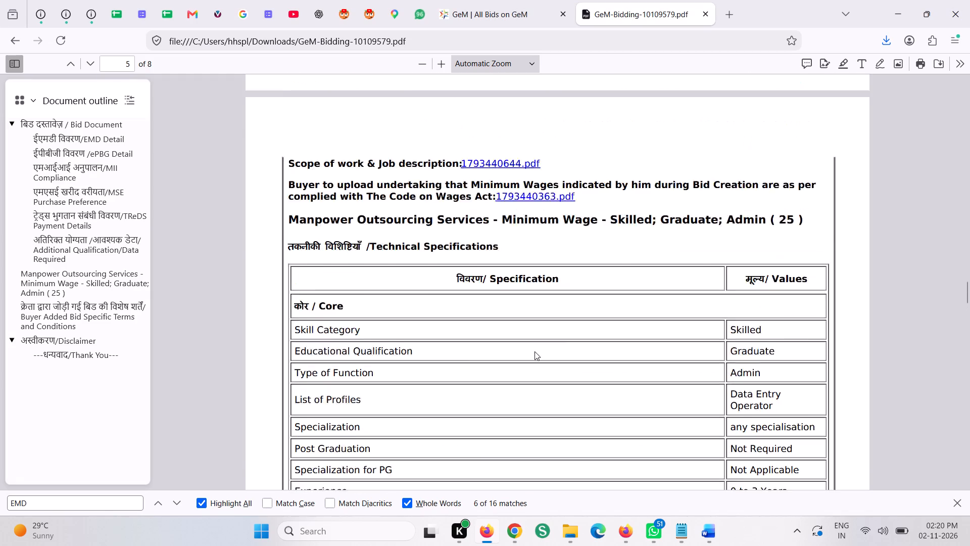
pyautogui.click(511, 276)
pyautogui.scroll(6, 492, 310)
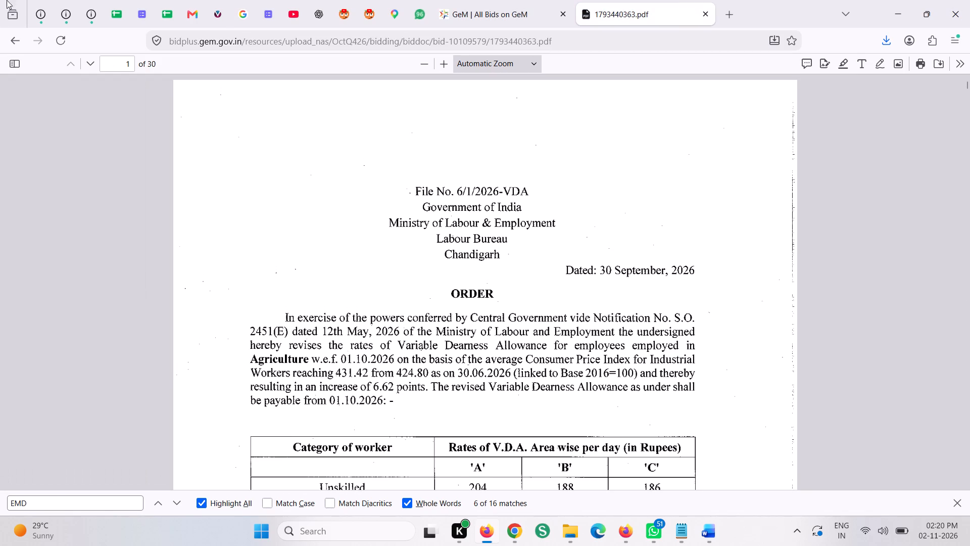
pyautogui.click(10, 45)
# Open the GEM2026B8225192 folder inside DEV1 to check it, and return to the browser.
pyautogui.click(565, 532)
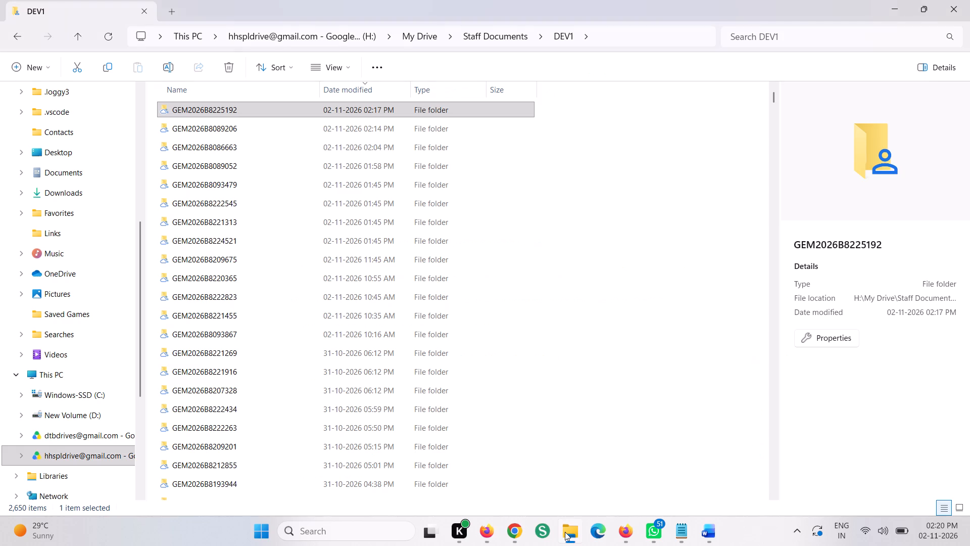
pyautogui.click(565, 531)
pyautogui.click(477, 0)
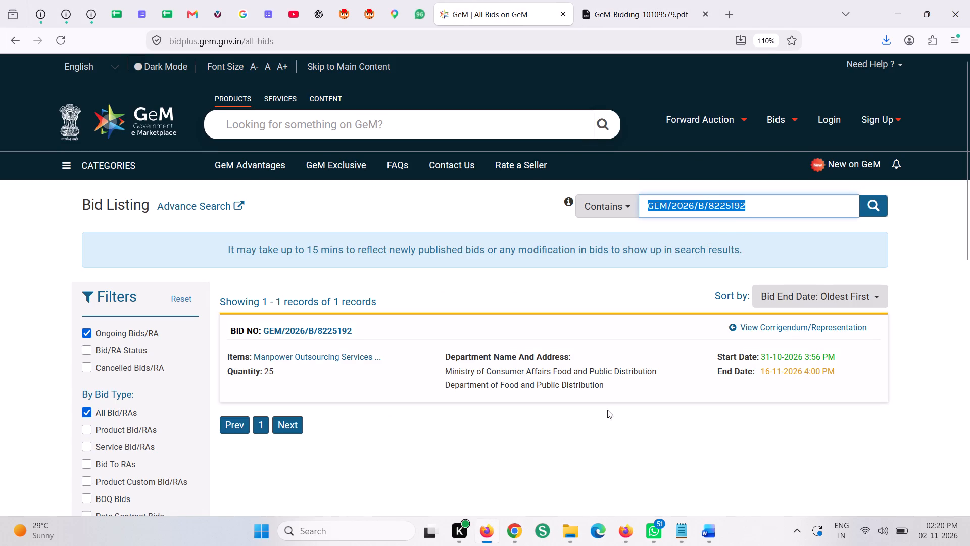
pyautogui.click(572, 522)
pyautogui.doubleClick(234, 112)
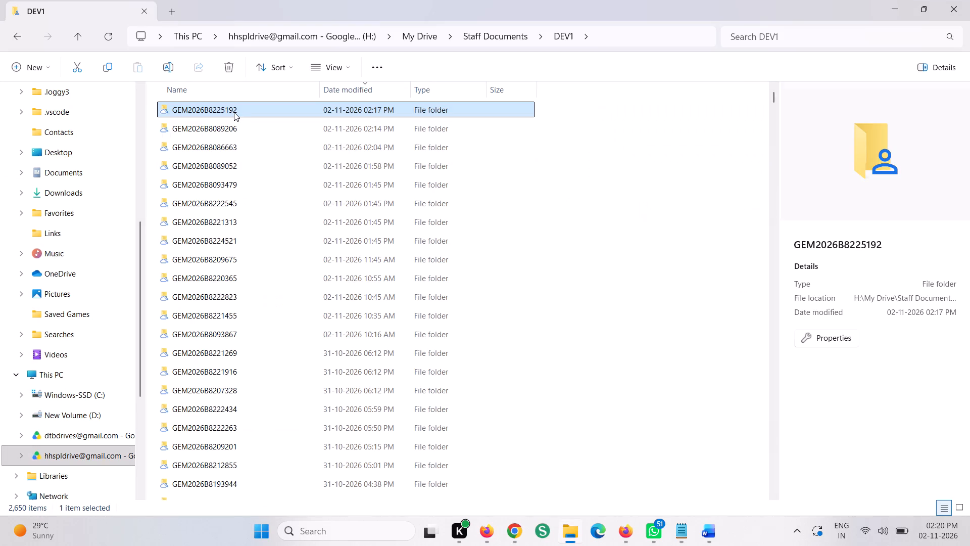
pyautogui.click(352, 255)
pyautogui.click(492, 531)
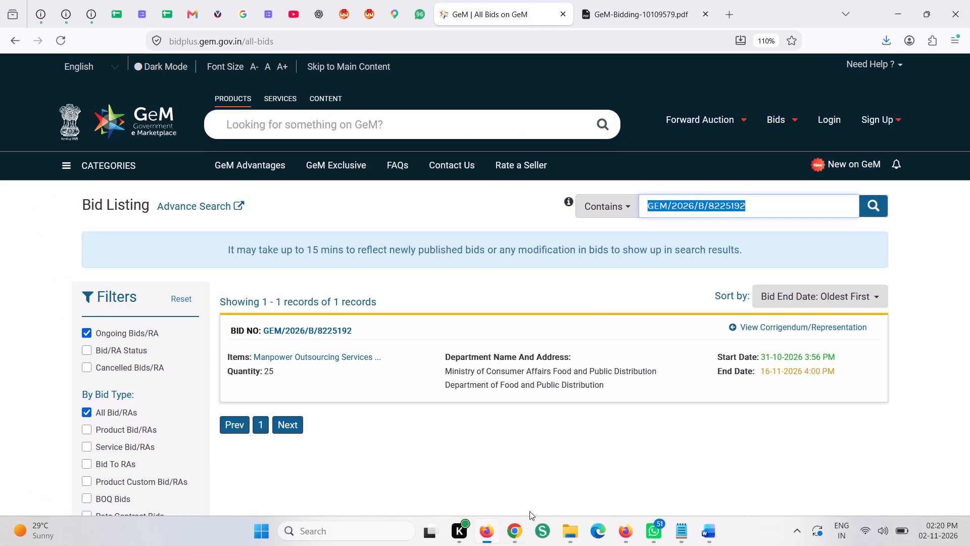
# Open the linked Scope of work & Job description file 1793440644.pdf and examine its e-tender notice for schedule, contract period and EMD terms.
pyautogui.click(595, 0)
pyautogui.click(482, 239)
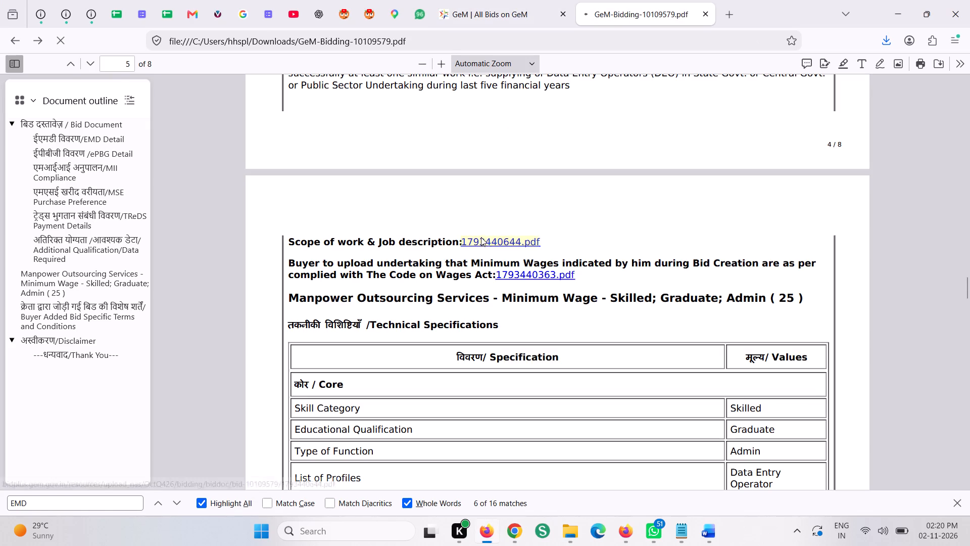
pyautogui.scroll(12, 402, 267)
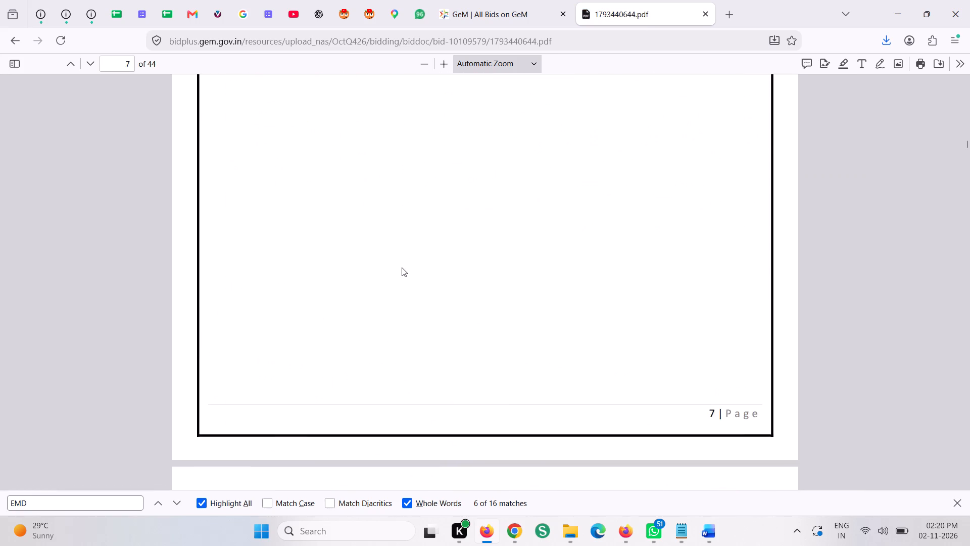
pyautogui.scroll(20, 402, 267)
pyautogui.scroll(7, 402, 267)
pyautogui.scroll(-5, 402, 268)
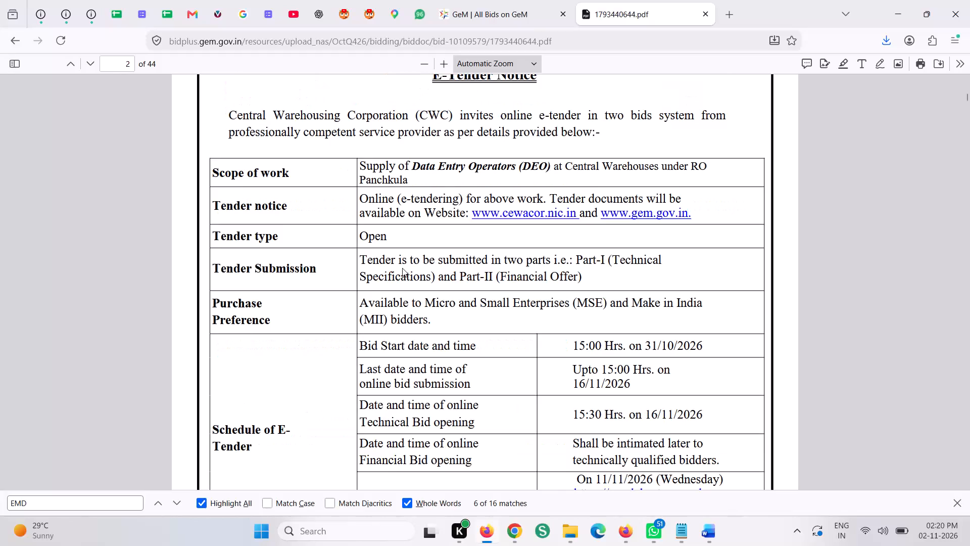
pyautogui.scroll(-4, 398, 255)
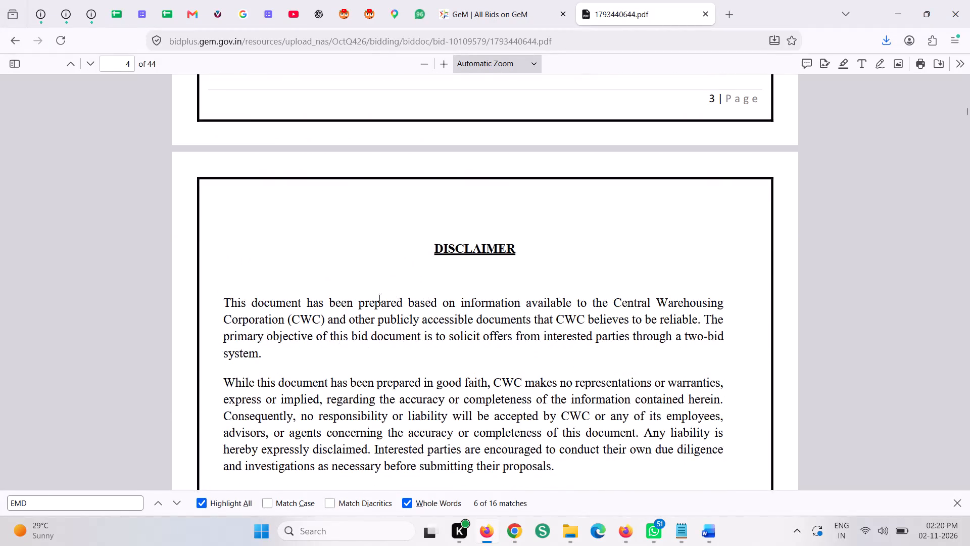
pyautogui.scroll(-2, 375, 298)
pyautogui.scroll(8, 356, 290)
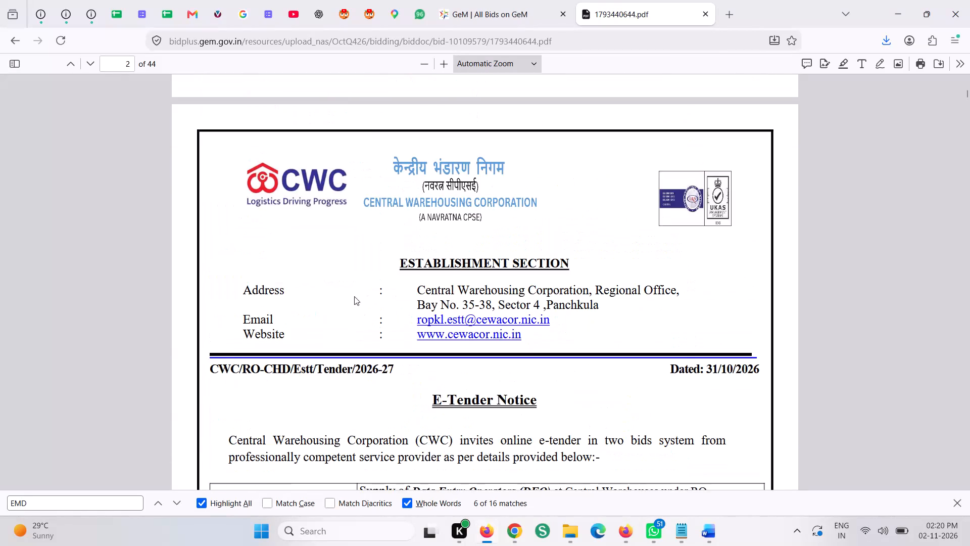
pyautogui.scroll(-2, 354, 296)
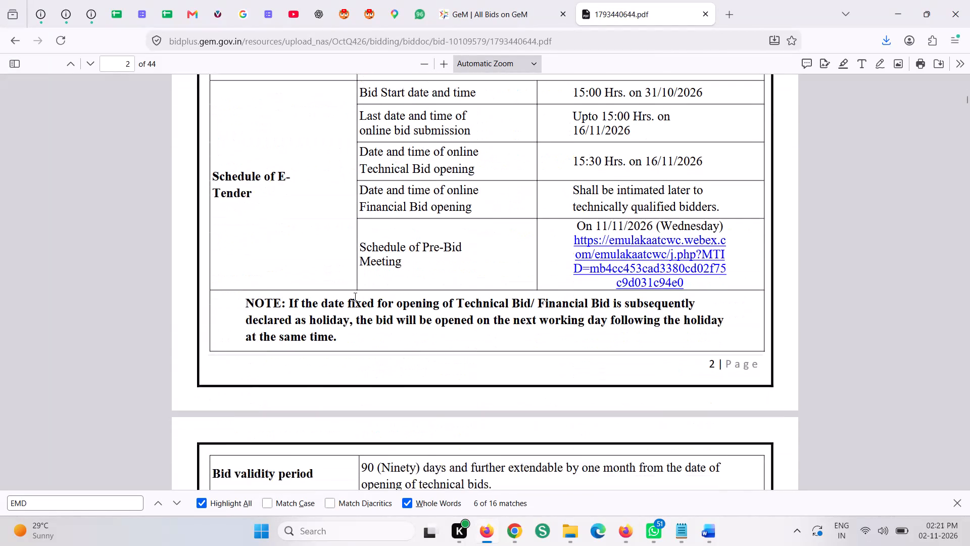
pyautogui.scroll(-1, 354, 296)
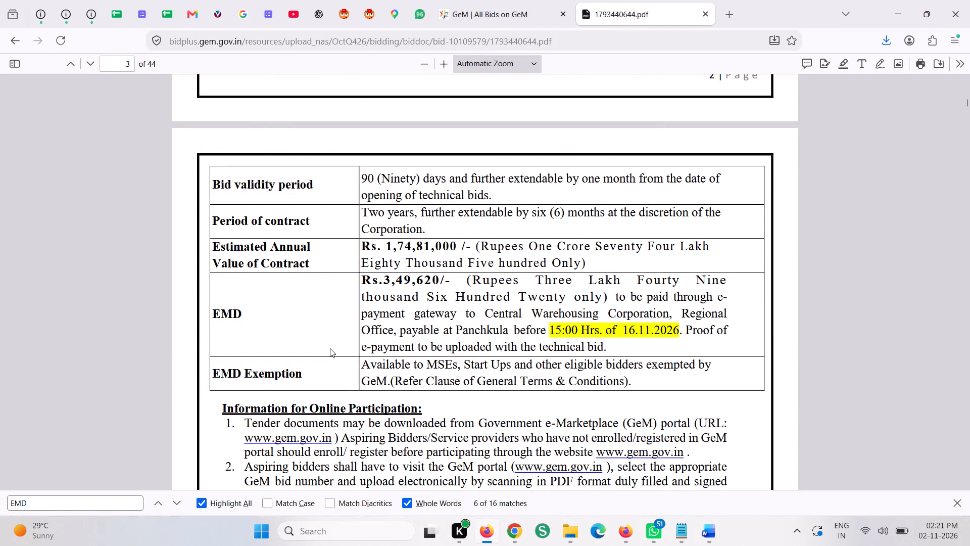
pyautogui.scroll(-2, 373, 345)
pyautogui.scroll(1, 375, 349)
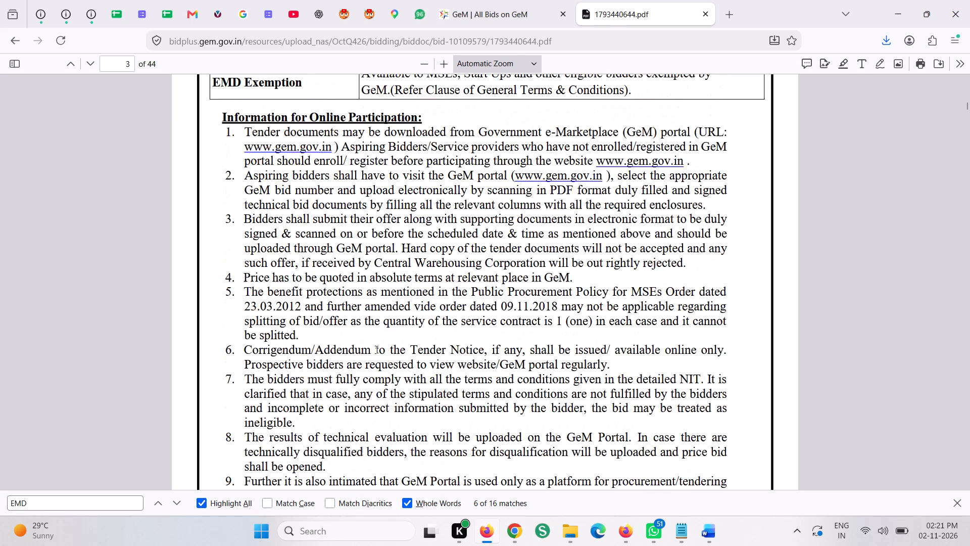
# Examine the Eligibility Criteria and Other Details section on page 5 for required documents and submission conditions.
pyautogui.scroll(-5, 375, 349)
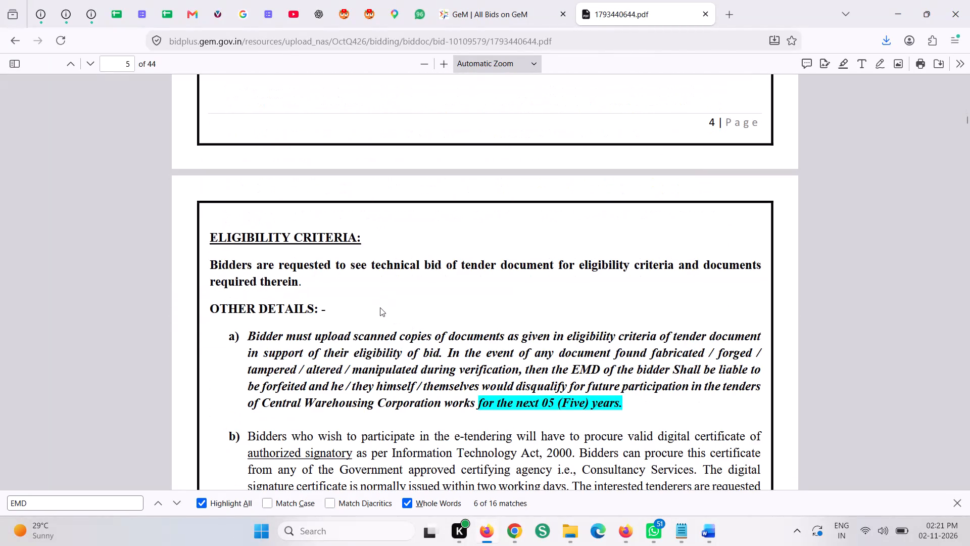
pyautogui.click(372, 358)
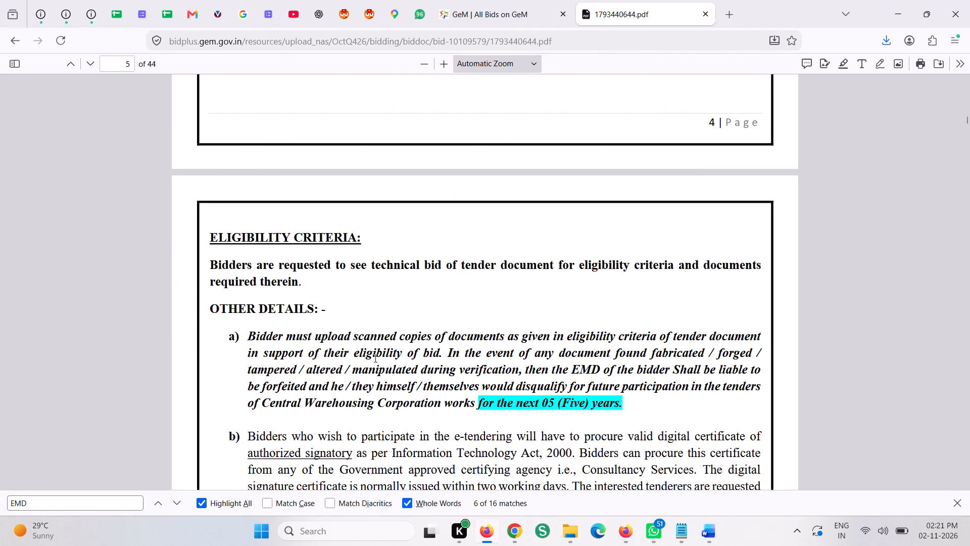
pyautogui.click(588, 354)
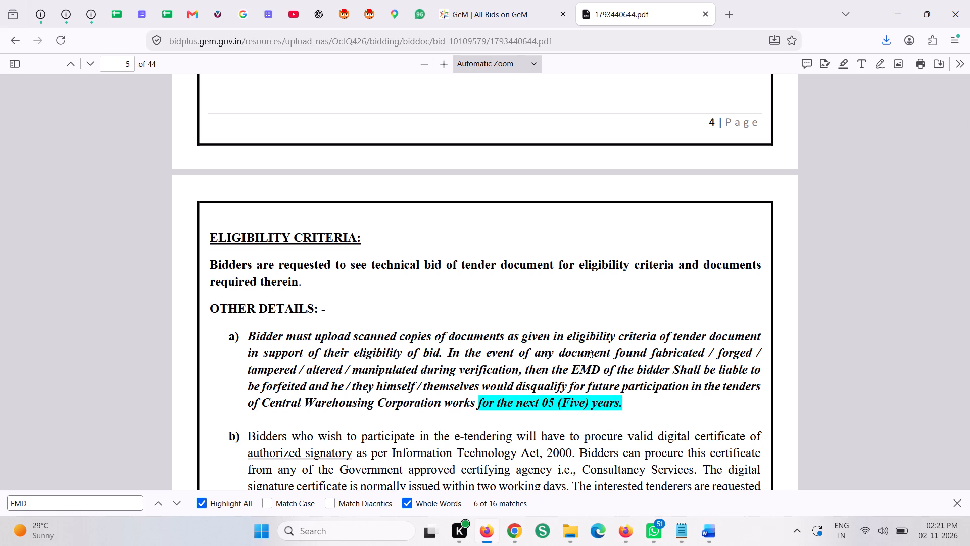
pyautogui.scroll(-1, 592, 363)
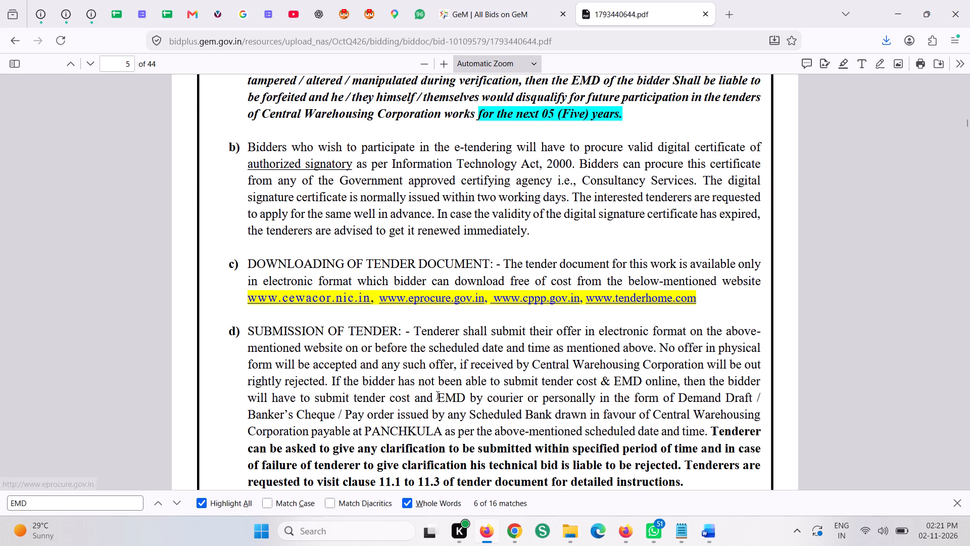
pyautogui.scroll(-1, 437, 395)
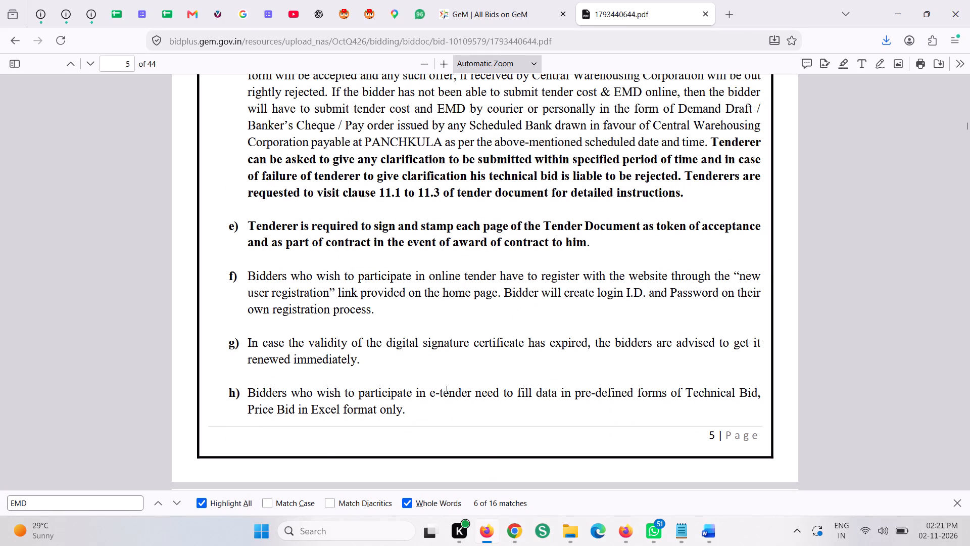
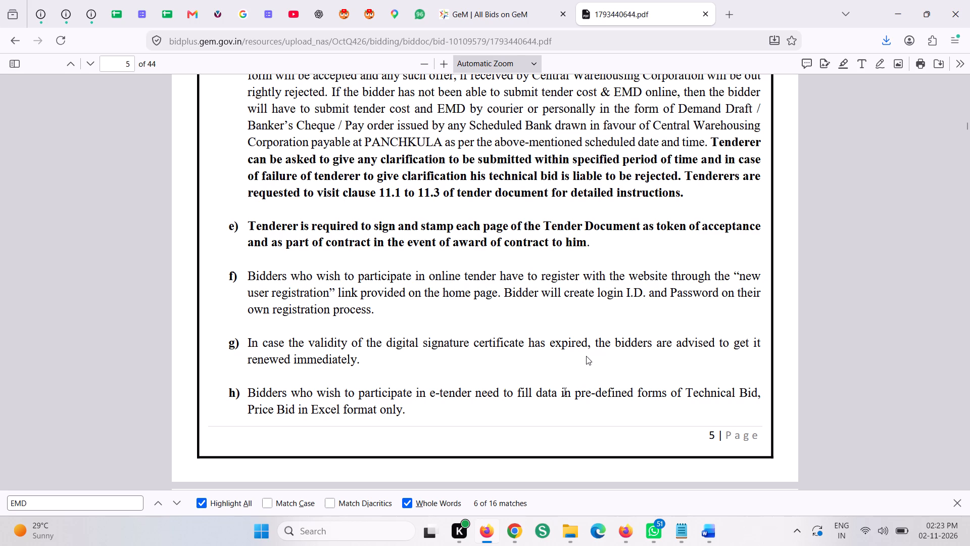
# Examine the tender conditions, Technical Bid cover and General Information to Tenderers on pages 5 to 8 for qualification requirements.
pyautogui.scroll(1, 585, 355)
pyautogui.scroll(1, 471, 311)
pyautogui.scroll(-3, 504, 320)
pyautogui.scroll(-1, 424, 308)
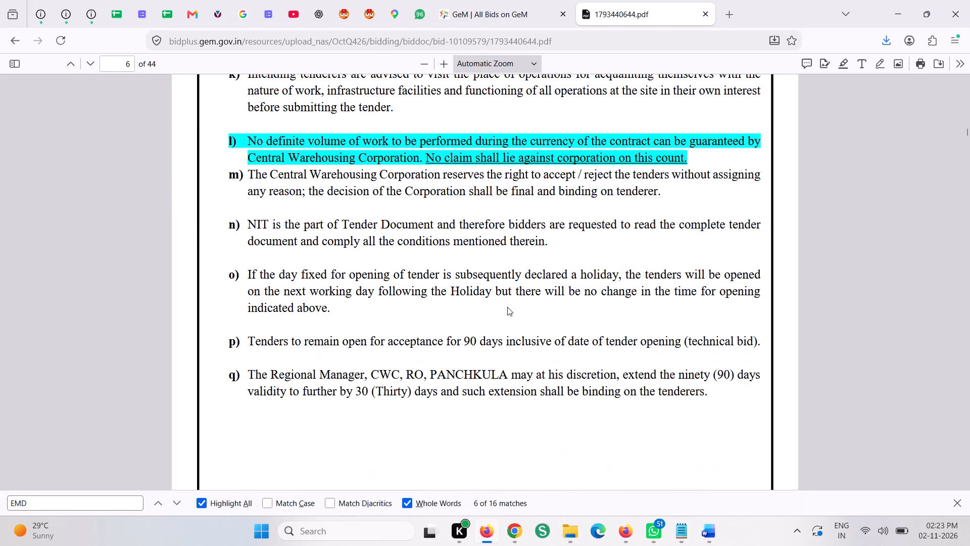
pyautogui.scroll(-1, 415, 307)
pyautogui.scroll(1, 437, 310)
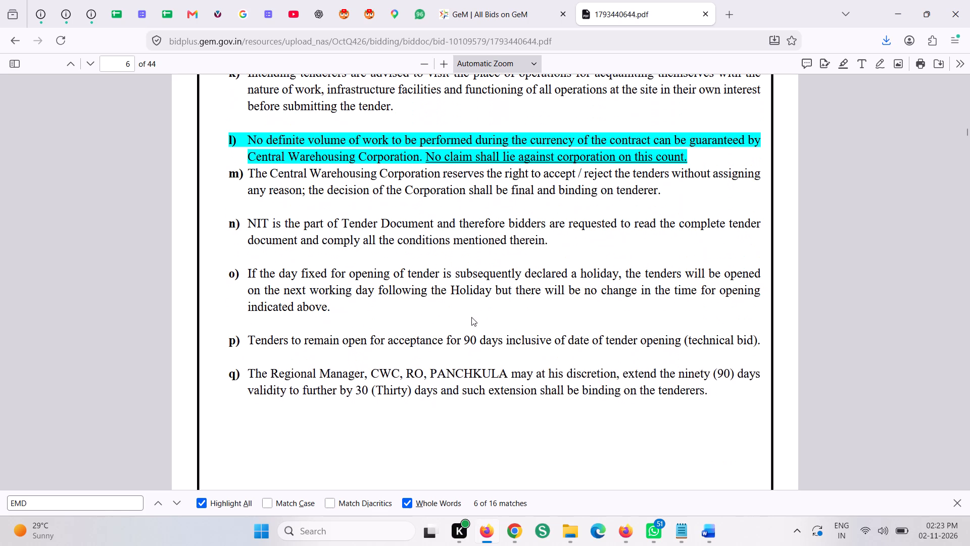
pyautogui.scroll(-1, 455, 316)
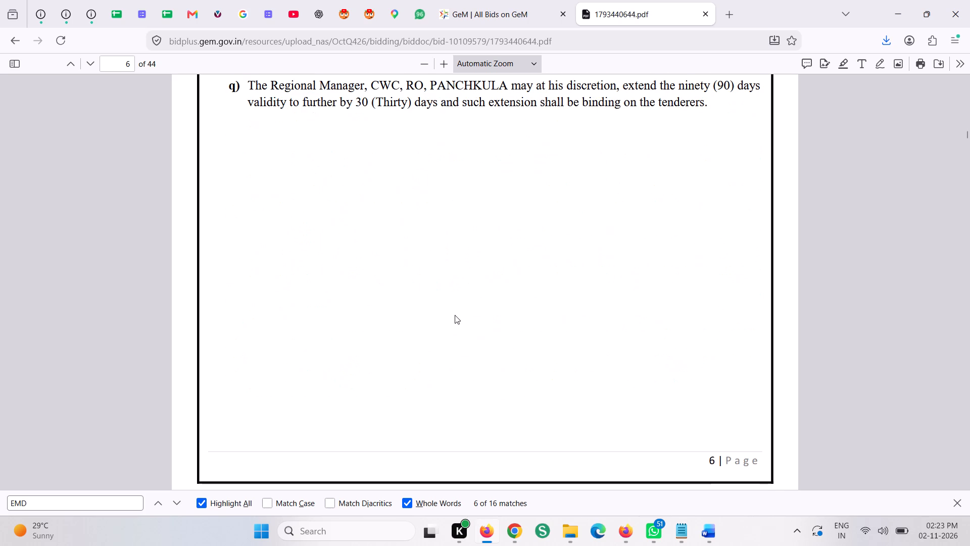
pyautogui.scroll(-2, 469, 318)
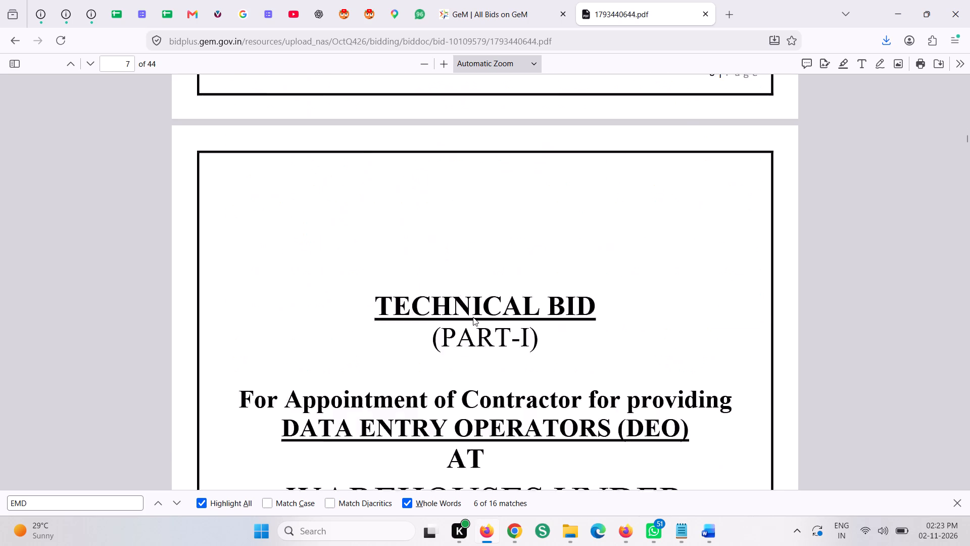
pyautogui.scroll(-1, 465, 301)
pyautogui.scroll(1, 477, 304)
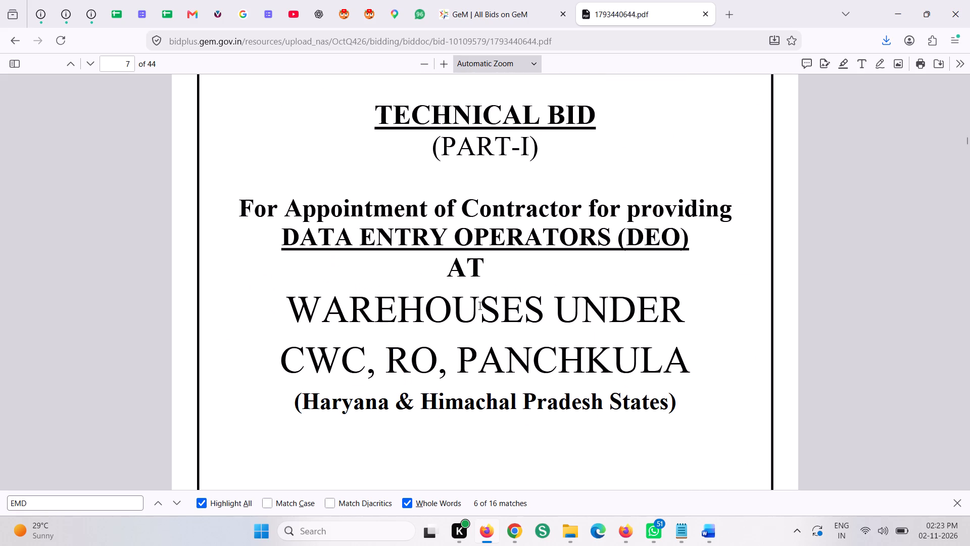
pyautogui.scroll(-3, 479, 305)
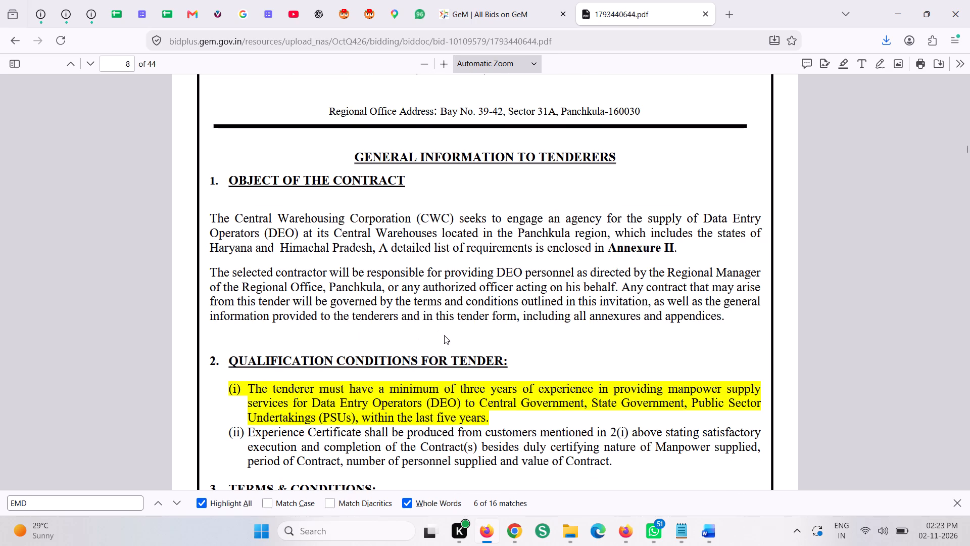
pyautogui.scroll(-1, 392, 371)
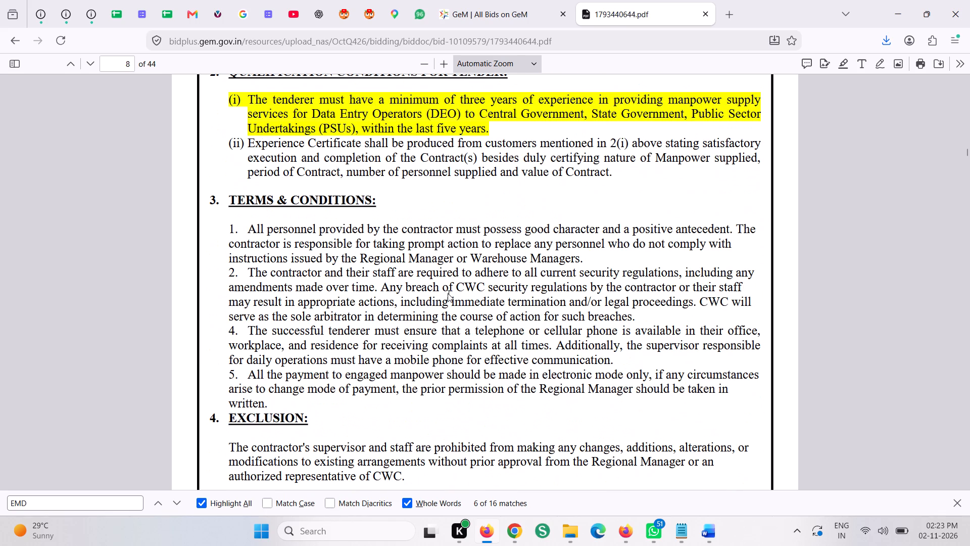
# Switch to the REQUIRED DOCUMENTS list in Word to check it, and return to the tender PDF.
pyautogui.hotkey('alt', 'Tab')
pyautogui.hotkey('alt', 'Tab')
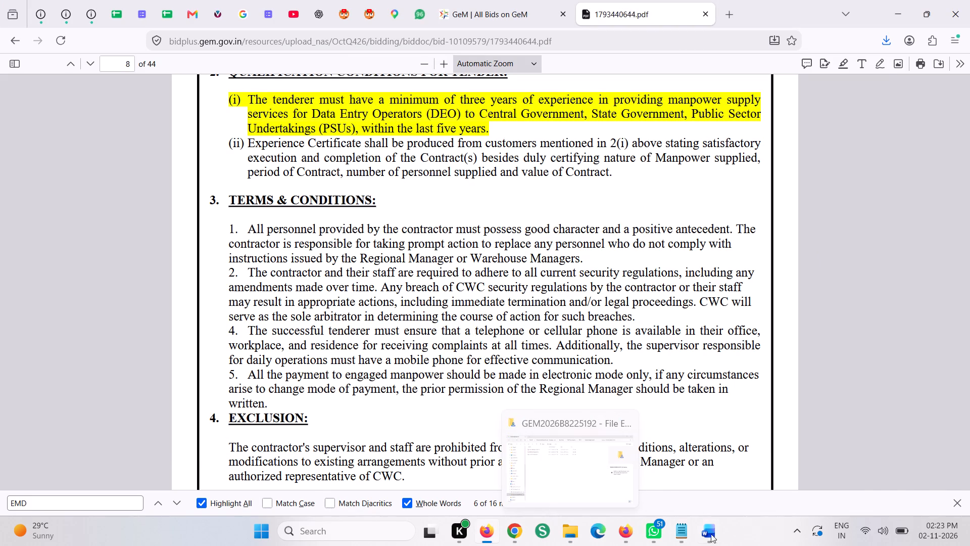
pyautogui.click(492, 531)
pyautogui.click(492, 531)
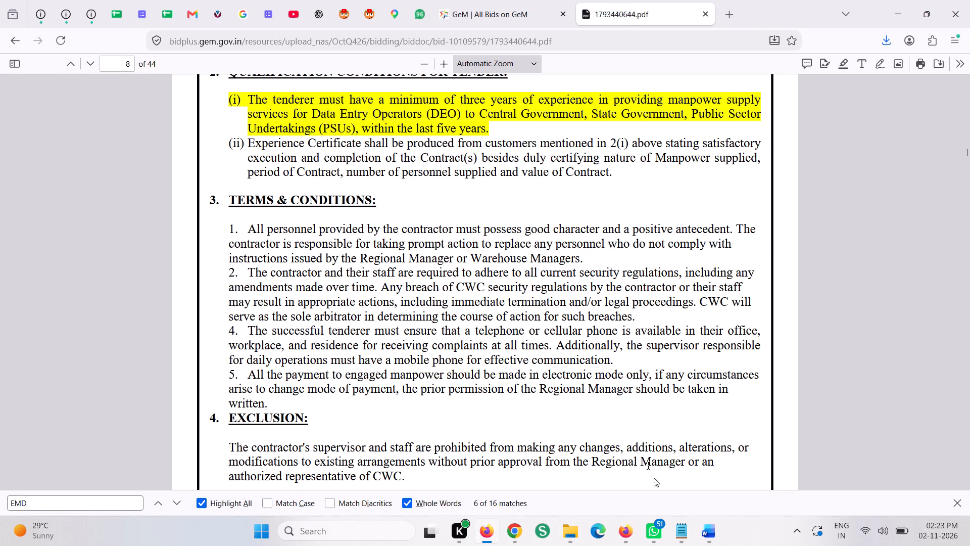
pyautogui.click(704, 527)
pyautogui.click(366, 497)
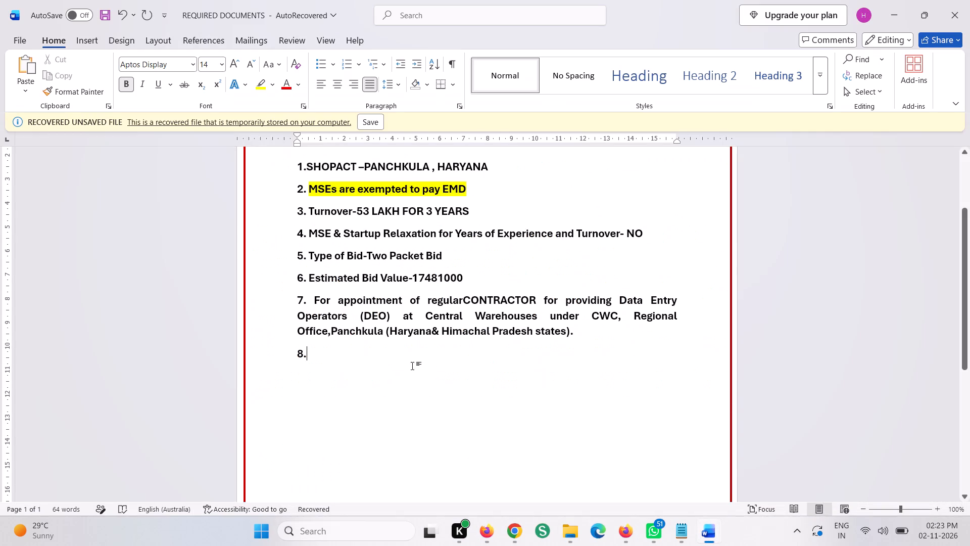
pyautogui.hotkey('alt', 'Tab')
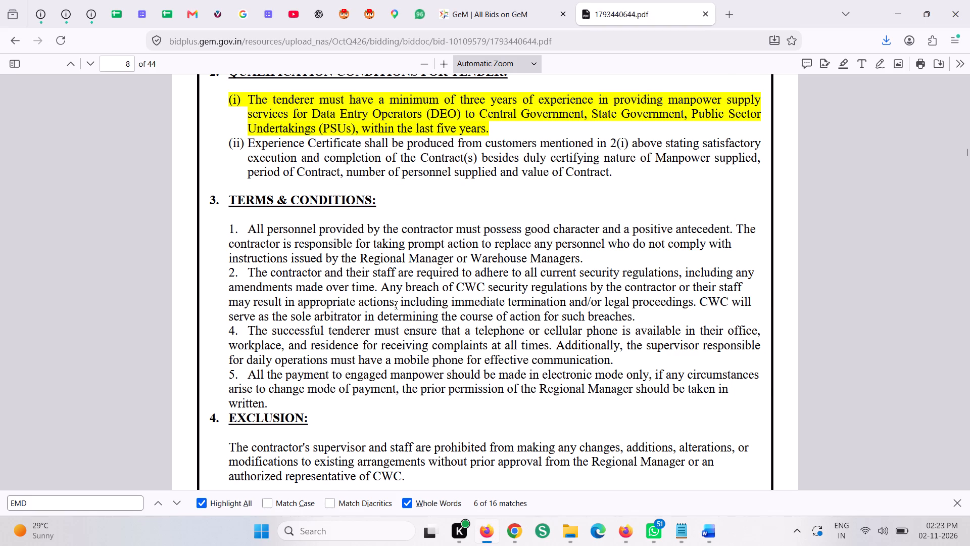
pyautogui.scroll(-2, 395, 305)
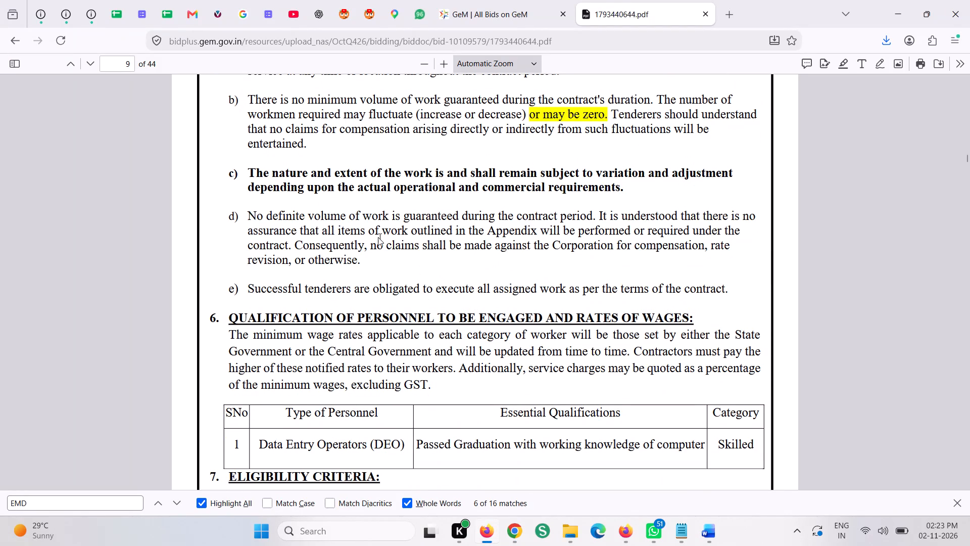
pyautogui.scroll(-1, 393, 302)
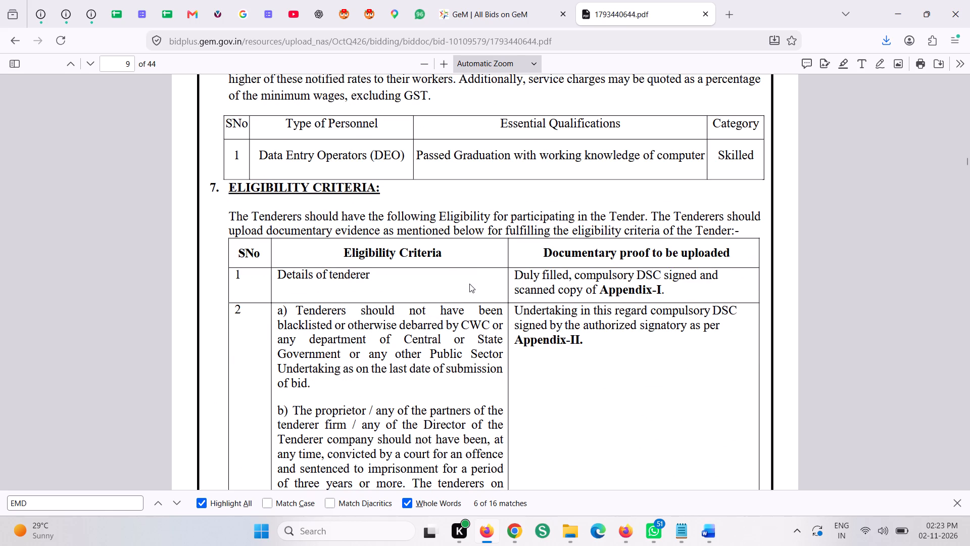
pyautogui.scroll(-1, 396, 344)
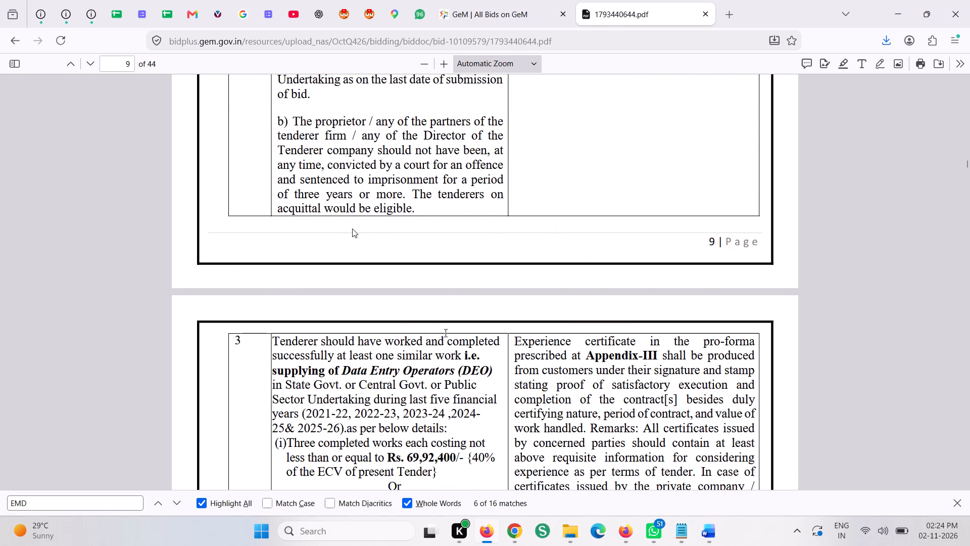
pyautogui.scroll(1, 374, 221)
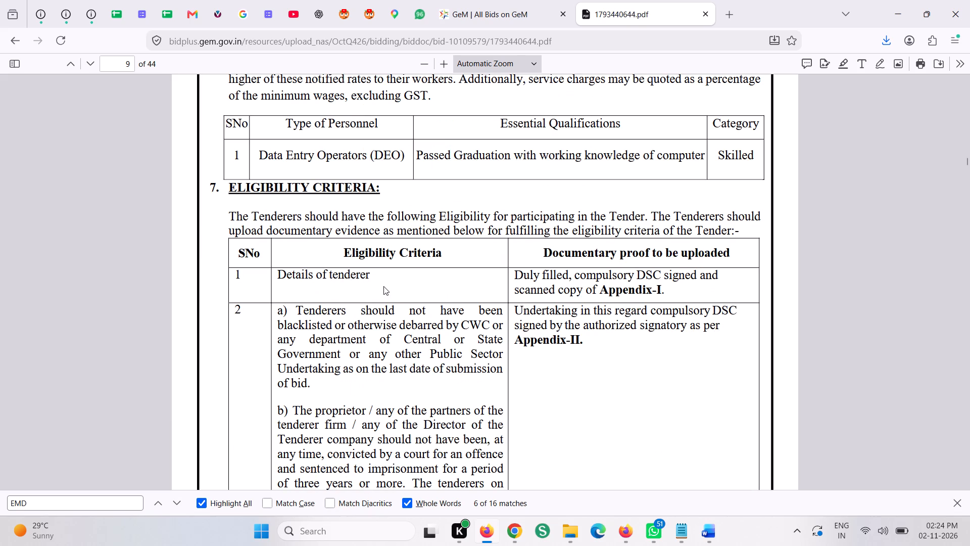
pyautogui.scroll(-2, 383, 287)
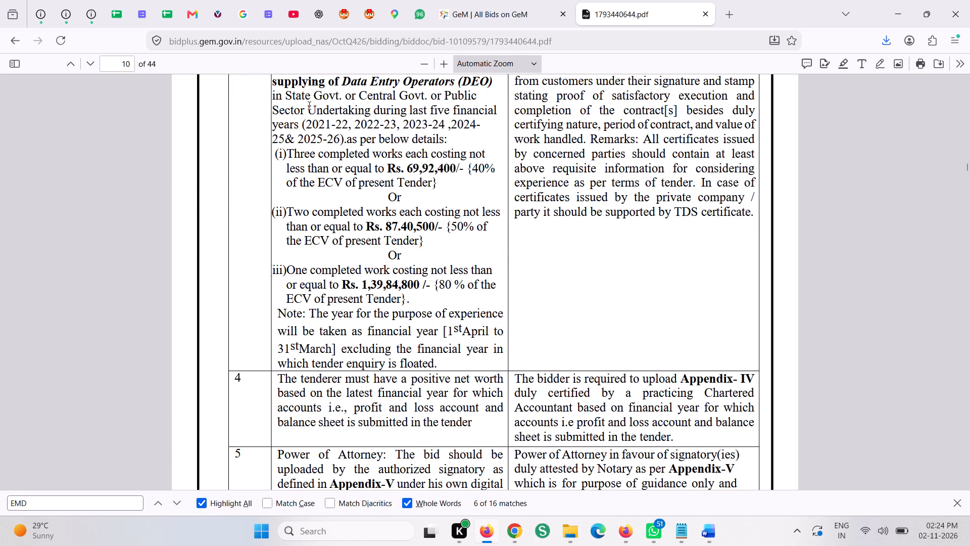
pyautogui.scroll(1, 294, 93)
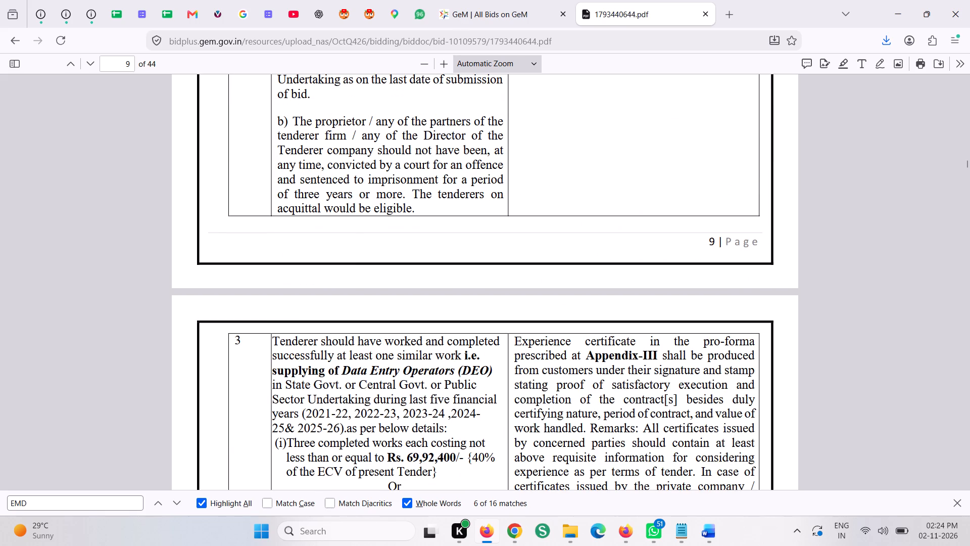
pyautogui.scroll(-1, 416, 131)
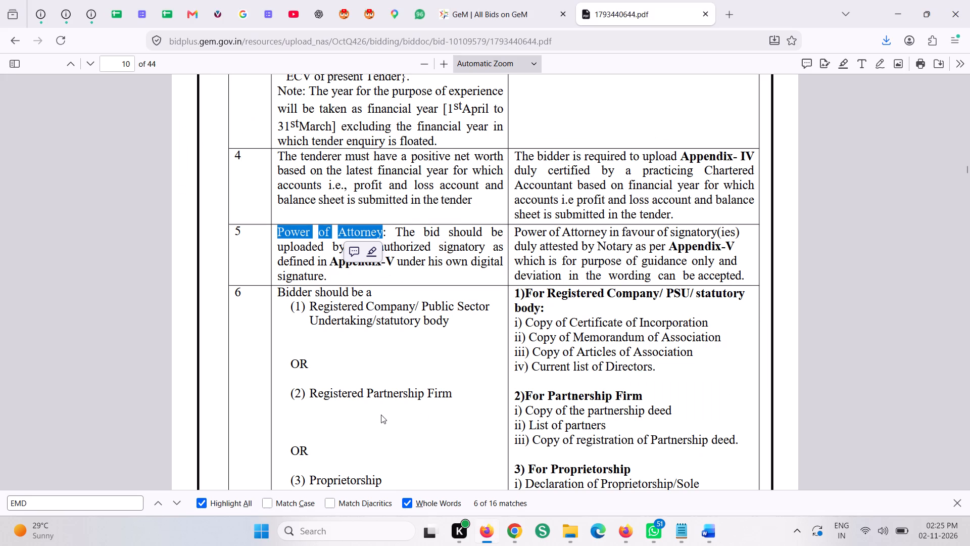
pyautogui.click(334, 262)
pyautogui.moveTo(334, 262); pyautogui.dragTo(388, 262)
pyautogui.hotkey('ctrl', 'c')
pyautogui.hotkey('ctrl', 'c')
pyautogui.hotkey('ctrl', 'c')
pyautogui.hotkey('ctrl', 'c')
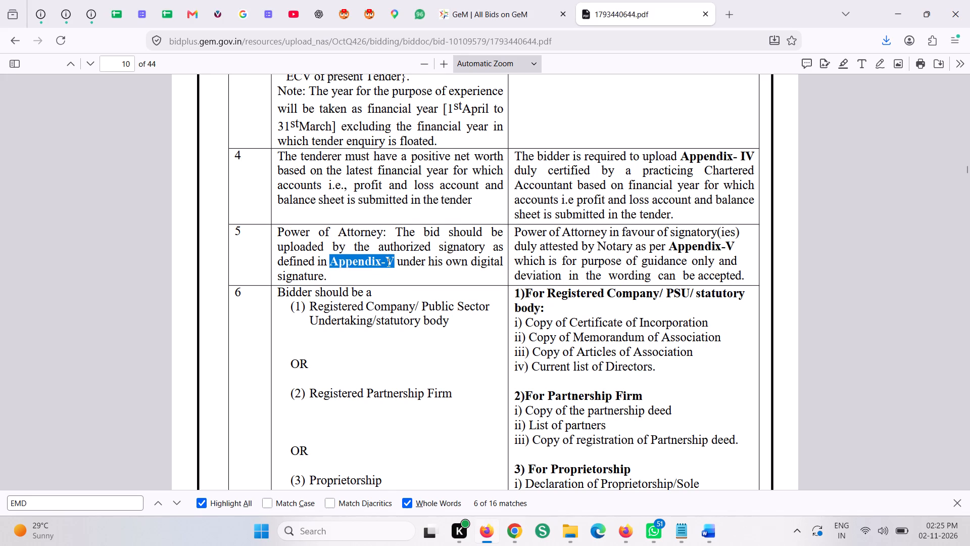
pyautogui.moveTo(388, 262); pyautogui.dragTo(389, 262)
pyautogui.hotkey('alt', 'Tab')
pyautogui.press('space')
pyautogui.hotkey('ctrl', 'v')
# Add item 10 to the Word list with the PDF's registered-company documents, from "Copy of Memorandum of Association" through "Current list of Directors".
pyautogui.press('Return')
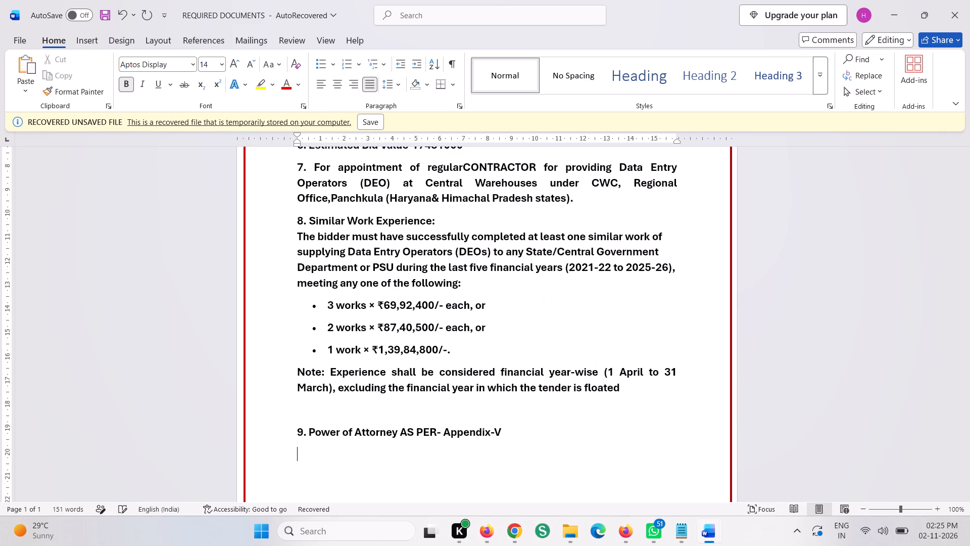
pyautogui.press('0')
pyautogui.press('BackSpace')
pyautogui.write('10.')
pyautogui.hotkey('alt', 'Tab')
pyautogui.scroll(-1, 527, 369)
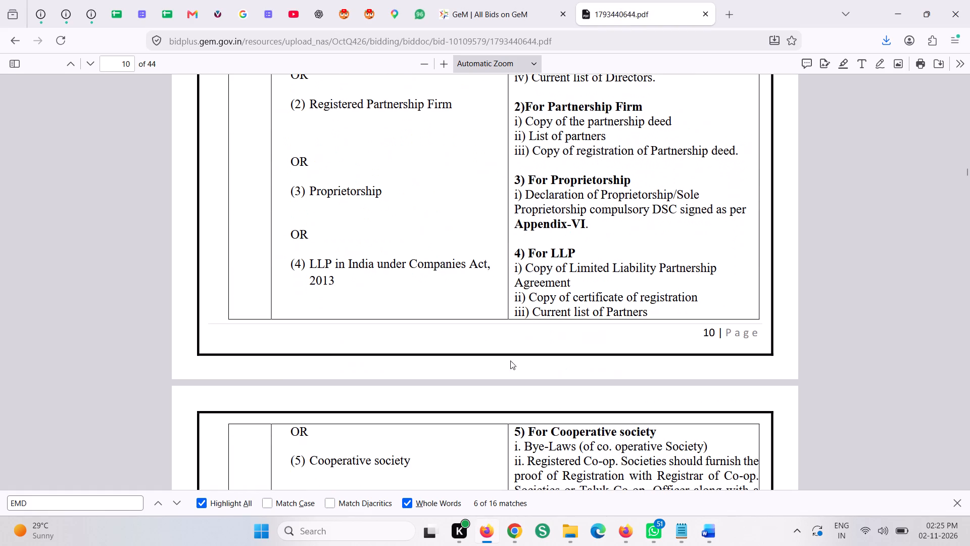
pyautogui.scroll(1, 589, 246)
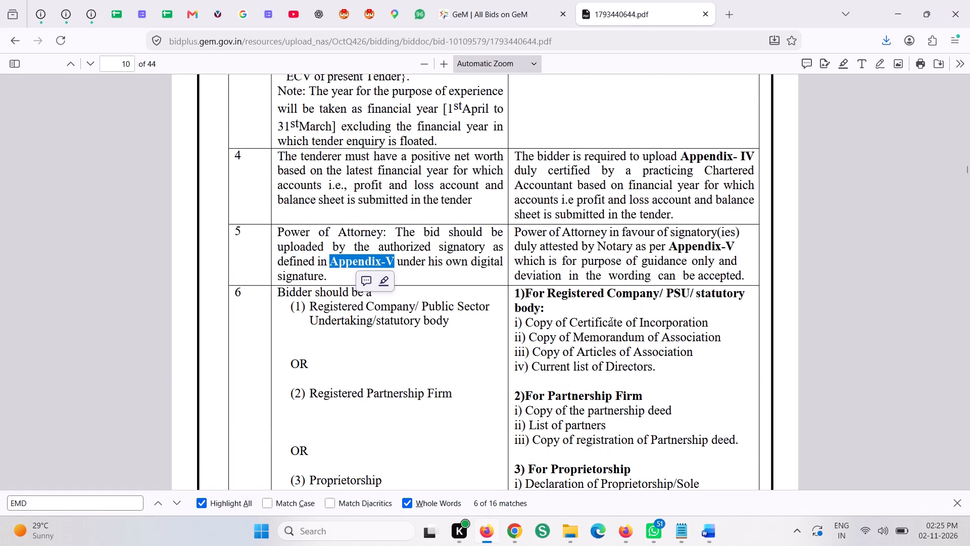
pyautogui.click(609, 323)
pyautogui.click(574, 337)
pyautogui.moveTo(574, 337); pyautogui.dragTo(696, 339)
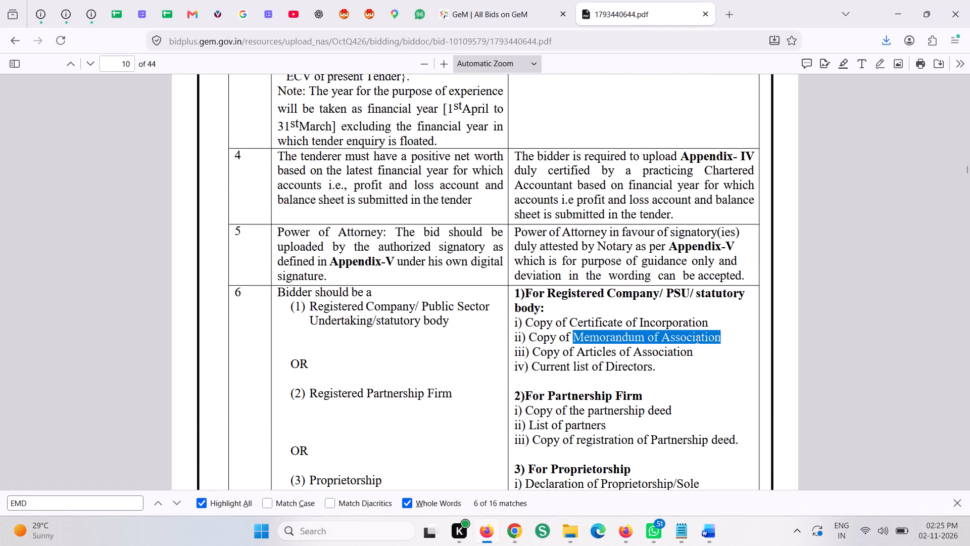
pyautogui.moveTo(696, 339); pyautogui.dragTo(696, 339)
pyautogui.click(533, 337)
pyautogui.moveTo(533, 337); pyautogui.dragTo(660, 372)
pyautogui.hotkey('ctrl', 'c')
pyautogui.hotkey('ctrl', 'c')
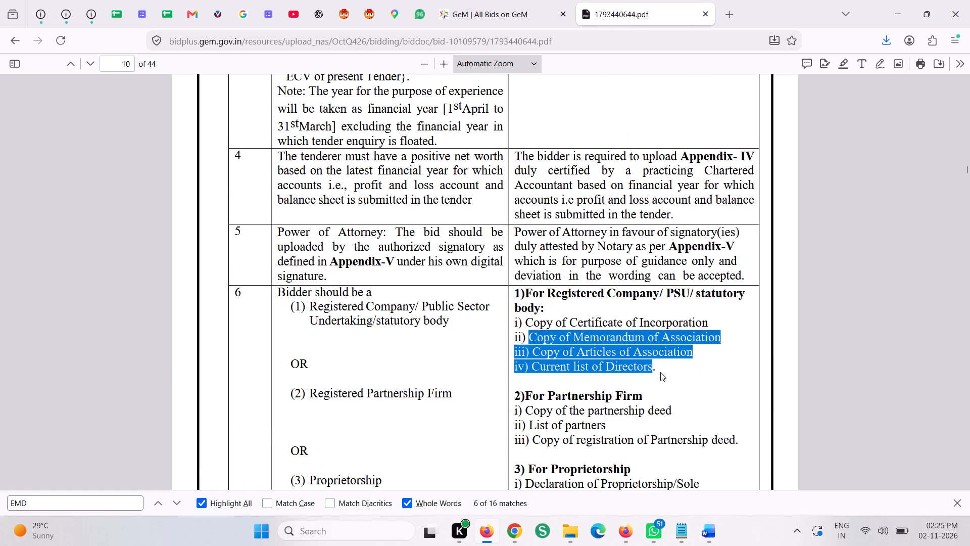
pyautogui.moveTo(660, 372); pyautogui.dragTo(660, 372)
pyautogui.hotkey('ctrl', 'c')
pyautogui.hotkey('alt', 'Tab')
pyautogui.hotkey('ctrl', 'v')
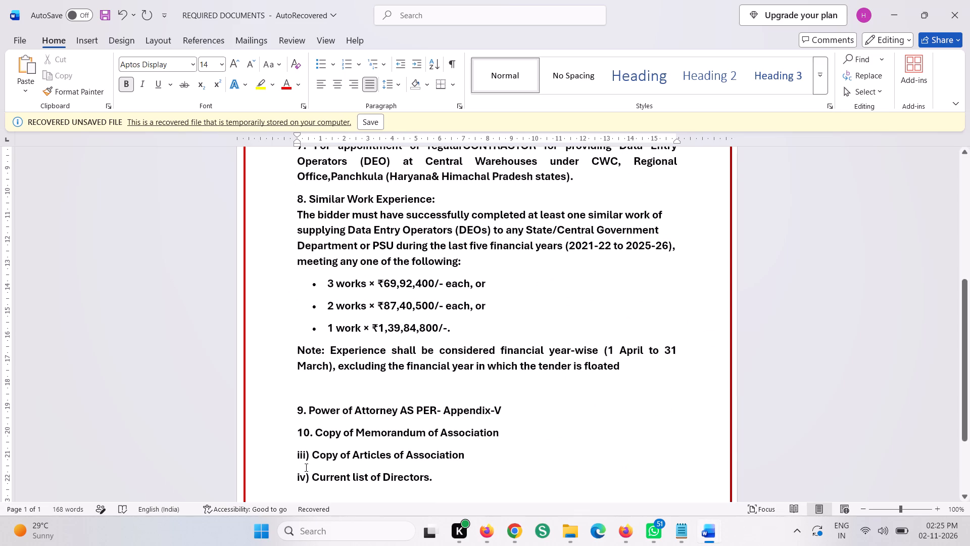
# Start item 11 in Word and copy row 7's Note 1 from the PDF, from "declaration from the tenderer" through "as per tender document.".
pyautogui.press('Return')
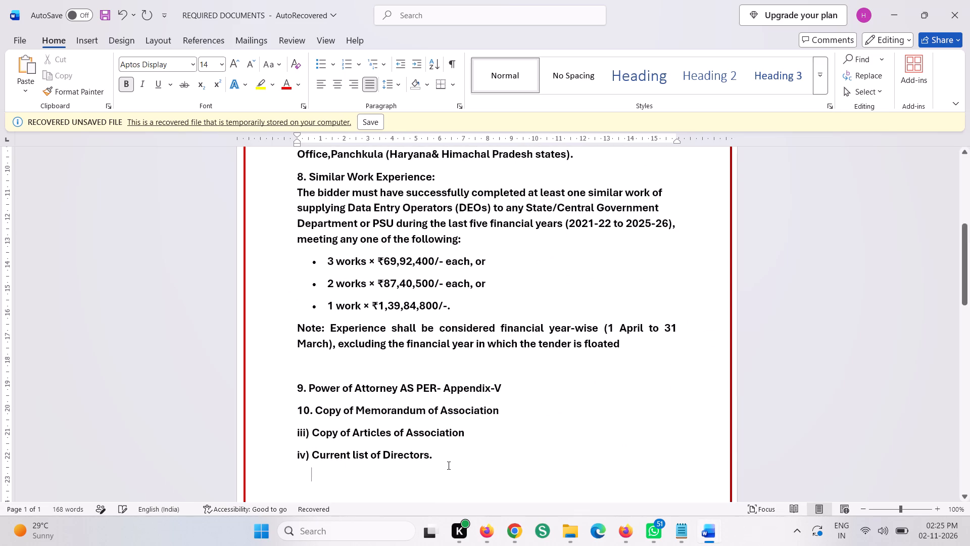
pyautogui.write('11.')
pyautogui.hotkey('alt', 'Tab')
pyautogui.scroll(-1, 437, 382)
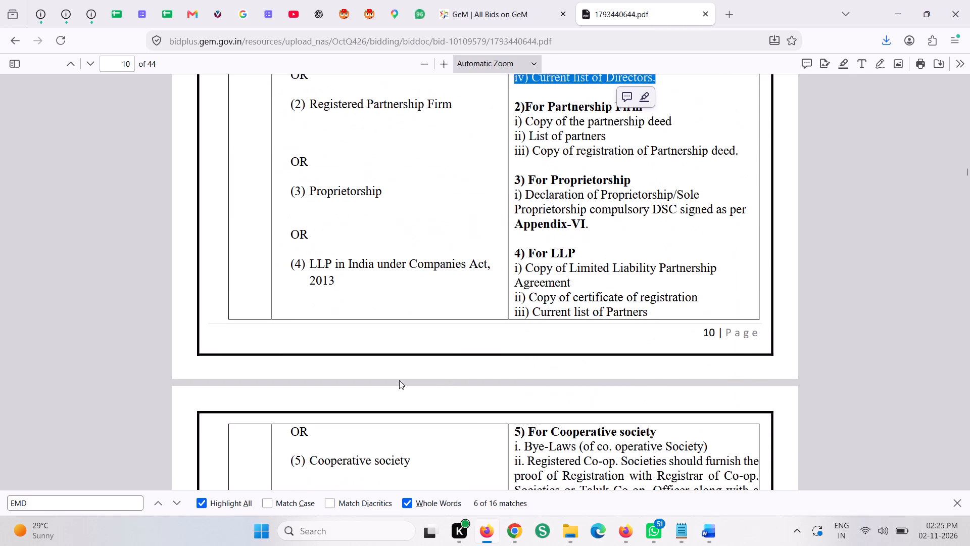
pyautogui.scroll(-1, 399, 380)
pyautogui.click(562, 294)
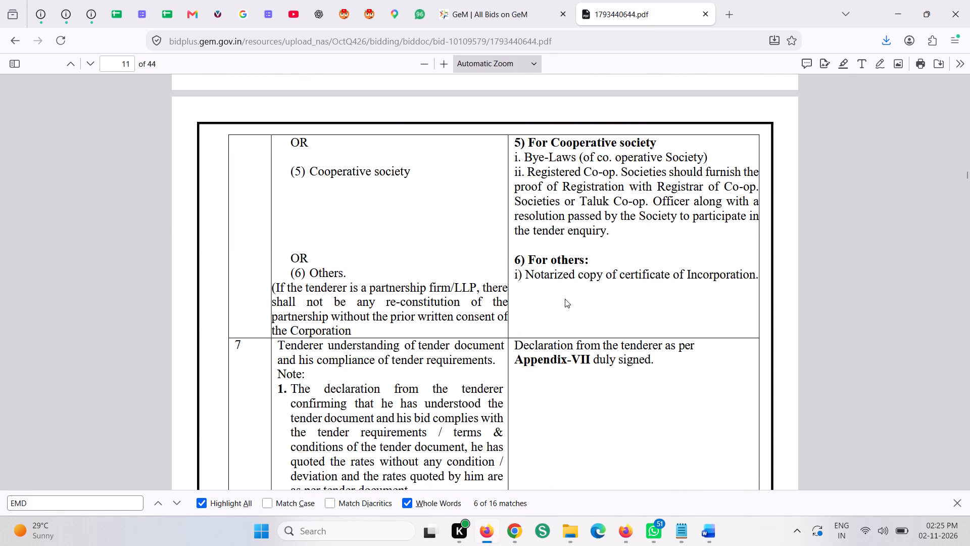
pyautogui.scroll(-1, 525, 329)
pyautogui.click(402, 240)
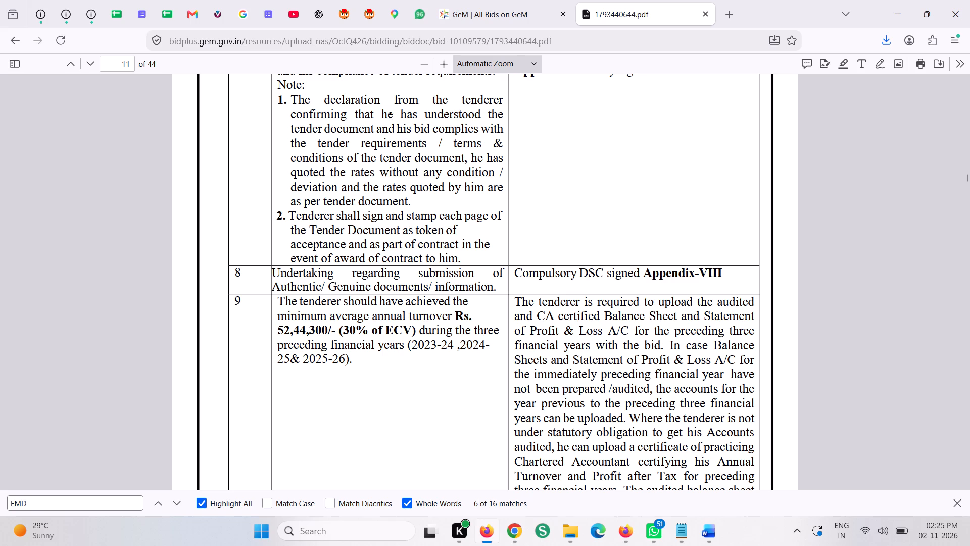
pyautogui.click(327, 102)
pyautogui.moveTo(327, 102); pyautogui.dragTo(418, 149)
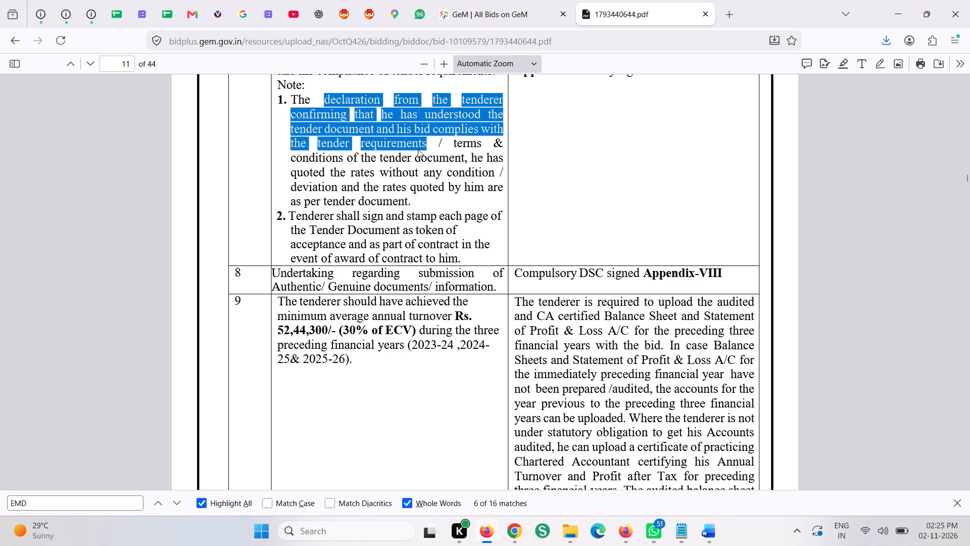
pyautogui.moveTo(418, 149); pyautogui.dragTo(465, 217)
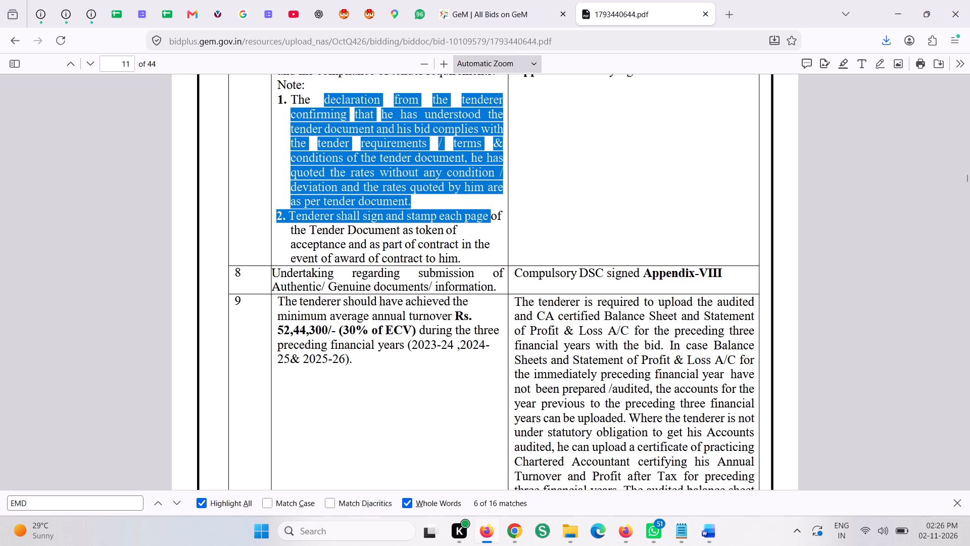
pyautogui.moveTo(465, 217); pyautogui.dragTo(421, 157)
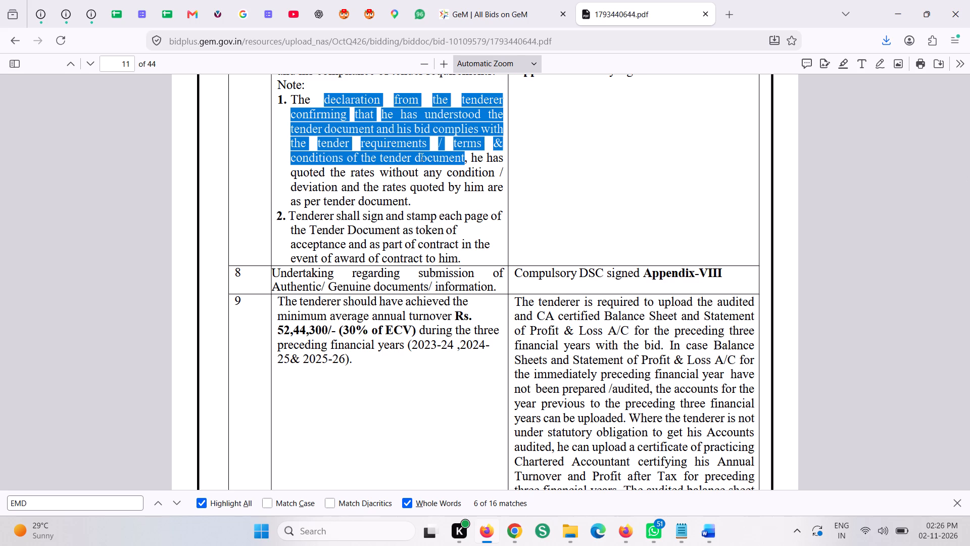
pyautogui.moveTo(421, 157); pyautogui.dragTo(433, 181)
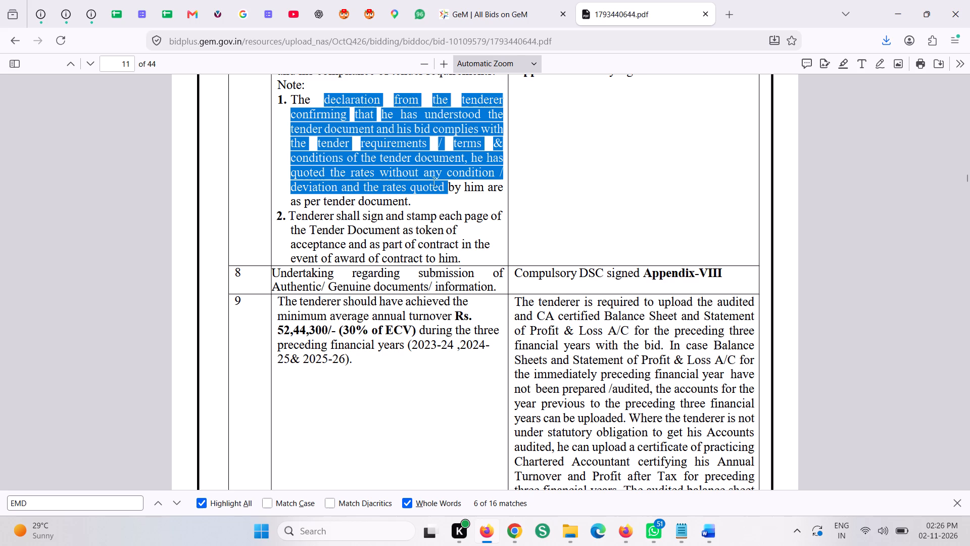
pyautogui.moveTo(433, 181); pyautogui.dragTo(491, 187)
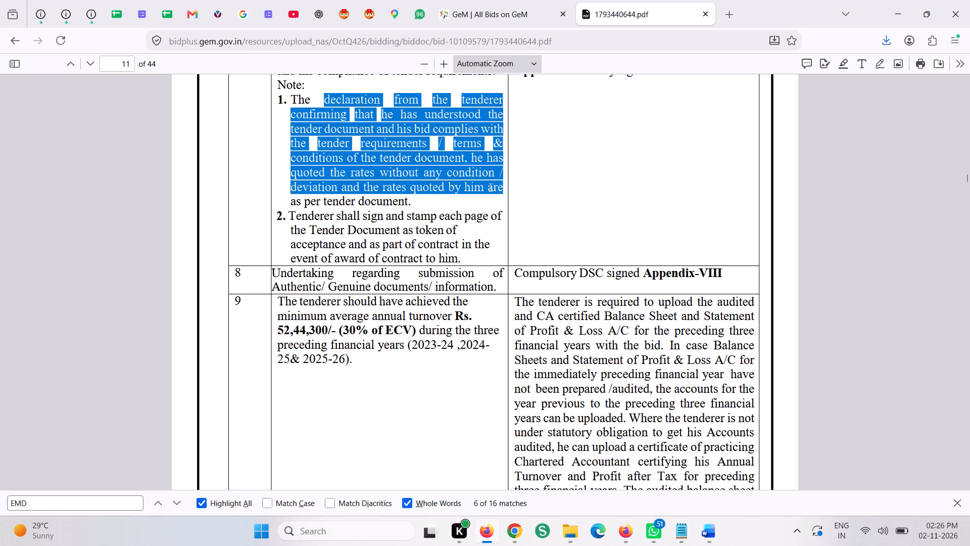
pyautogui.moveTo(491, 187); pyautogui.dragTo(424, 196)
pyautogui.hotkey('ctrl', 'c')
pyautogui.hotkey('ctrl', 'c')
pyautogui.hotkey('ctrl', 'c')
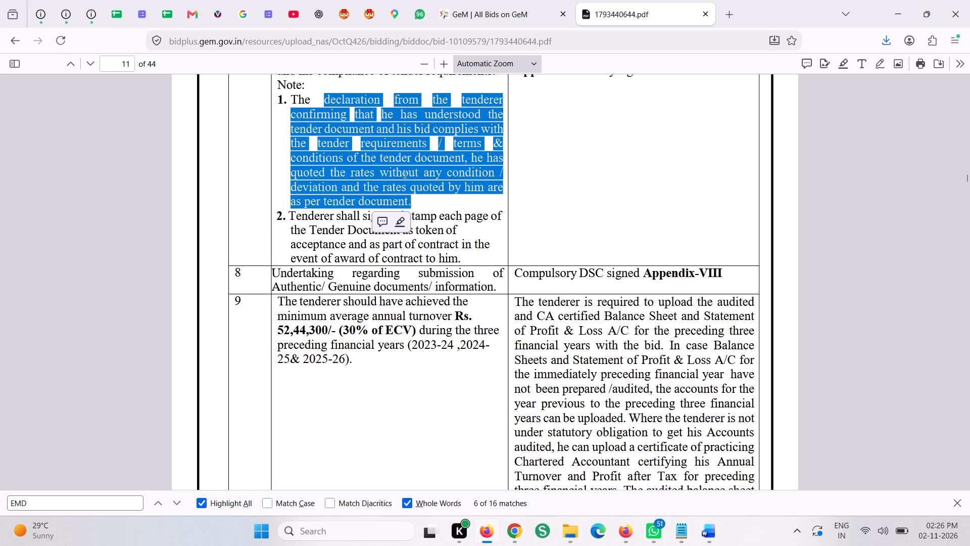
# Paste the copied tenderer declaration into item 11 of the Word list.
pyautogui.hotkey('alt', 'Tab')
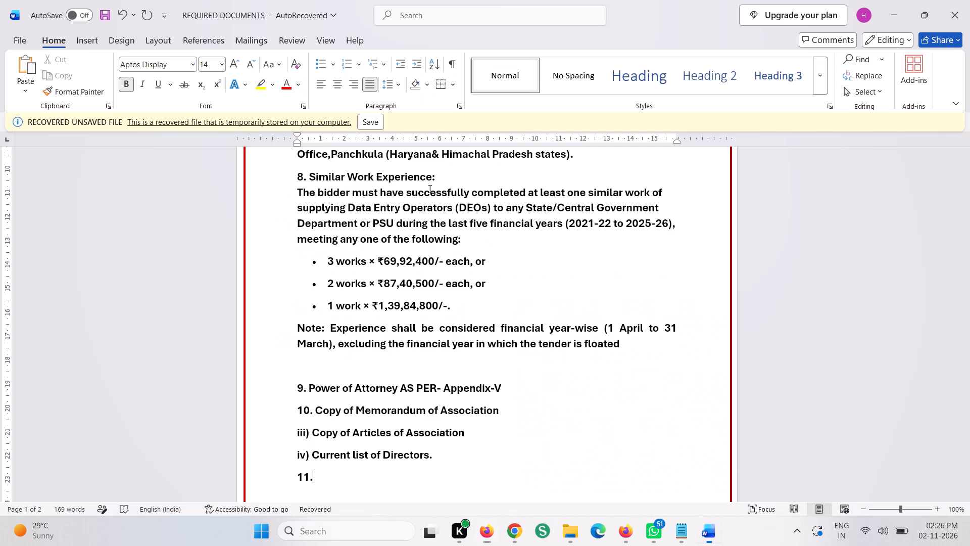
pyautogui.scroll(-1, 377, 359)
pyautogui.hotkey('alt', 'Tab')
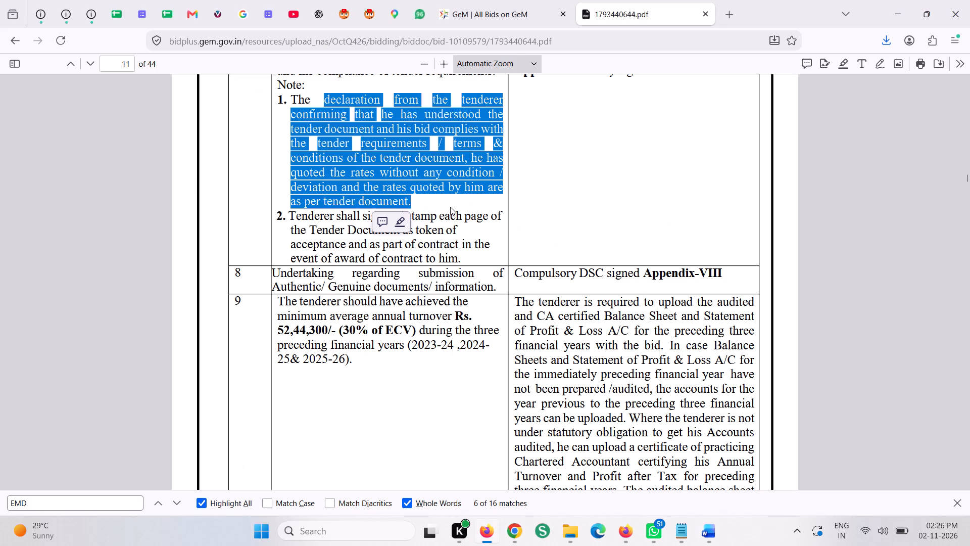
pyautogui.hotkey('alt', 'Tab')
pyautogui.hotkey('alt', 'Tab')
pyautogui.hotkey('alt', 'Tab')
pyautogui.hotkey('ctrl', 'v')
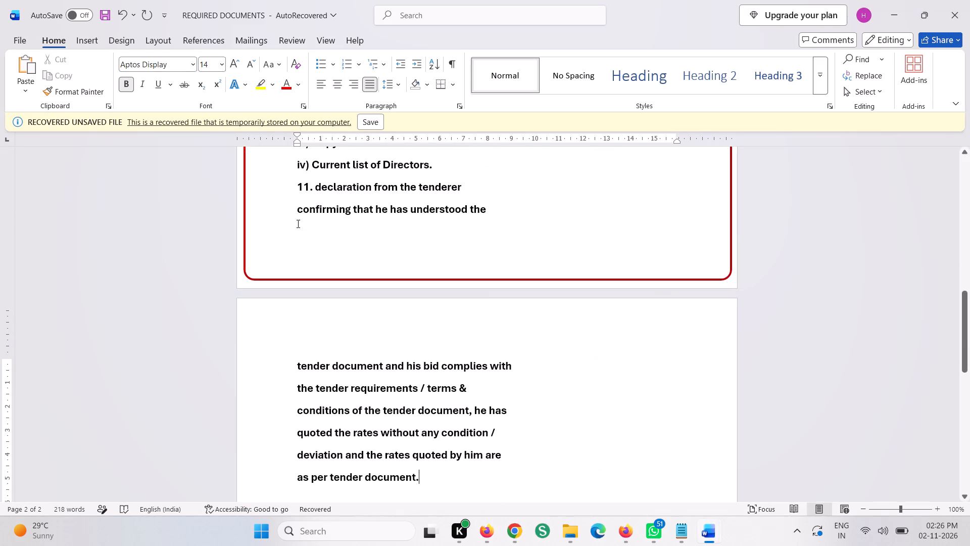
# Remove the line breaks inside item 11's pasted declaration so it forms one continuous paragraph.
pyautogui.click(291, 208)
pyautogui.press('BackSpace')
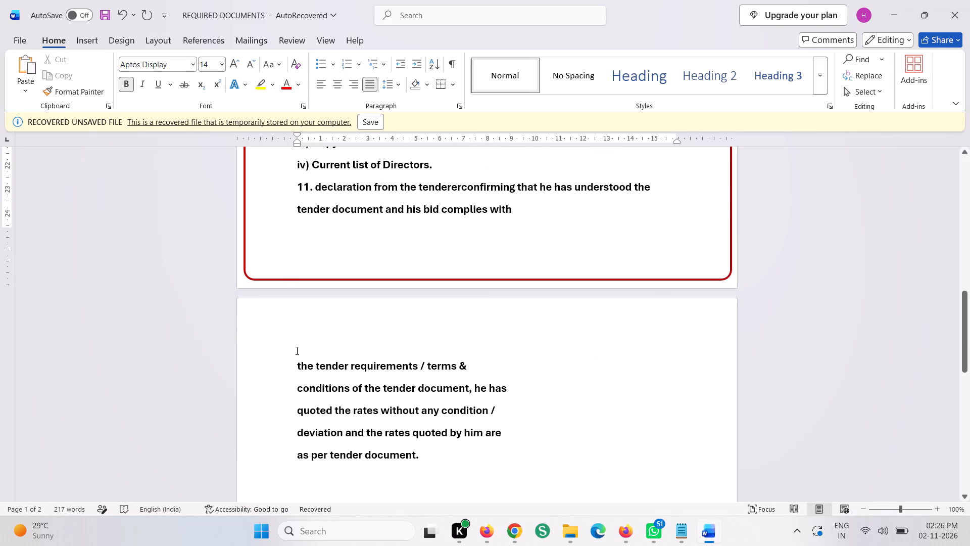
pyautogui.click(294, 365)
pyautogui.press('BackSpace')
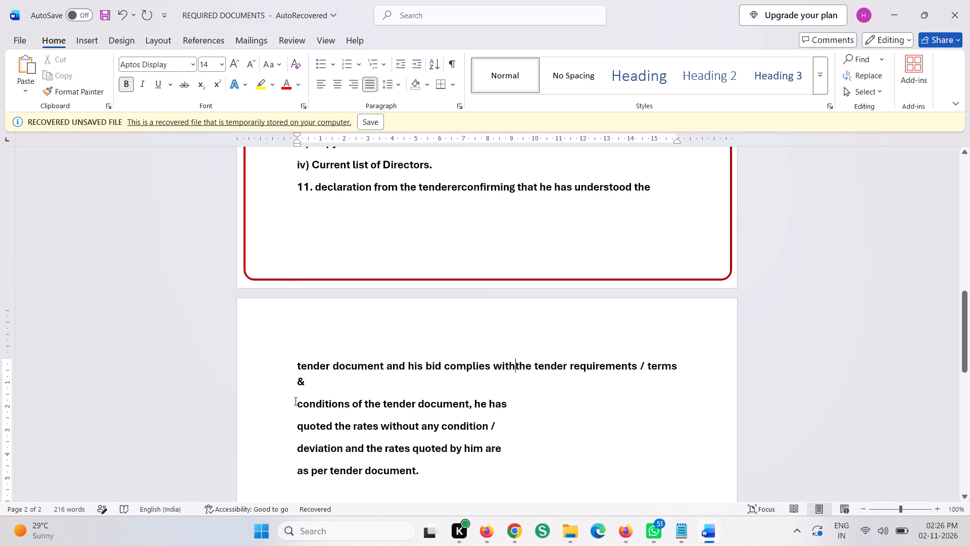
pyautogui.click(295, 401)
pyautogui.press('BackSpace')
pyautogui.click(292, 404)
pyautogui.press('BackSpace')
pyautogui.click(295, 416)
pyautogui.press('BackSpace')
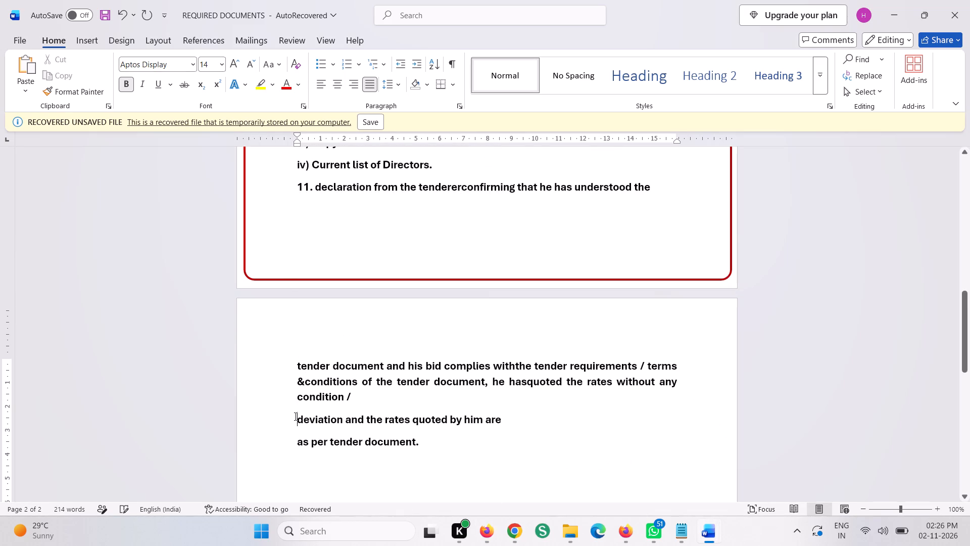
pyautogui.click(293, 420)
pyautogui.press('BackSpace')
# Start item 12 in the Word list and copy row 8's text from the PDF, from "Undertaking regarding submission" through "information".
pyautogui.click(695, 403)
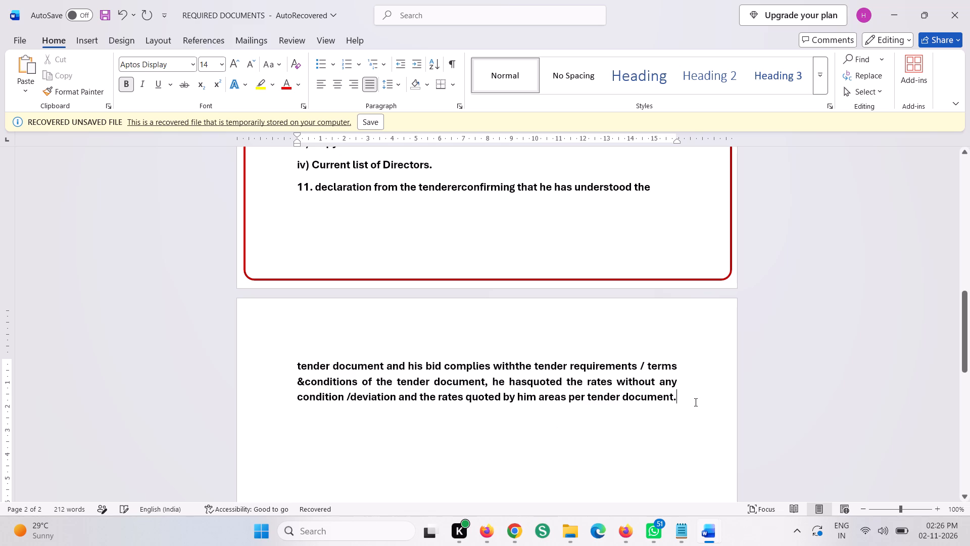
pyautogui.press('Return')
pyautogui.press('1')
pyautogui.press('2')
pyautogui.press('.')
pyautogui.hotkey('alt', 'Tab')
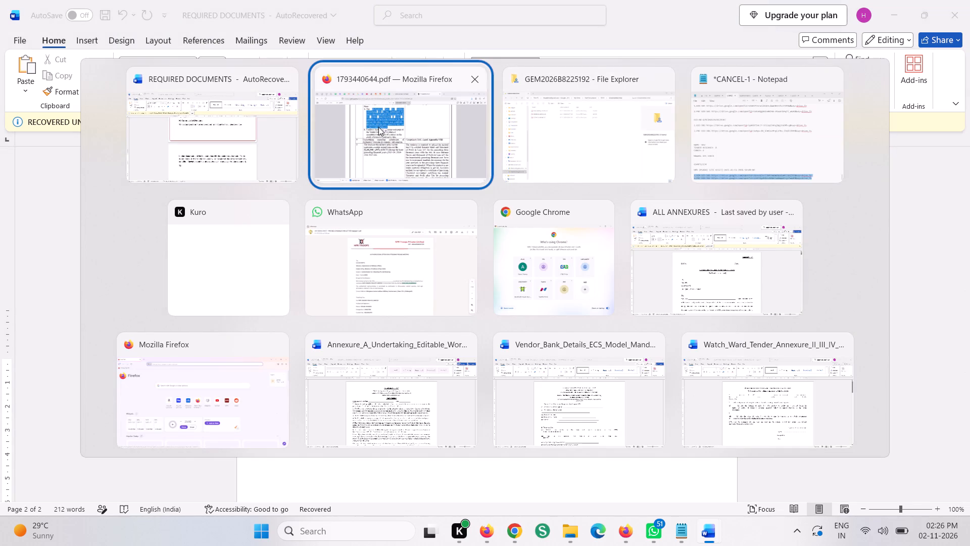
pyautogui.click(378, 127)
pyautogui.doubleClick(365, 282)
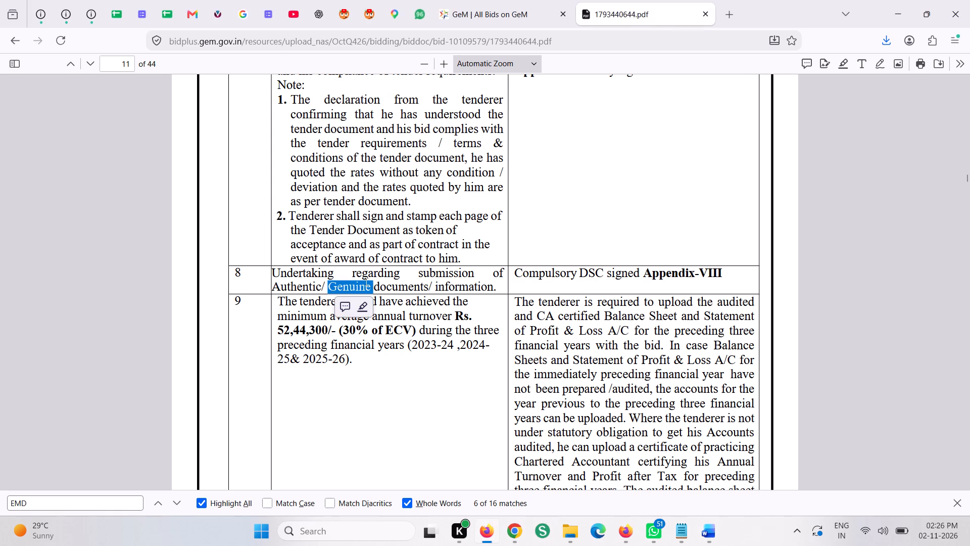
pyautogui.doubleClick(344, 283)
pyautogui.click(282, 273)
pyautogui.moveTo(282, 273); pyautogui.dragTo(473, 288)
pyautogui.hotkey('ctrl', 'c')
pyautogui.hotkey('ctrl', 'c')
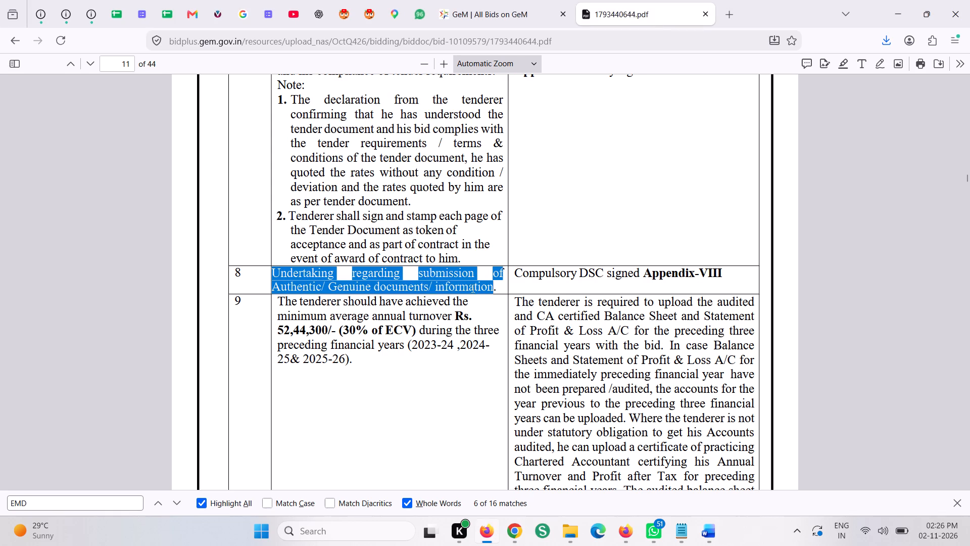
pyautogui.moveTo(473, 288); pyautogui.dragTo(492, 291)
# Paste the copied undertaking text into item 12 of the Word list and join its two lines with a space.
pyautogui.hotkey('alt', 'Tab')
pyautogui.hotkey('ctrl', 'v')
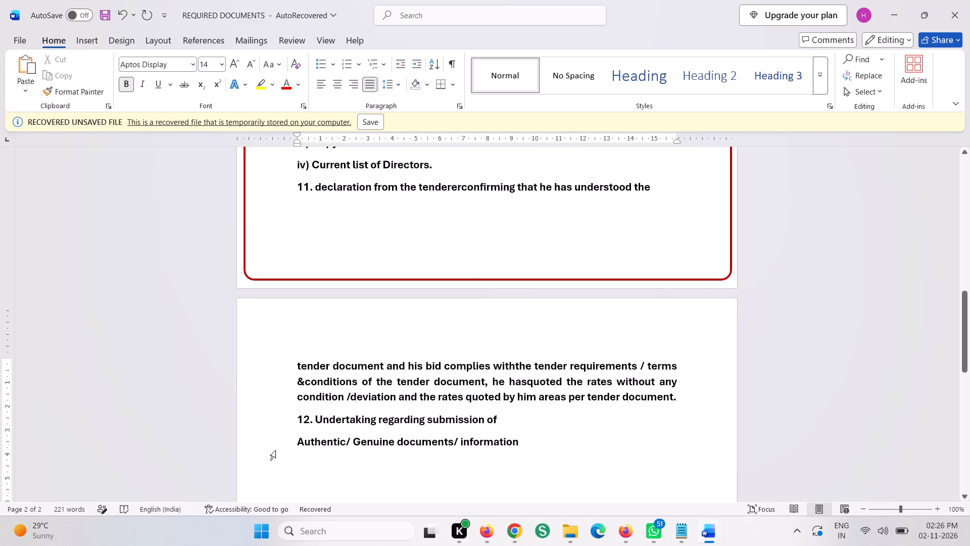
pyautogui.click(292, 442)
pyautogui.press('BackSpace')
pyautogui.press('space')
# Append "AS PER APPENDEX-" to item 12, followed by the "Appendix-VIII" reference copied from row 8 of the PDF.
pyautogui.click(412, 435)
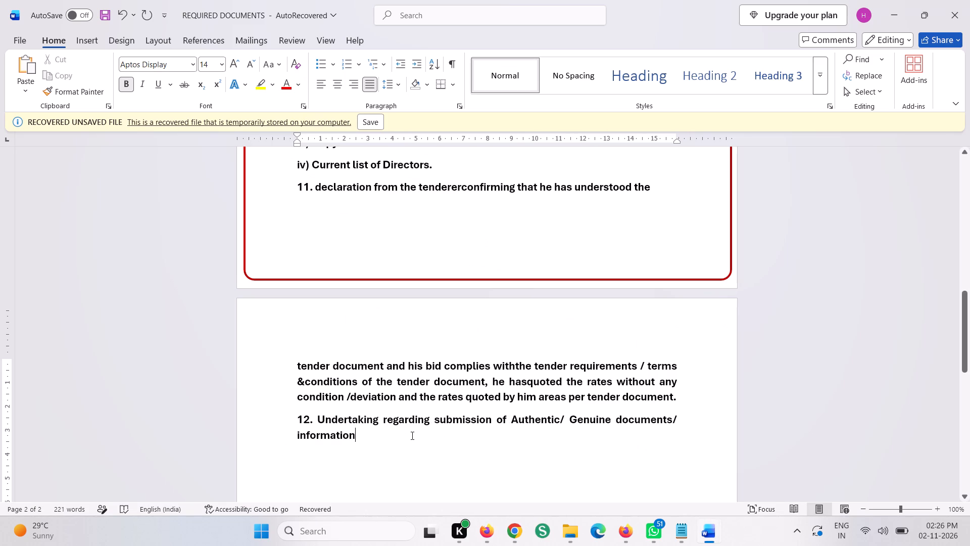
pyautogui.press('space')
pyautogui.write('AS PER A')
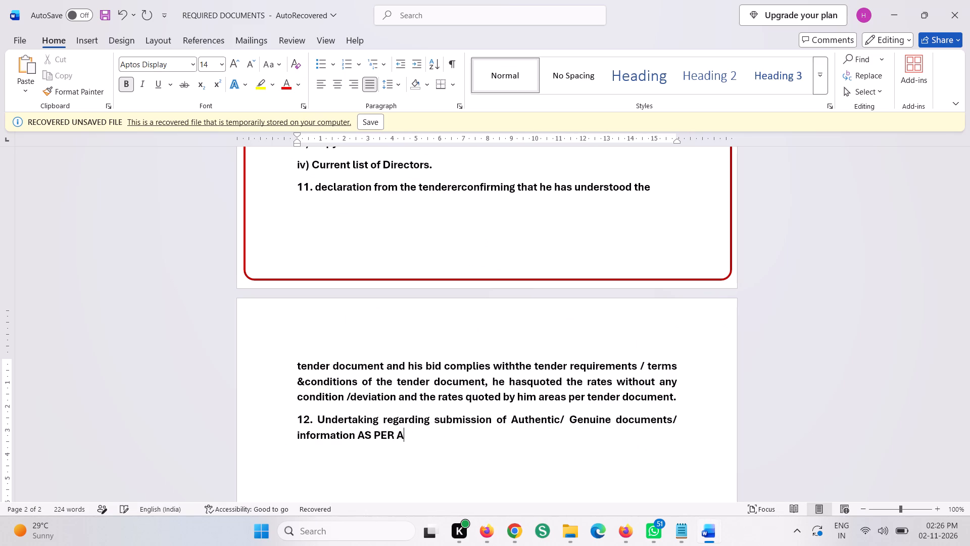
pyautogui.write('PPENDEX-')
pyautogui.hotkey('alt', 'Tab')
pyautogui.click(646, 268)
pyautogui.moveTo(646, 268); pyautogui.dragTo(648, 268)
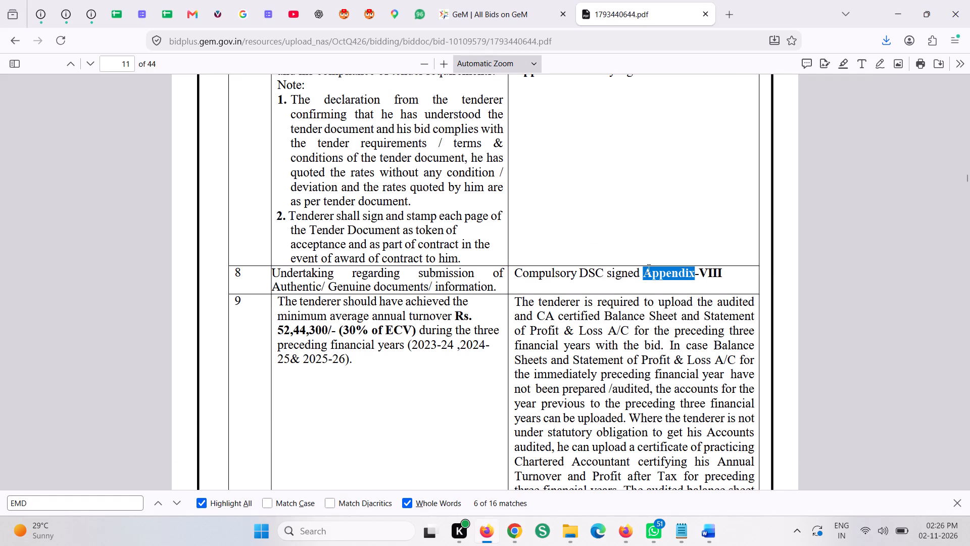
pyautogui.moveTo(648, 268); pyautogui.dragTo(720, 274)
pyautogui.hotkey('ctrl', 'c')
pyautogui.hotkey('ctrl', 'c')
pyautogui.hotkey('ctrl', 'c')
pyautogui.hotkey('ctrl', 'c')
pyautogui.hotkey('alt', 'Tab')
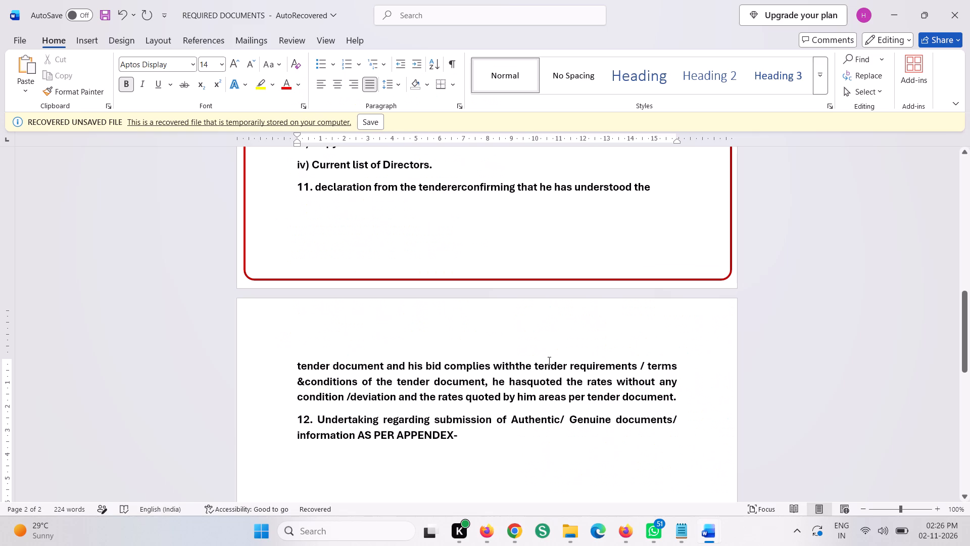
pyautogui.hotkey('ctrl', 'v')
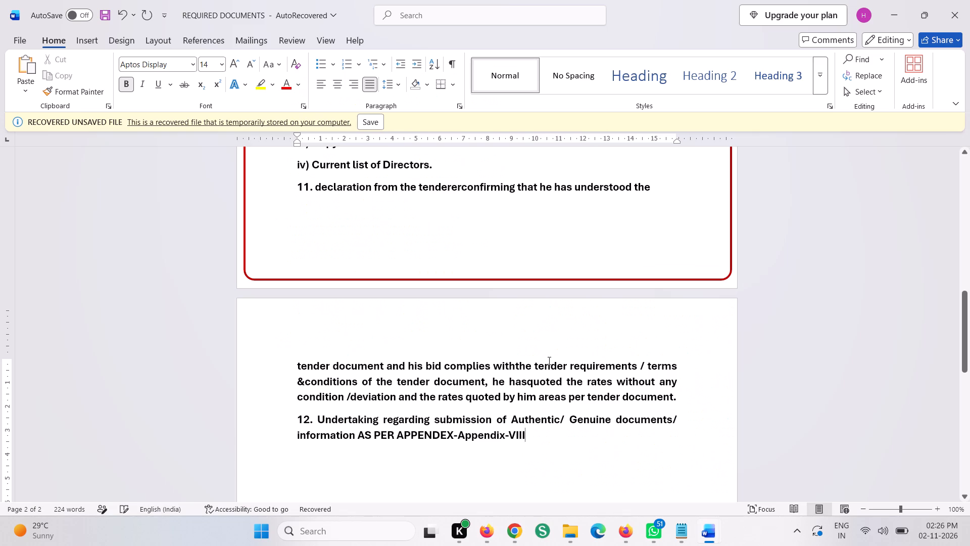
# Delete the duplicate word "Appendix" before "-VIII" in item 12.
pyautogui.moveTo(461, 434); pyautogui.dragTo(497, 437)
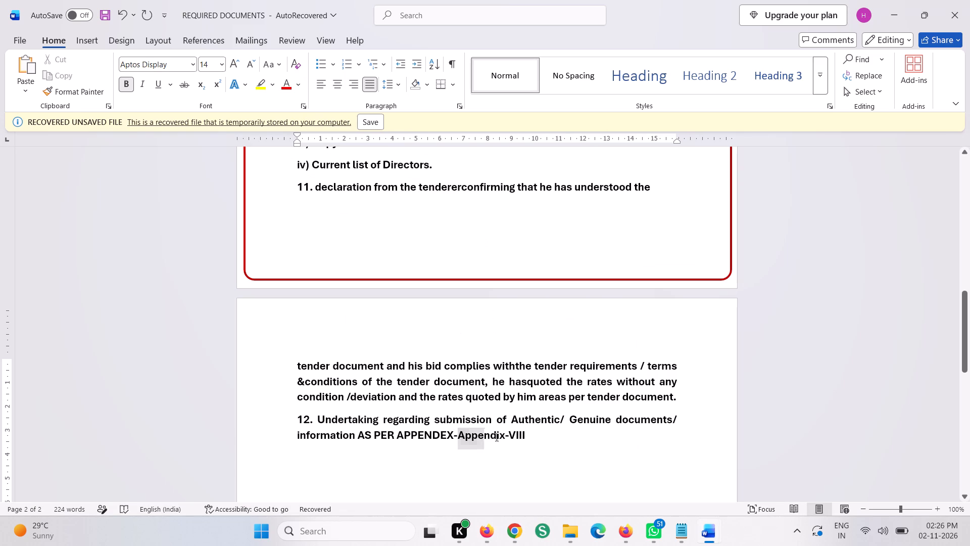
pyautogui.moveTo(497, 437); pyautogui.dragTo(504, 438)
pyautogui.press('BackSpace')
# Start item 13 on a new line below item 12.
pyautogui.click(504, 437)
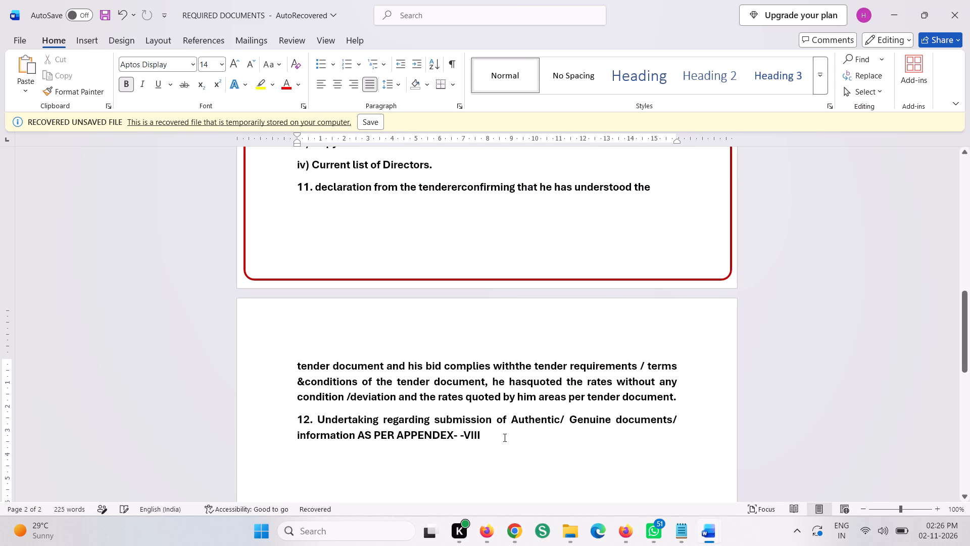
pyautogui.press('Return')
pyautogui.write('13.')
# Copy the financial years "2023-24 ,2024-25& 2025-26" from row 9 of the PDF for the turnover item.
pyautogui.hotkey('alt', 'Tab')
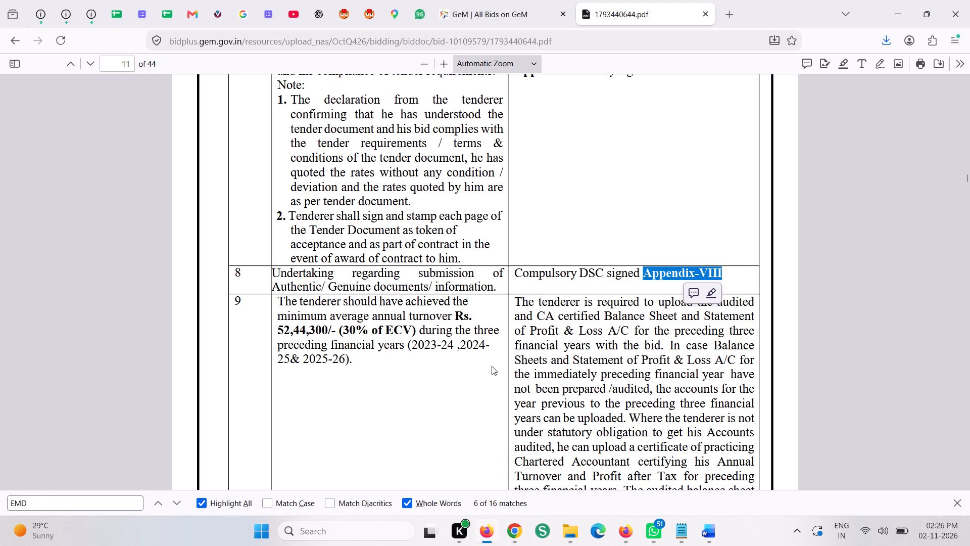
pyautogui.click(432, 331)
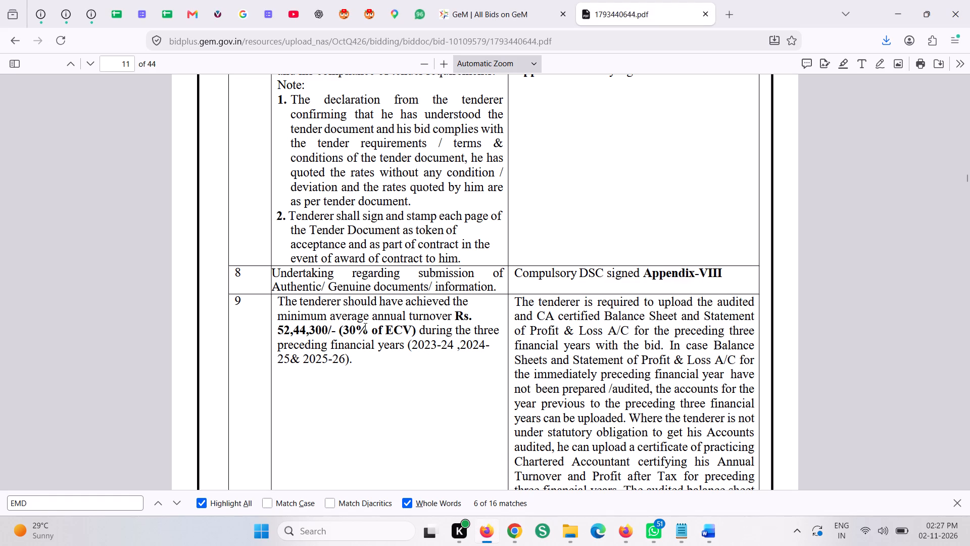
pyautogui.hotkey('alt', 'Tab')
pyautogui.scroll(5, 365, 327)
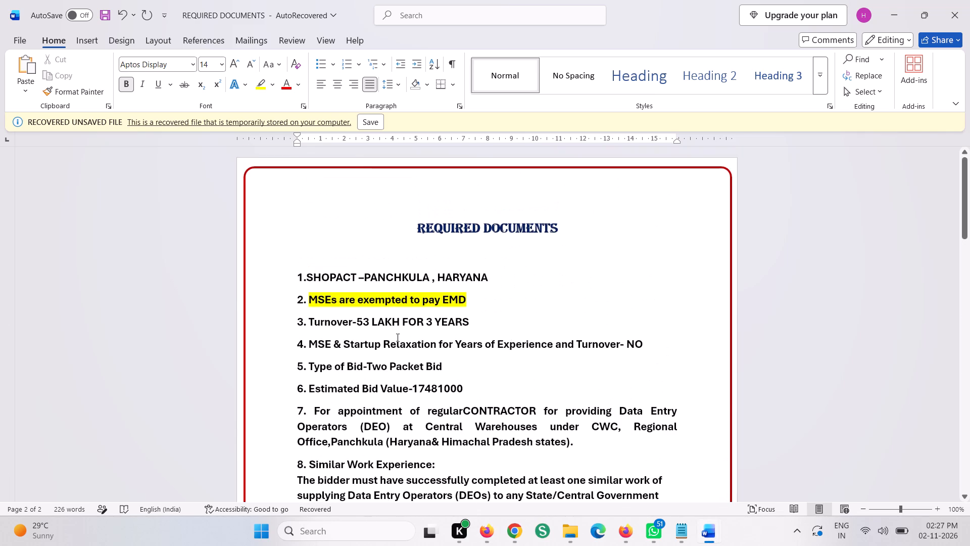
pyautogui.hotkey('alt', 'Tab')
pyautogui.click(410, 345)
pyautogui.moveTo(410, 345); pyautogui.dragTo(416, 345)
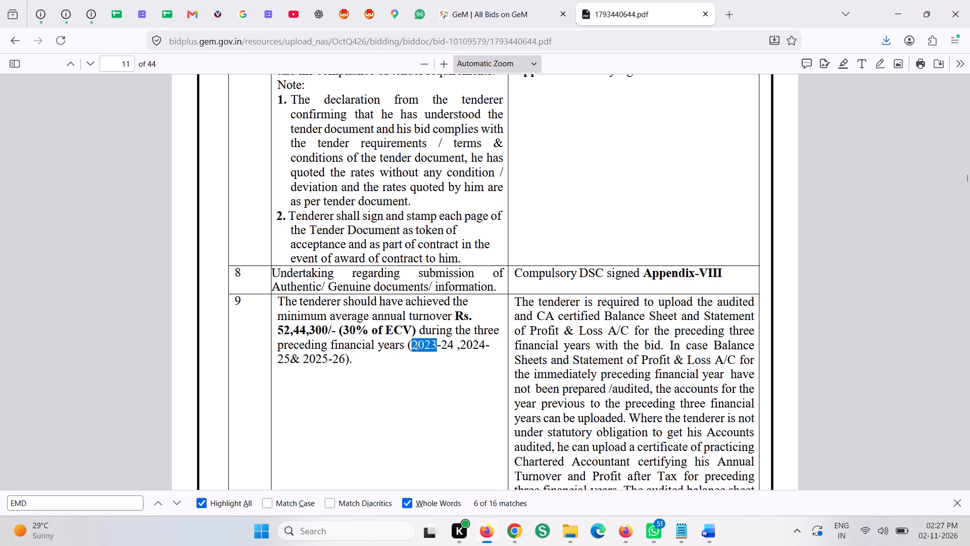
pyautogui.moveTo(416, 345); pyautogui.dragTo(341, 358)
pyautogui.hotkey('ctrl', 'c')
pyautogui.hotkey('ctrl', 'c')
pyautogui.hotkey('ctrl', 'c')
# Add the copied financial years in parentheses after "3 YEARS" in item 3 of the Word list, removing the line break inside them.
pyautogui.hotkey('alt', 'Tab')
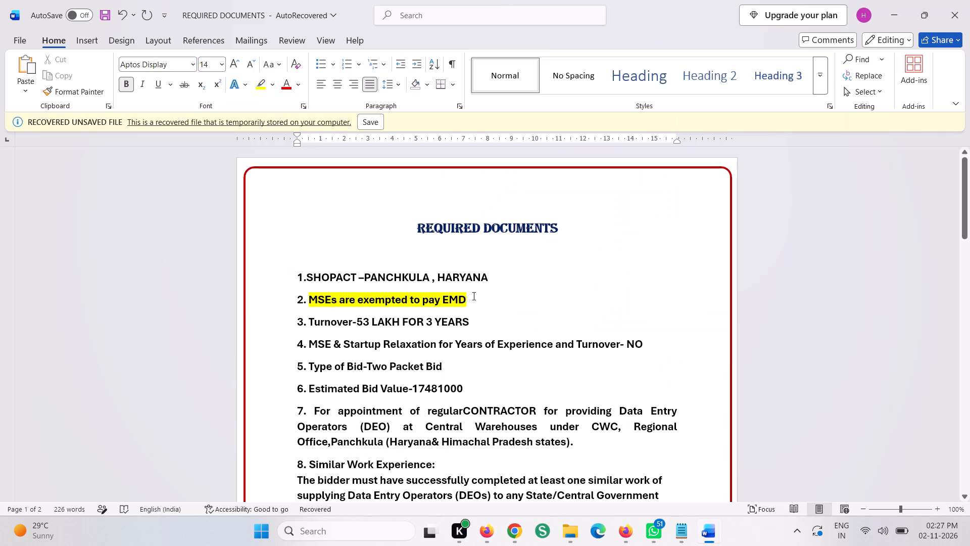
pyautogui.click(474, 298)
pyautogui.press('space')
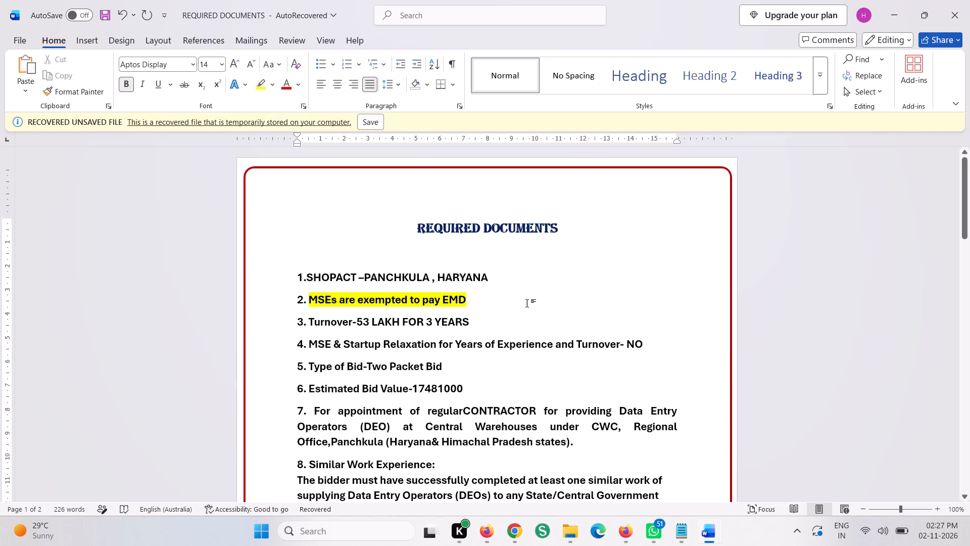
pyautogui.click(481, 321)
pyautogui.press('space')
pyautogui.write('(')
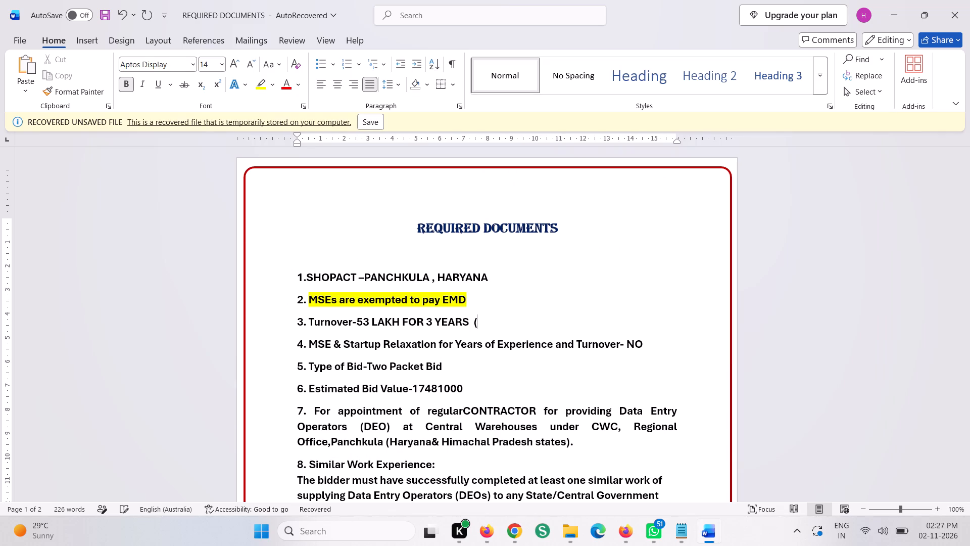
pyautogui.hotkey('ctrl', 'shift', 'v')
pyautogui.hotkey('shift', ')')
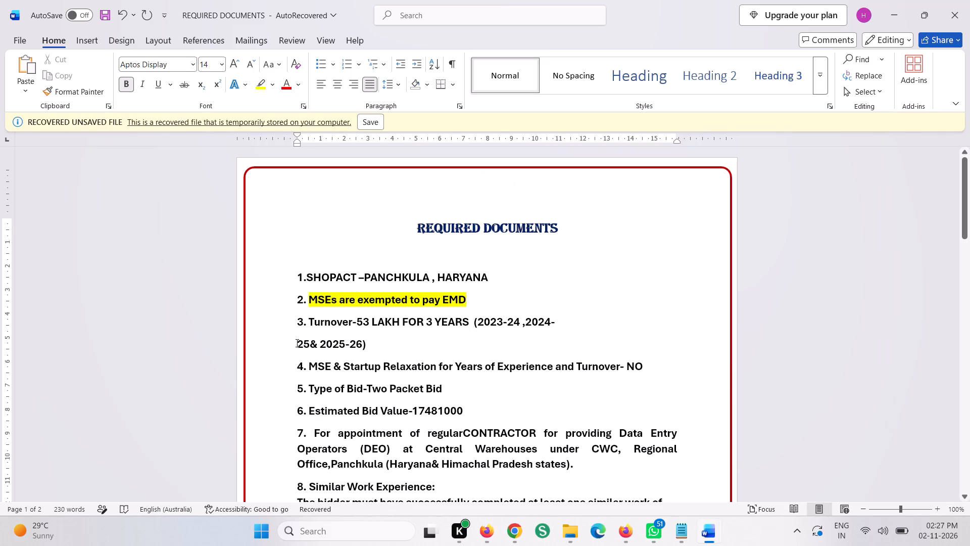
pyautogui.click(297, 343)
pyautogui.press('BackSpace')
# Review the PDF's turnover, PAN, GST and MSE document requirements in rows 9 to 13.
pyautogui.hotkey('alt', 'Tab')
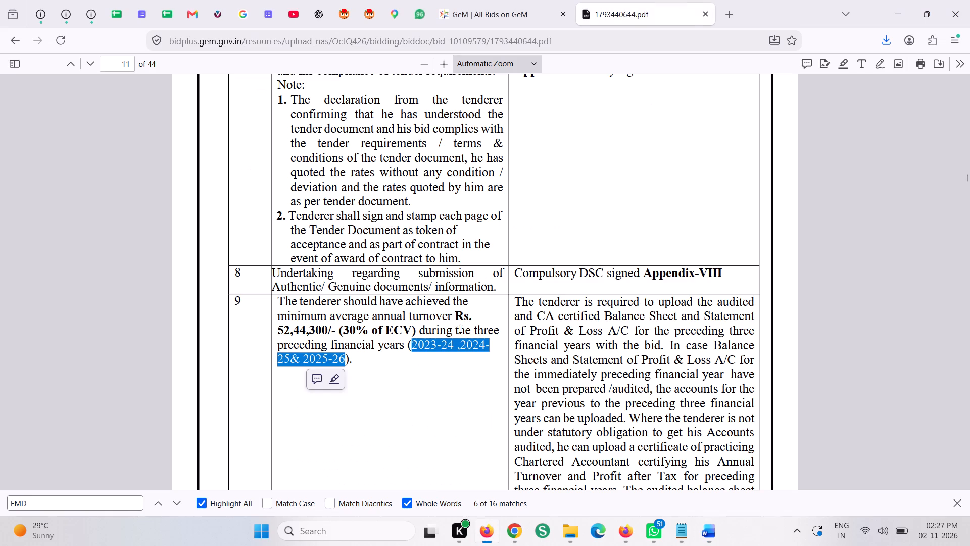
pyautogui.scroll(-1, 453, 323)
pyautogui.scroll(1, 496, 276)
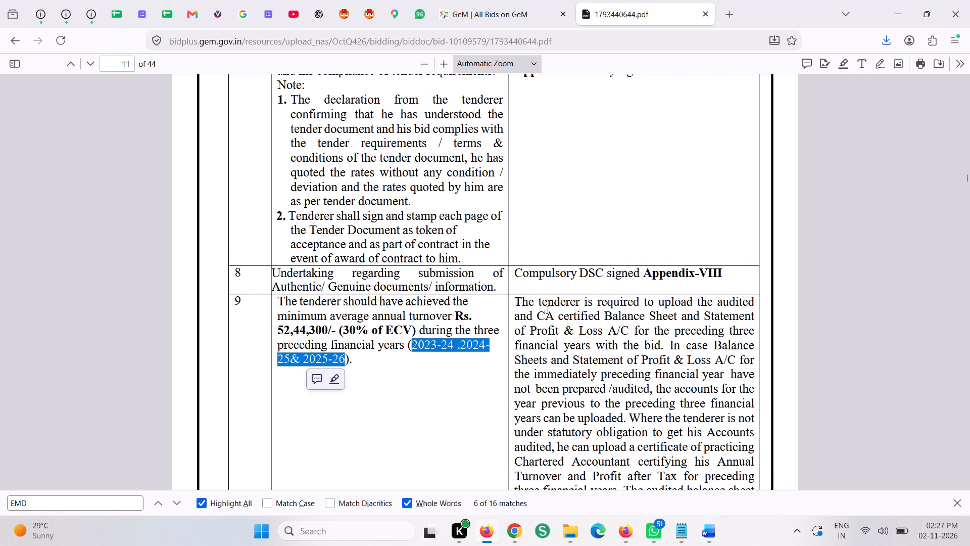
pyautogui.scroll(-1, 544, 310)
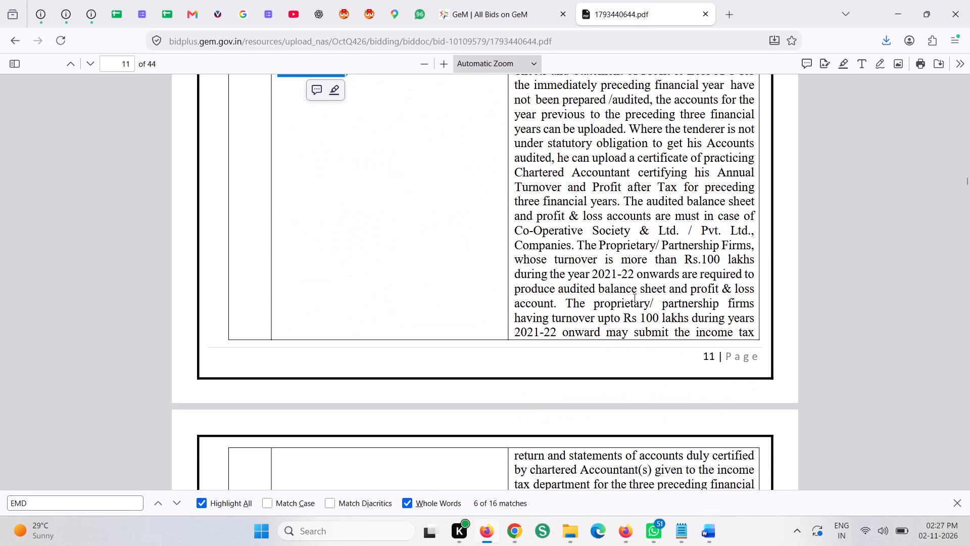
pyautogui.scroll(-1, 634, 297)
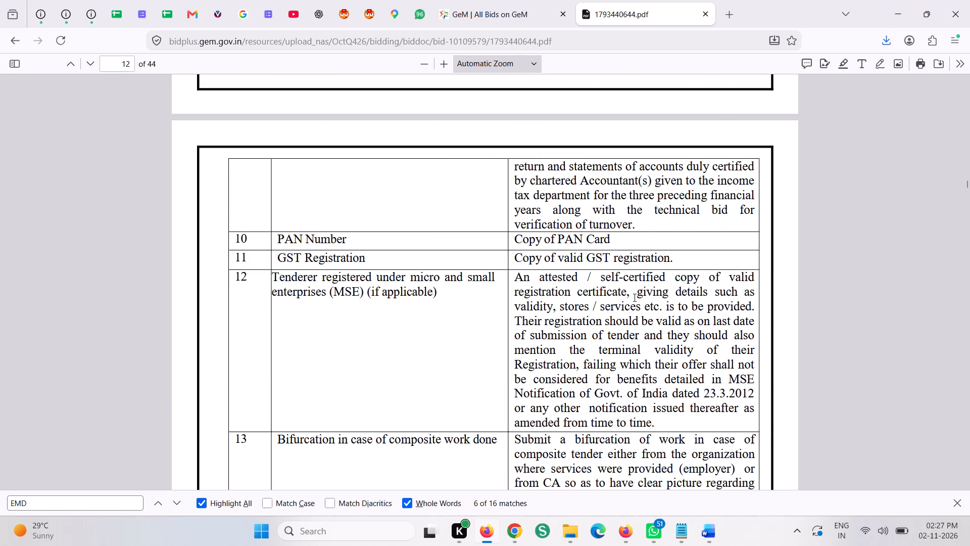
pyautogui.scroll(3, 634, 297)
pyautogui.scroll(-2, 634, 297)
pyautogui.scroll(1, 634, 297)
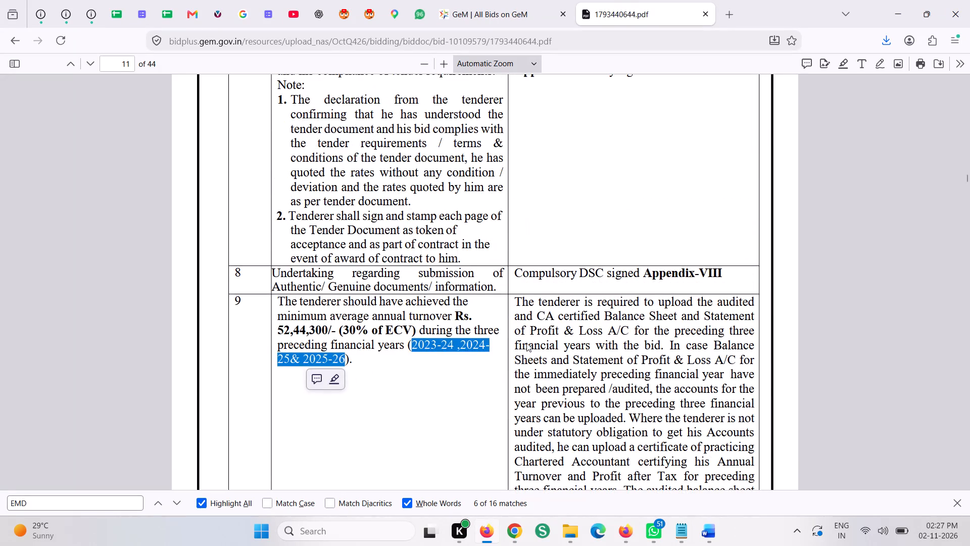
pyautogui.scroll(-2, 555, 364)
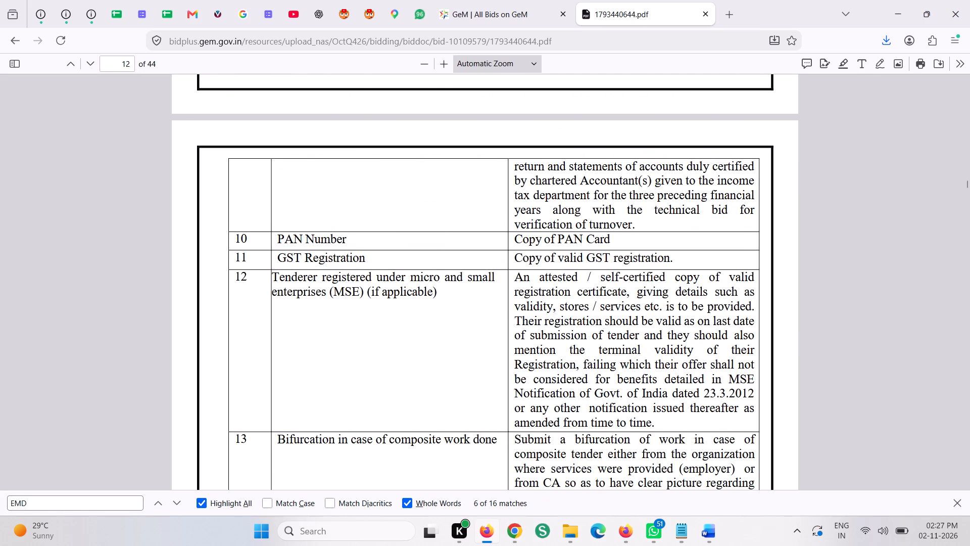
# Fill in item 13 of the Word list as "COPY OF EPF,ESIC,GST,PAN,ITR FOR 3 YEARS".
pyautogui.hotkey('alt', 'Tab')
pyautogui.scroll(-2, 399, 445)
pyautogui.scroll(-3, 408, 380)
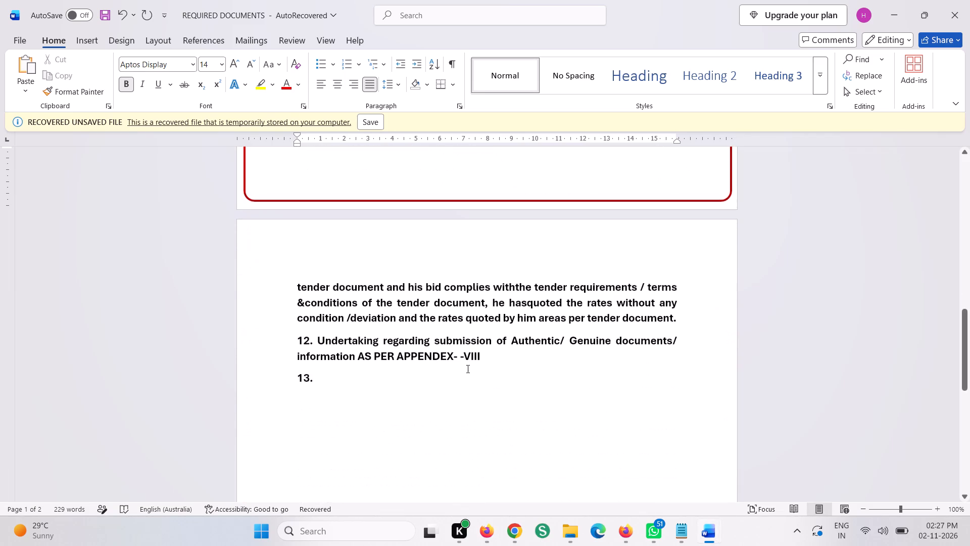
pyautogui.click(352, 380)
pyautogui.write('COPY OF EPF,ESIC GSR')
pyautogui.press('BackSpace')
pyautogui.press('BackSpace')
pyautogui.press('BackSpace')
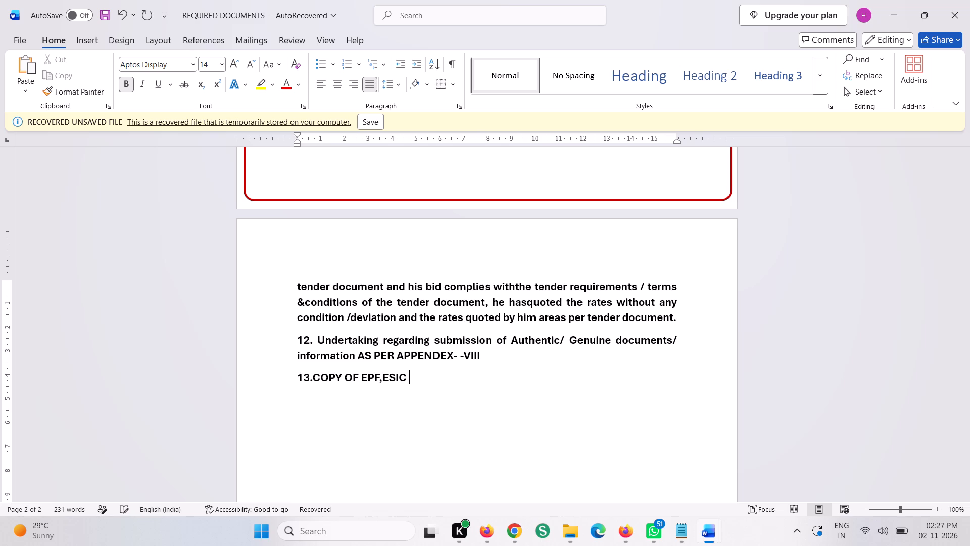
pyautogui.press('BackSpace')
pyautogui.write(',GST,PAN,ITR FOR 3 YEARS')
pyautogui.press('space')
# Add item 14 to the Word list as "INTEGRITY PACT AS PER APPENDEX-", based on row 15 of the PDF's document table.
pyautogui.press('Return')
pyautogui.write('14.')
pyautogui.hotkey('alt', 'Tab')
pyautogui.scroll(-1, 367, 275)
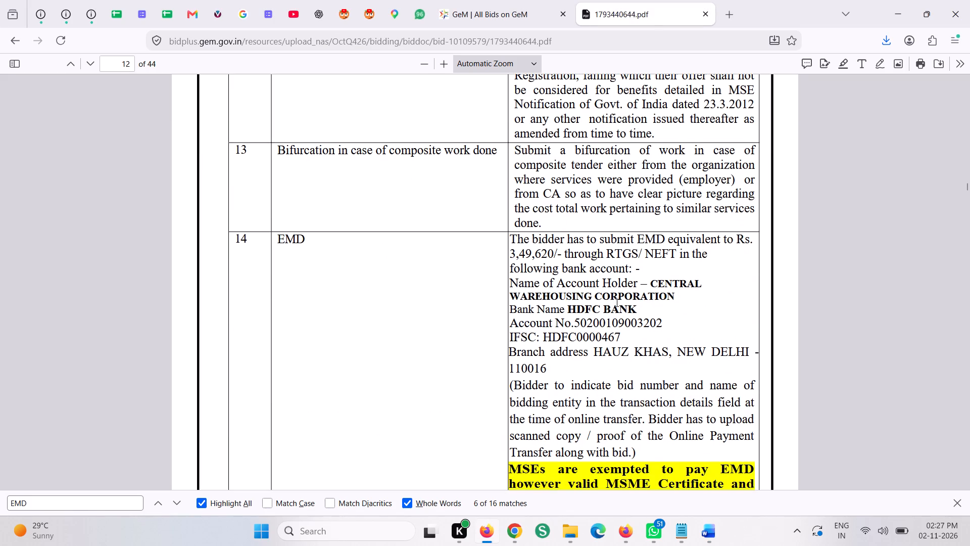
pyautogui.scroll(-1, 615, 309)
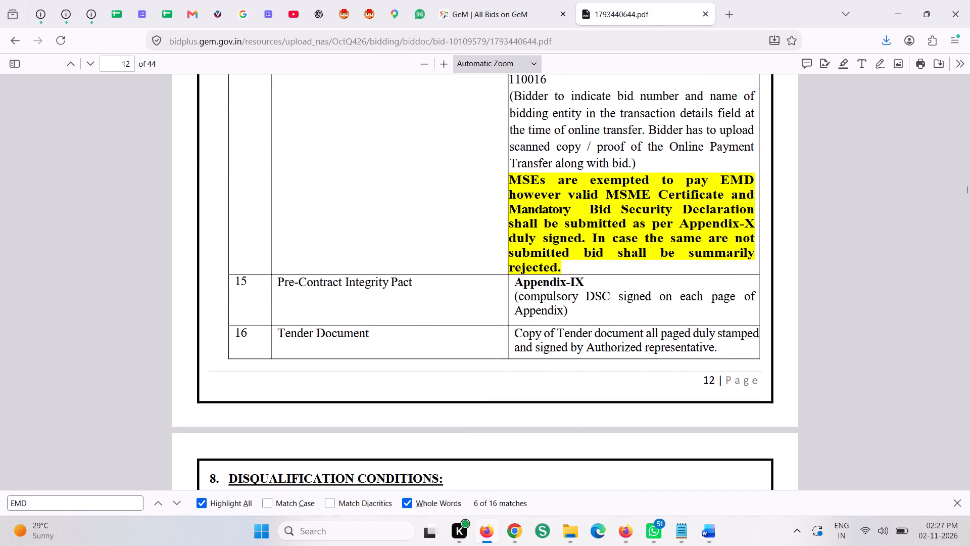
pyautogui.hotkey('alt', 'Tab')
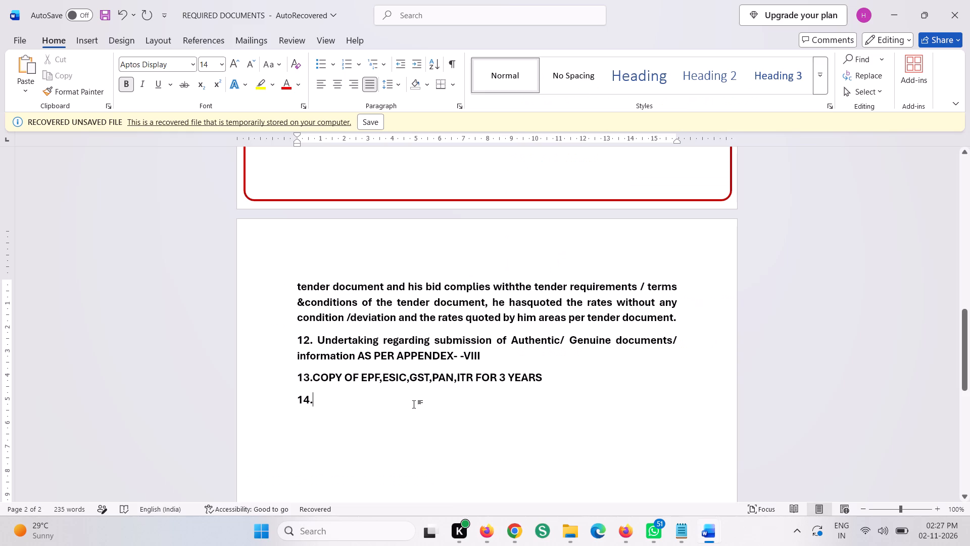
pyautogui.write('INTR')
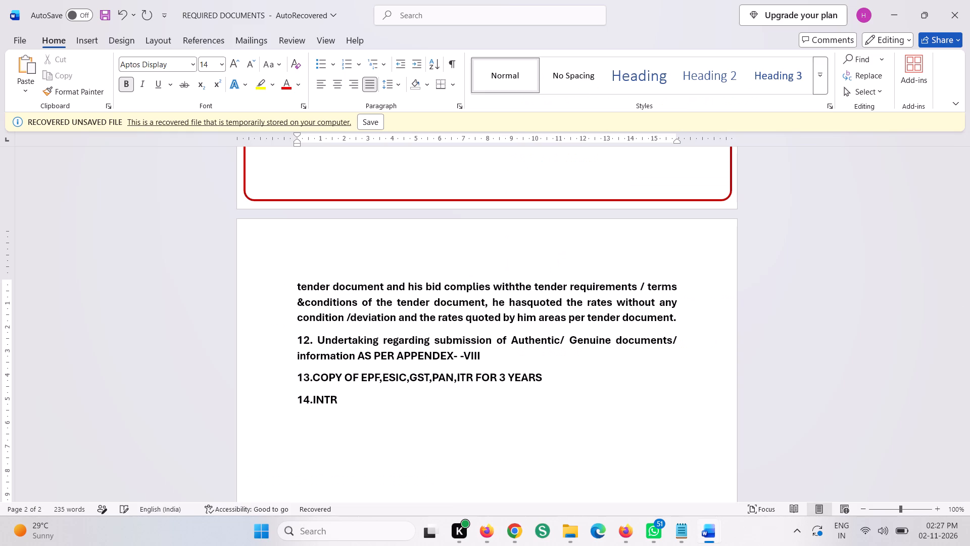
pyautogui.press('BackSpace')
pyautogui.write('EGRITY PACT AS PER APPENDEX+')
pyautogui.hotkey('alt', 'Tab')
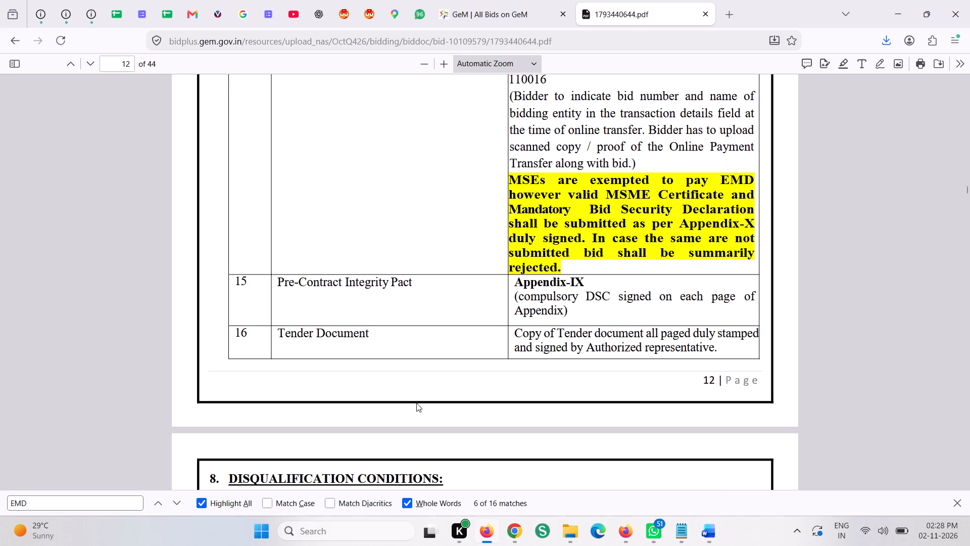
pyautogui.hotkey('alt', 'Tab')
pyautogui.press('BackSpace')
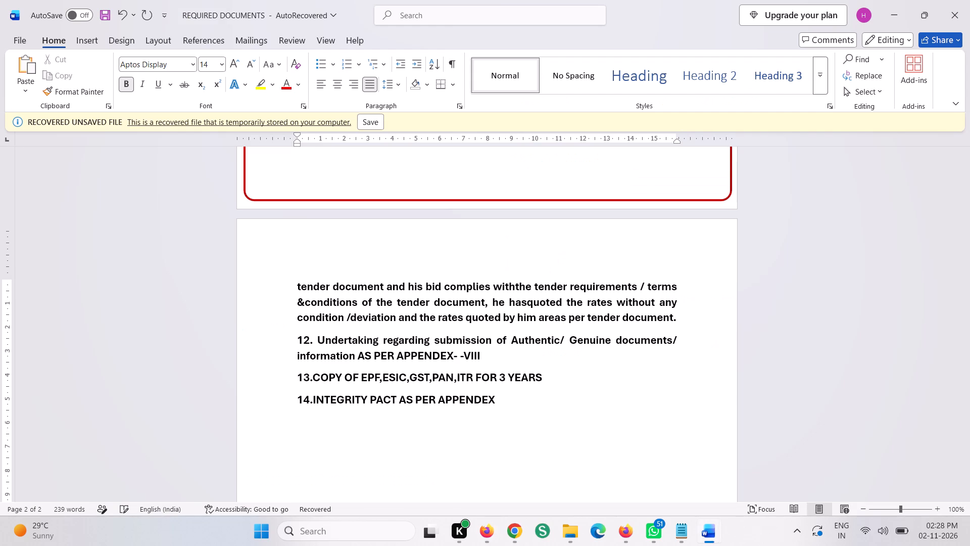
pyautogui.press('-')
# Copy the appendix number "IX" from the PDF's Pre-Contract Integrity Pact row and paste it at the end of item 14 in Word.
pyautogui.hotkey('alt', 'Tab')
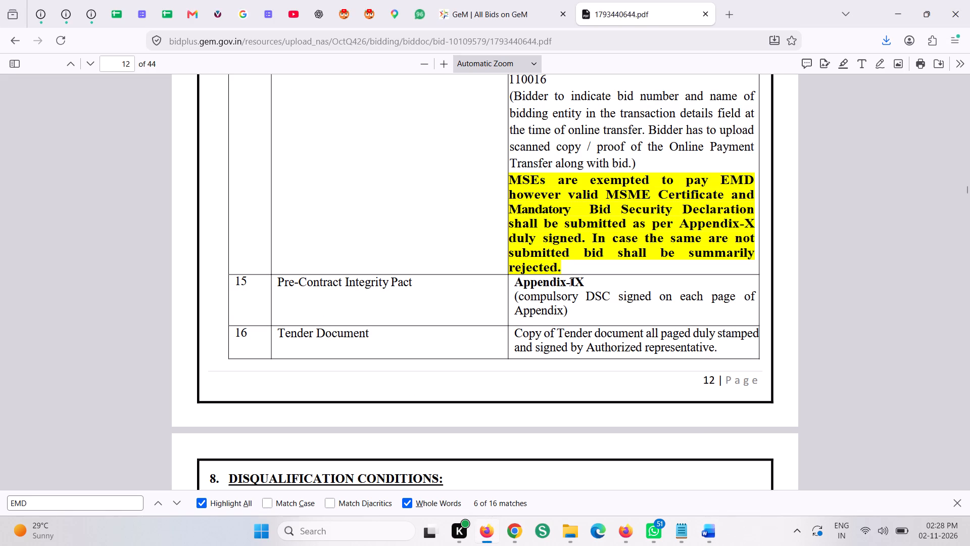
pyautogui.click(571, 281)
pyautogui.moveTo(571, 281); pyautogui.dragTo(578, 281)
pyautogui.hotkey('ctrl', 'c')
pyautogui.hotkey('ctrl', 'c')
pyautogui.hotkey('alt', 'Tab')
pyautogui.hotkey('ctrl', 'v')
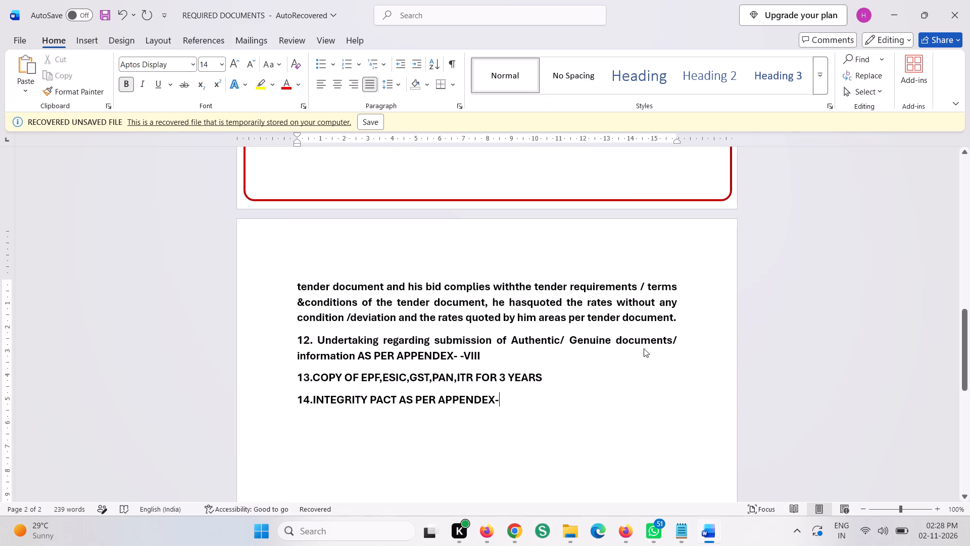
# Start a new line numbered "15." below item 14 in the Word list.
pyautogui.press('Return')
pyautogui.write('15.')
# Review the PDF from row 16 of the document table through the disqualification, tender submission, earnest money and security deposit clauses for further required documents.
pyautogui.hotkey('alt', 'Tab')
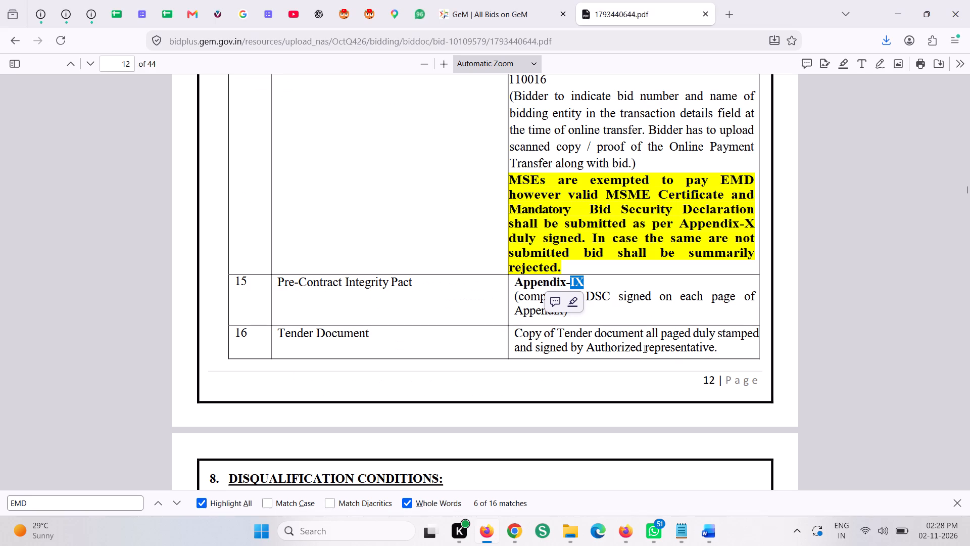
pyautogui.scroll(-1, 637, 354)
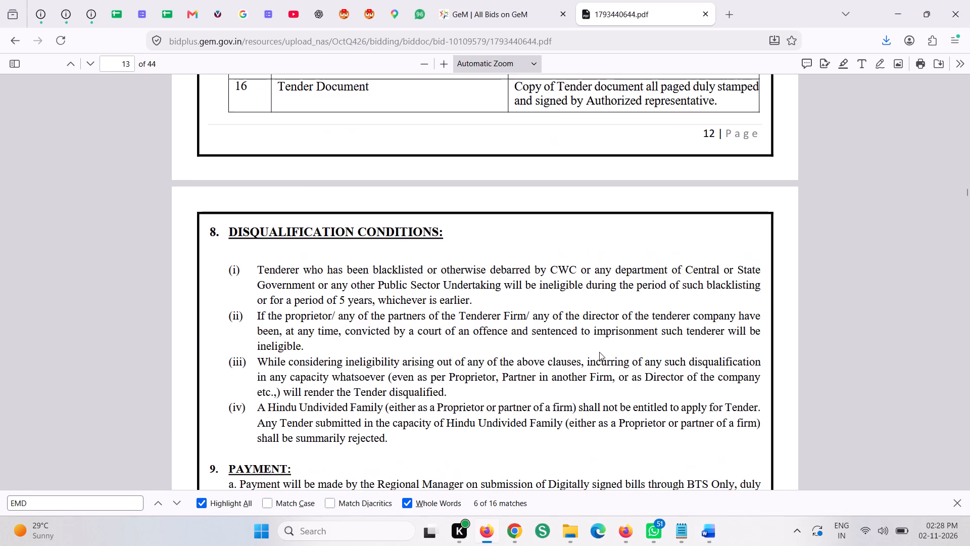
pyautogui.scroll(1, 545, 312)
pyautogui.scroll(-1, 552, 314)
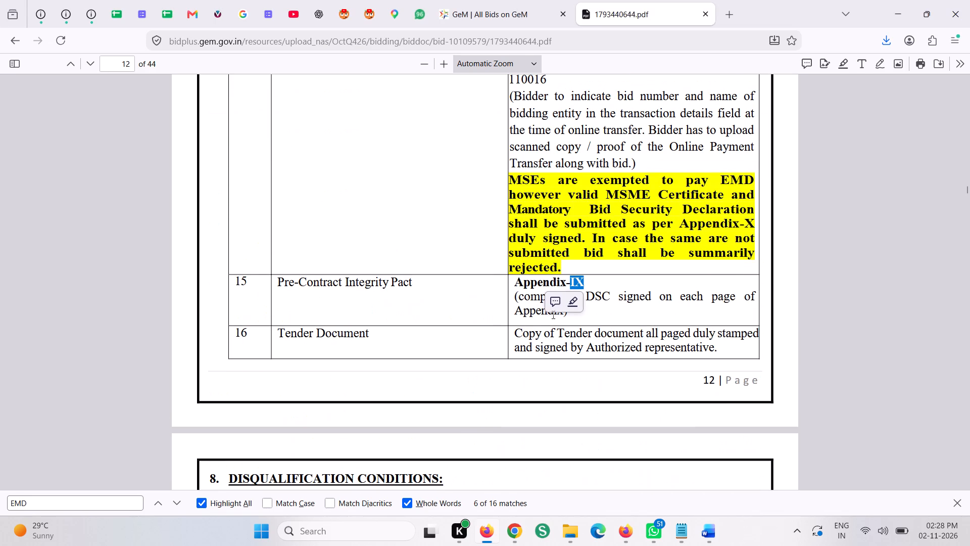
pyautogui.scroll(-1, 552, 314)
pyautogui.scroll(-2, 472, 303)
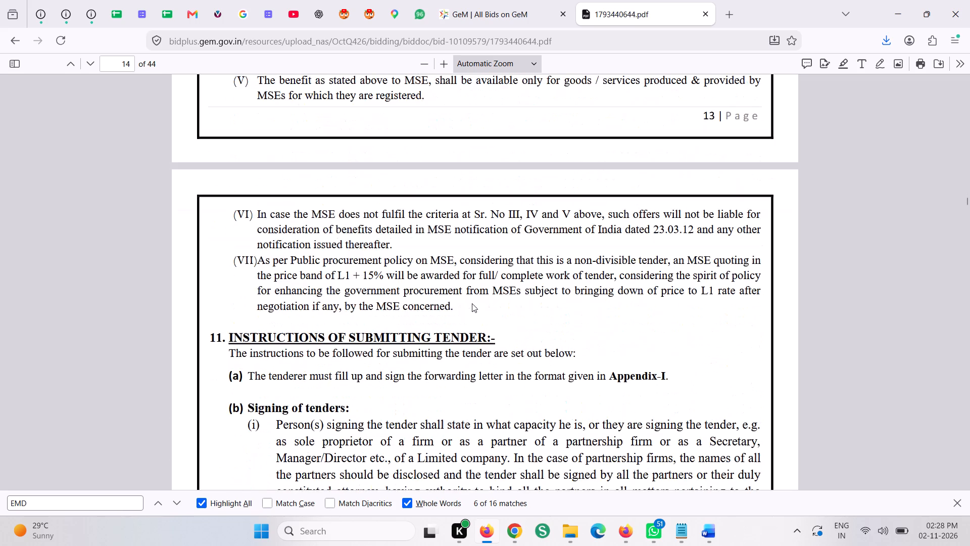
pyautogui.scroll(-2, 472, 303)
pyautogui.scroll(1, 471, 304)
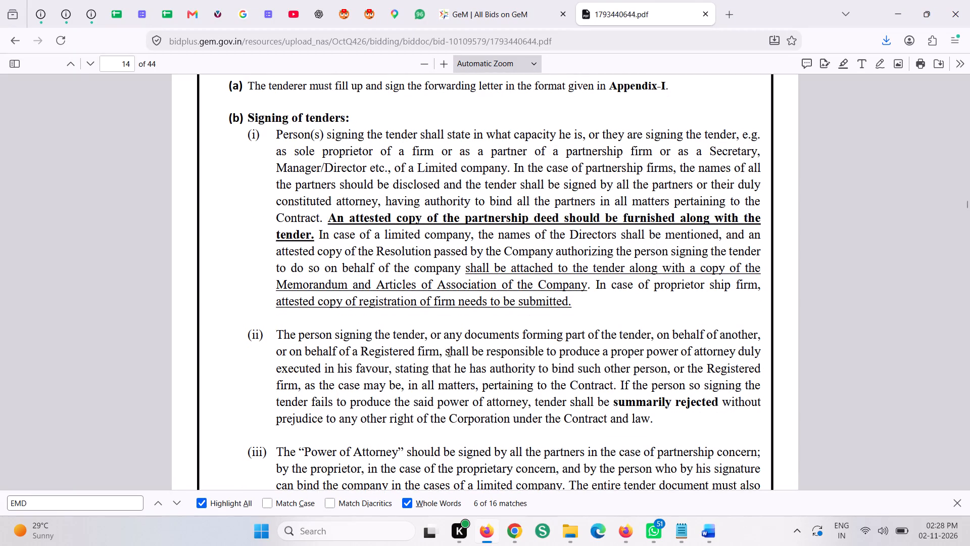
pyautogui.scroll(-1, 448, 352)
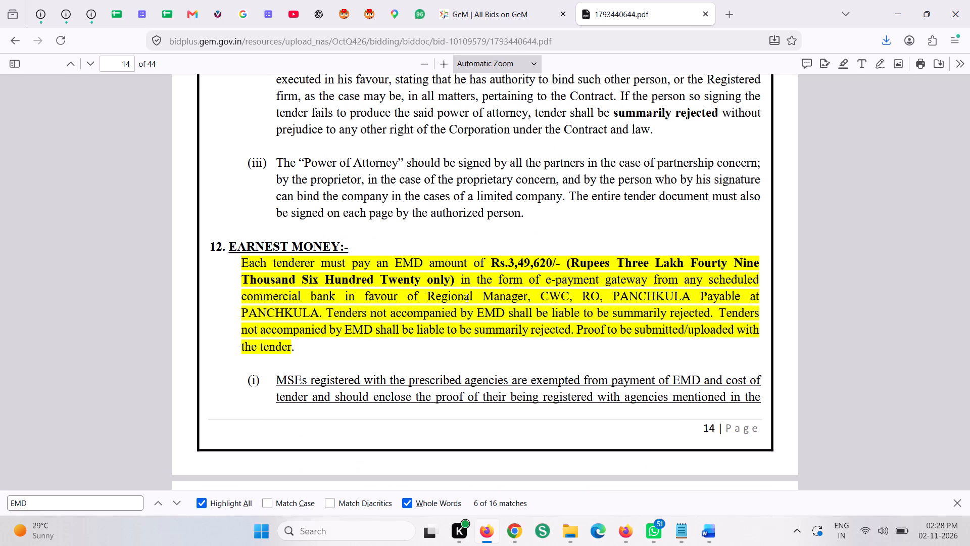
pyautogui.scroll(-2, 466, 298)
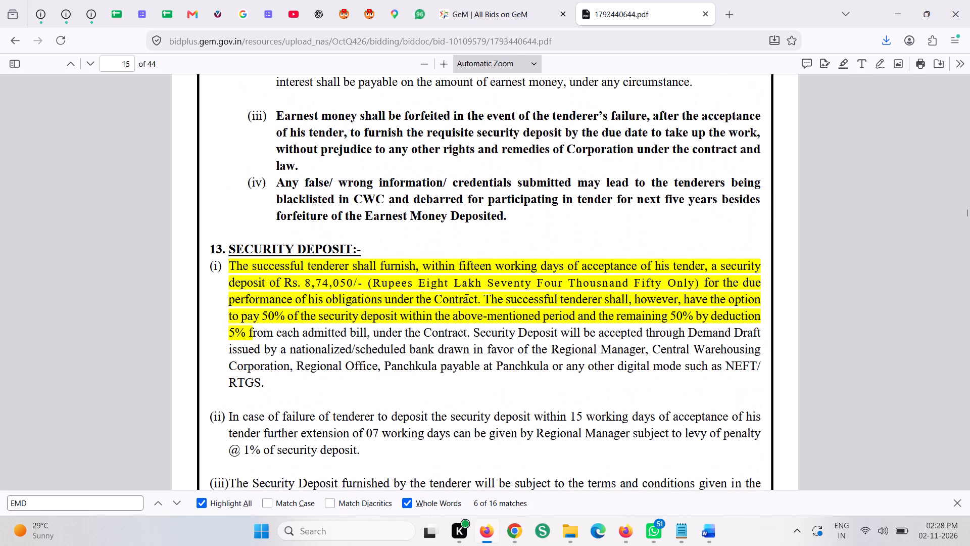
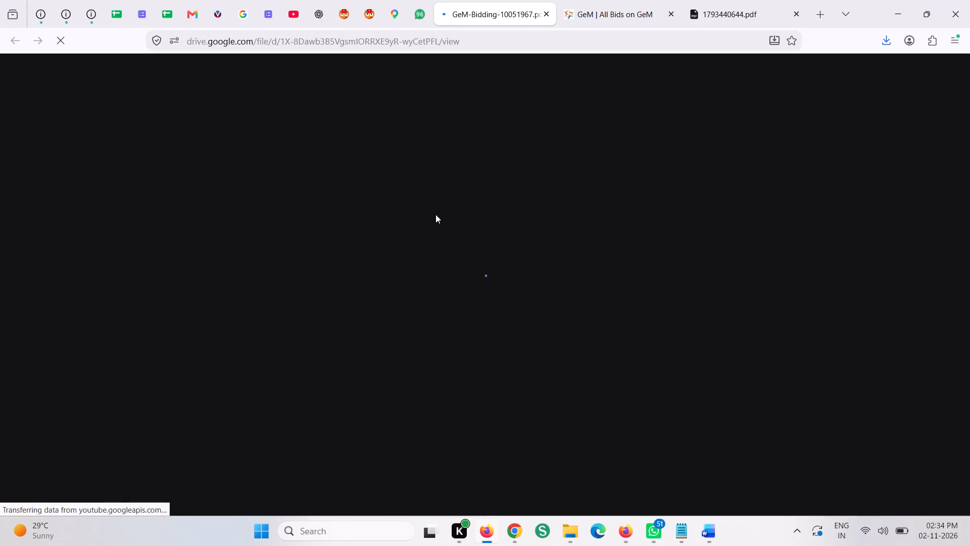
# Examine the GeM-Bidding-10051967 PDF's first five pages, covering the bid details, eligibility and experience clauses, and pre-bid details.
pyautogui.scroll(-3, 462, 344)
pyautogui.scroll(-4, 506, 322)
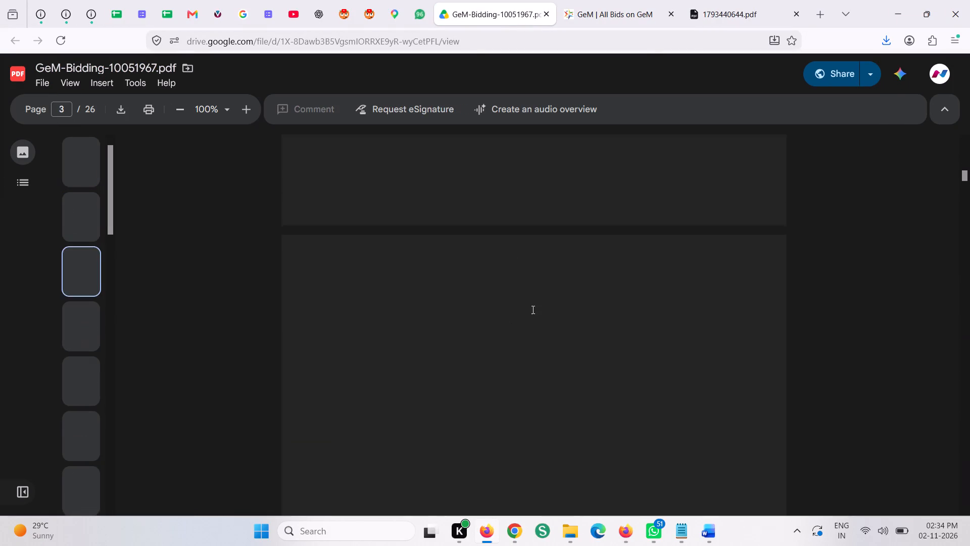
pyautogui.scroll(1, 484, 312)
pyautogui.scroll(-2, 547, 304)
pyautogui.scroll(-2, 498, 316)
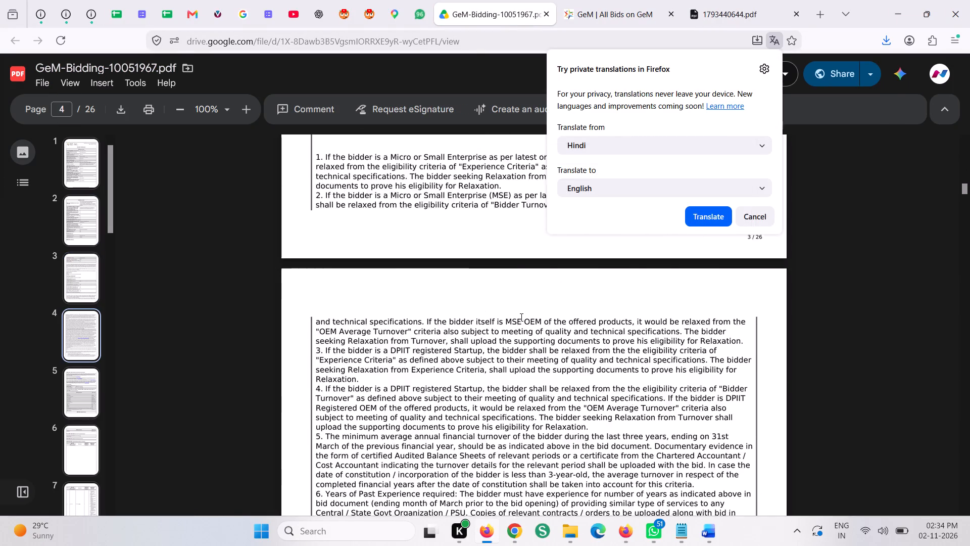
pyautogui.scroll(-2, 533, 317)
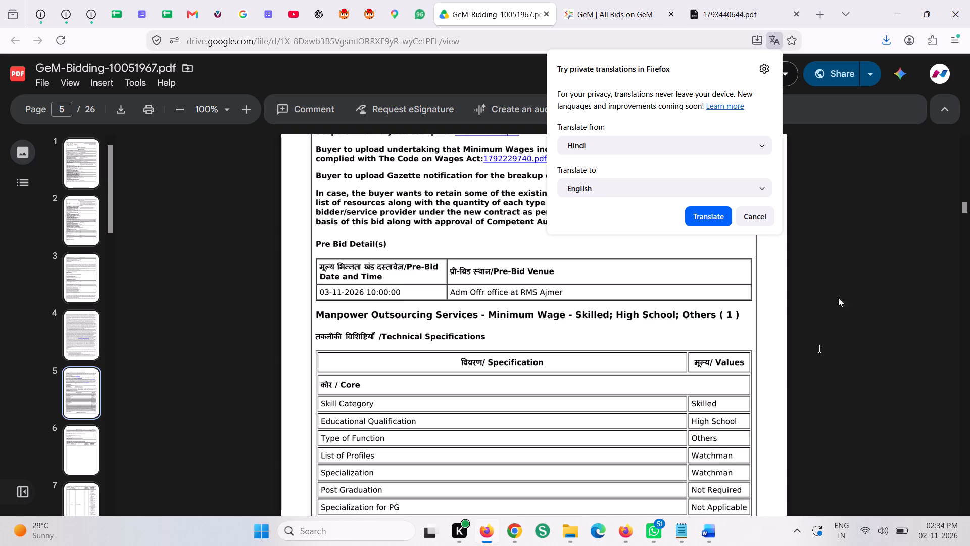
pyautogui.click(763, 217)
pyautogui.scroll(2, 575, 282)
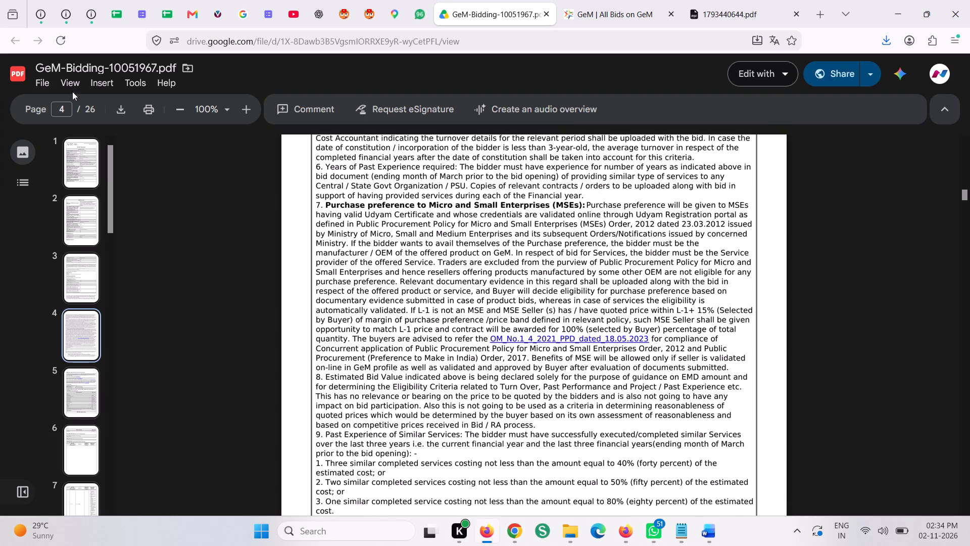
pyautogui.scroll(1, 547, 253)
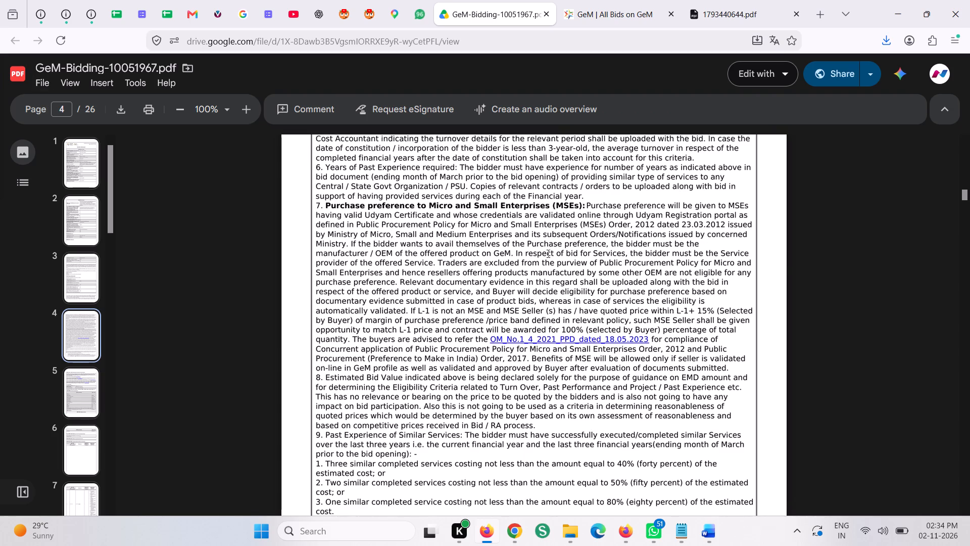
pyautogui.scroll(13, 557, 256)
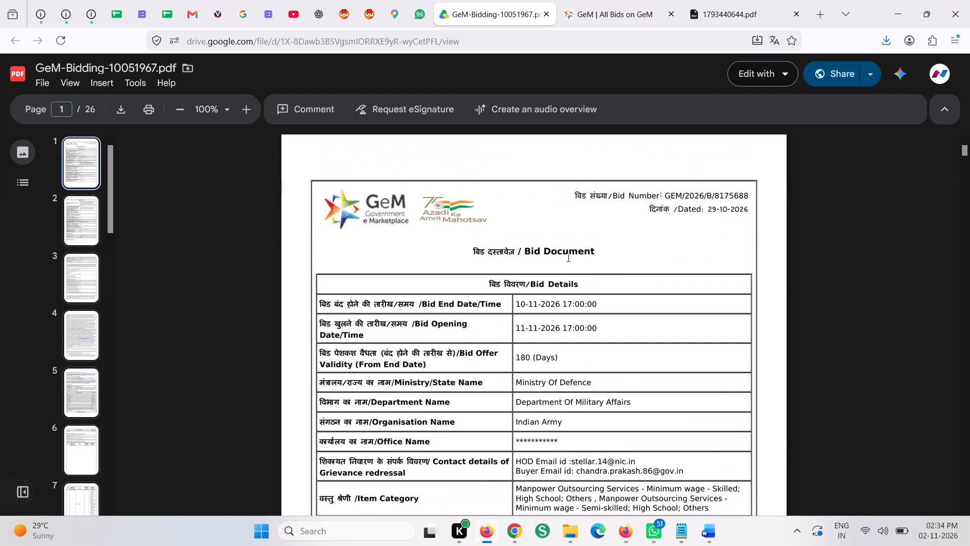
pyautogui.scroll(3, 567, 257)
pyautogui.click(494, 0)
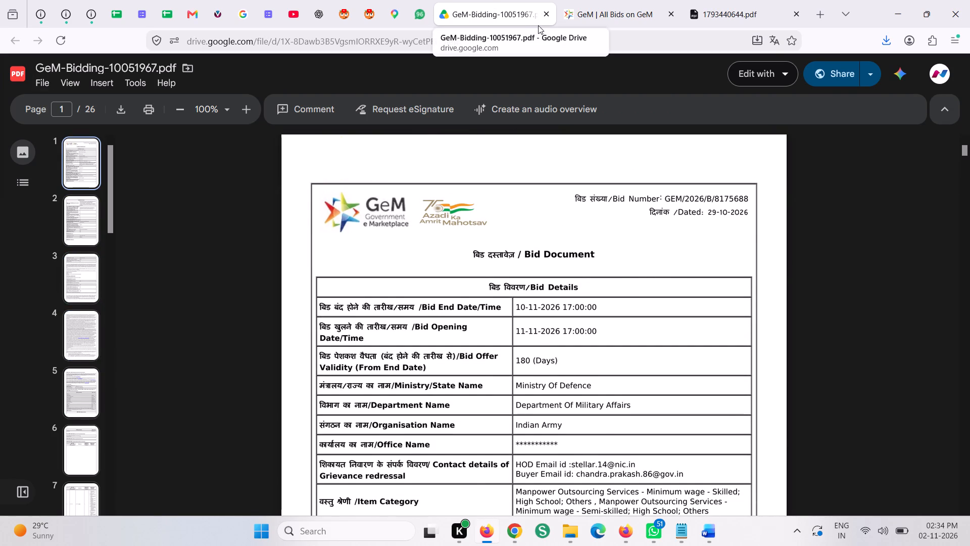
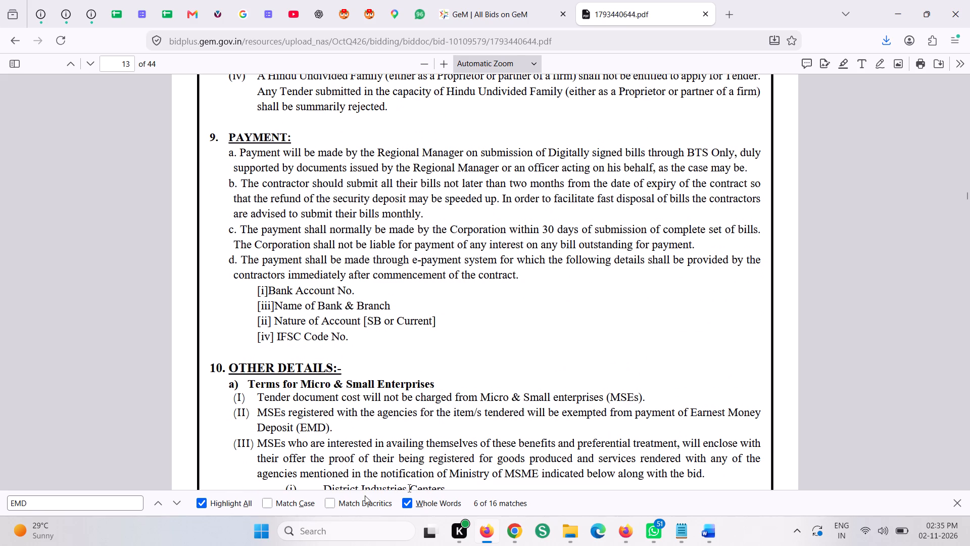
# Examine the Micro & Small Enterprises terms and the tender submission instructions on pages 13 and 14 of 1793440644.pdf.
pyautogui.scroll(-1, 330, 336)
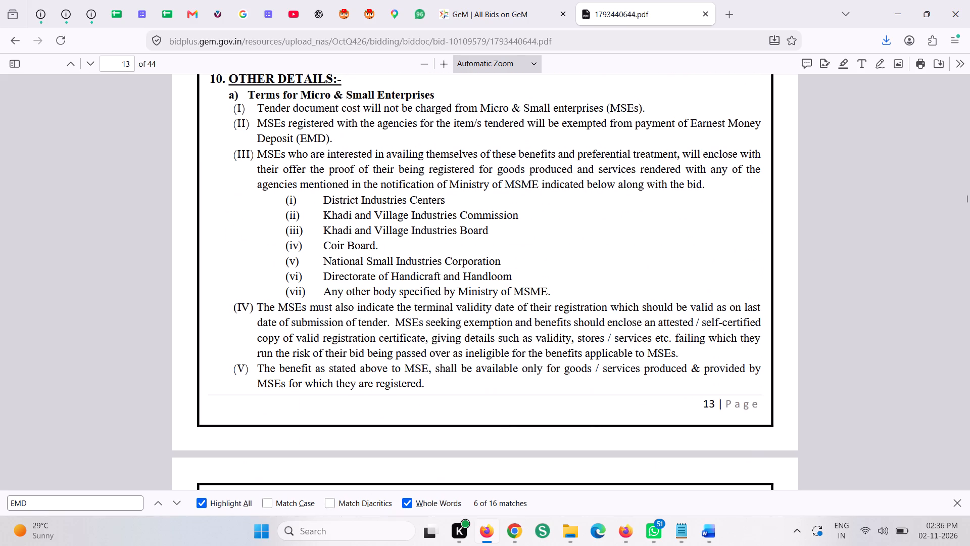
pyautogui.scroll(-1, 509, 266)
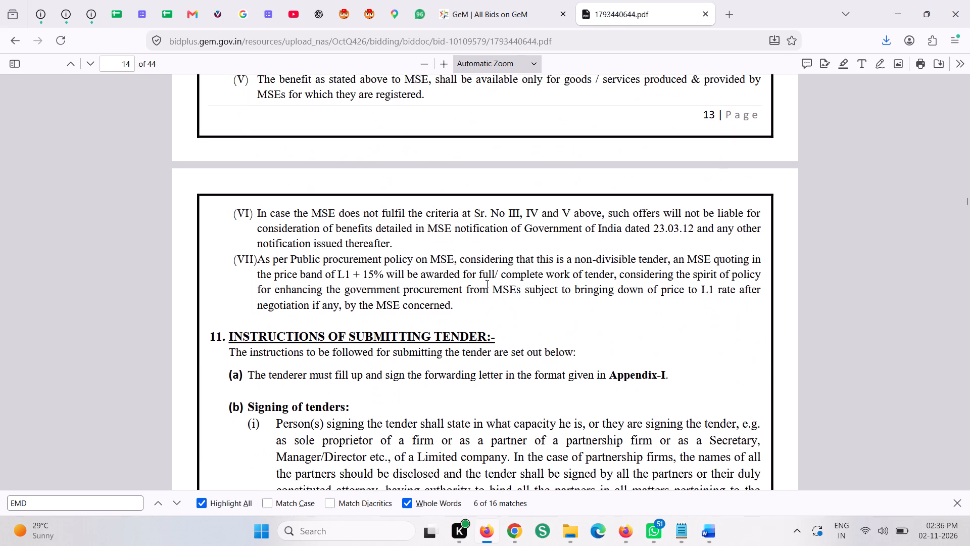
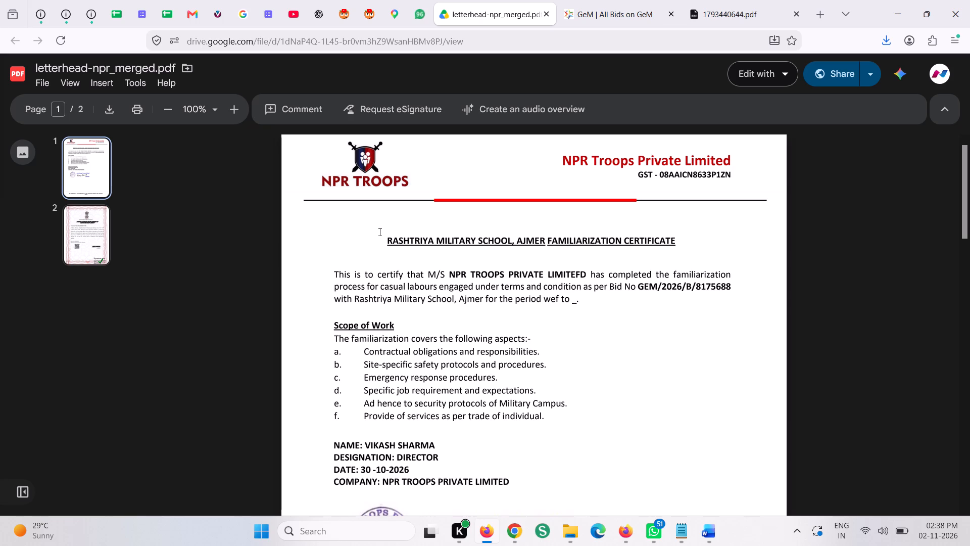
# Examine the Rashtriya Military School, Ajmer familiarization certificate on page 1 of letterhead-npr_merged.pdf.
pyautogui.scroll(1, 373, 231)
pyautogui.scroll(-1, 523, 347)
pyautogui.scroll(1, 556, 336)
pyautogui.scroll(-2, 557, 337)
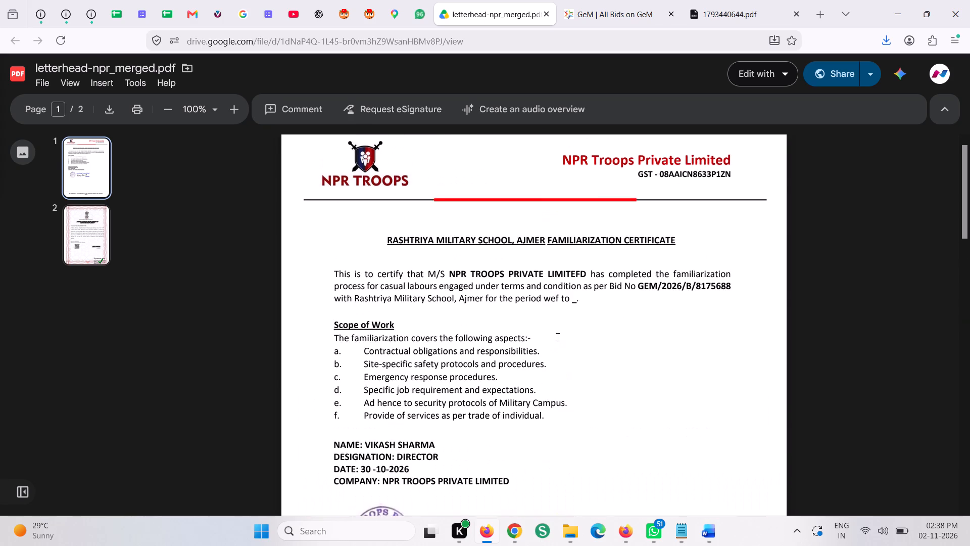
pyautogui.scroll(-4, 557, 337)
pyautogui.scroll(3, 580, 336)
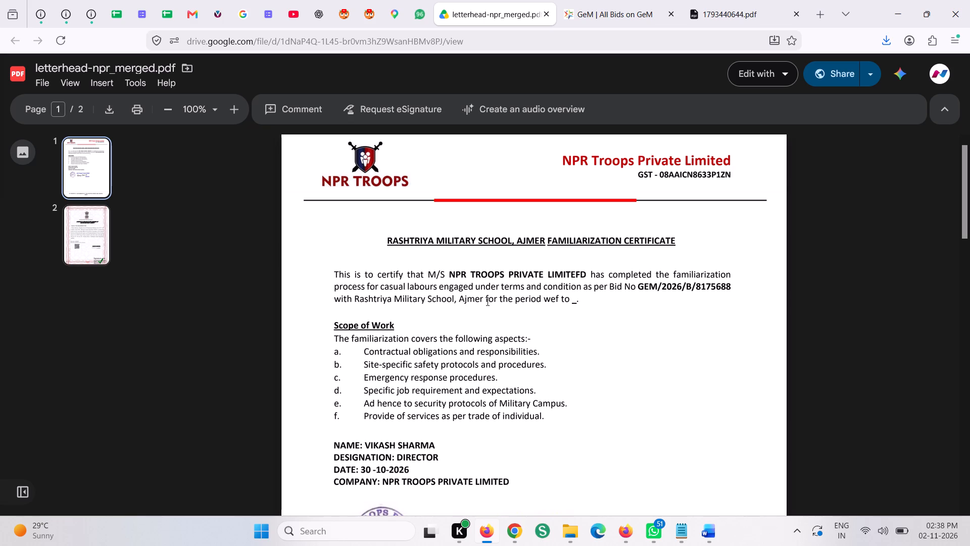
# Search the web for "Rashtriya Military School, Ajmer" using the name copied from the certificate, and read the full overview.
pyautogui.click(358, 300)
pyautogui.moveTo(358, 300); pyautogui.dragTo(478, 307)
pyautogui.hotkey('ctrl', 'c')
pyautogui.hotkey('ctrl', 'c')
pyautogui.click(819, 14)
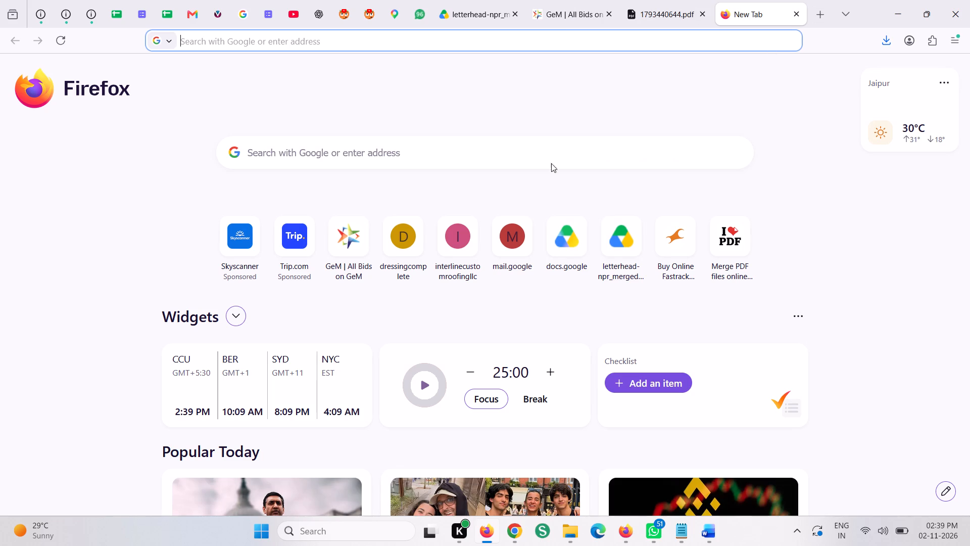
pyautogui.click(480, 152)
pyautogui.hotkey('ctrl', 'v')
pyautogui.press('Return')
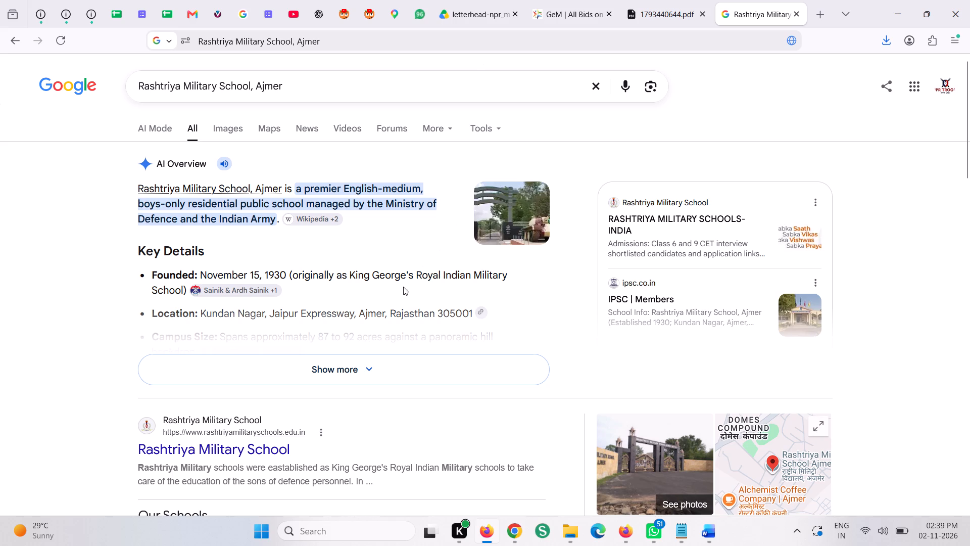
pyautogui.click(317, 363)
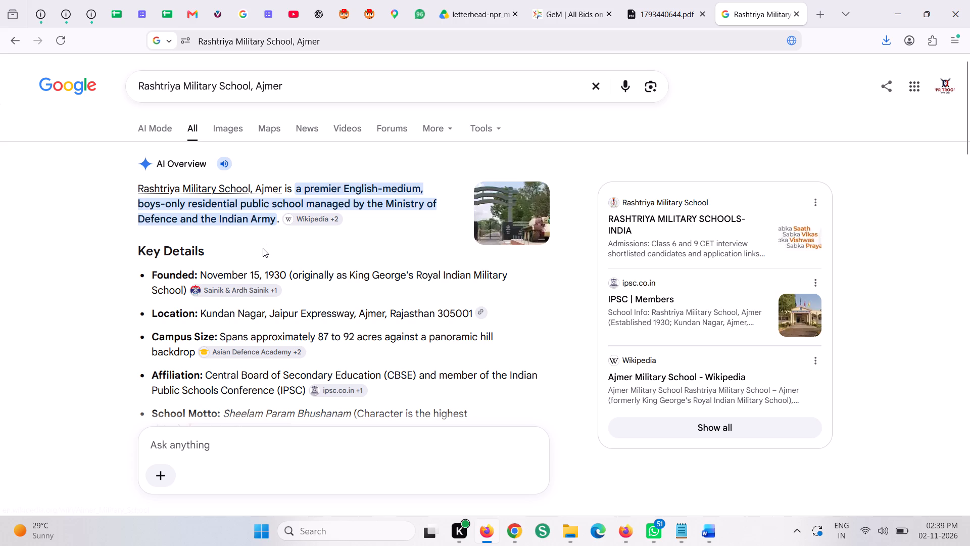
pyautogui.scroll(-1, 263, 254)
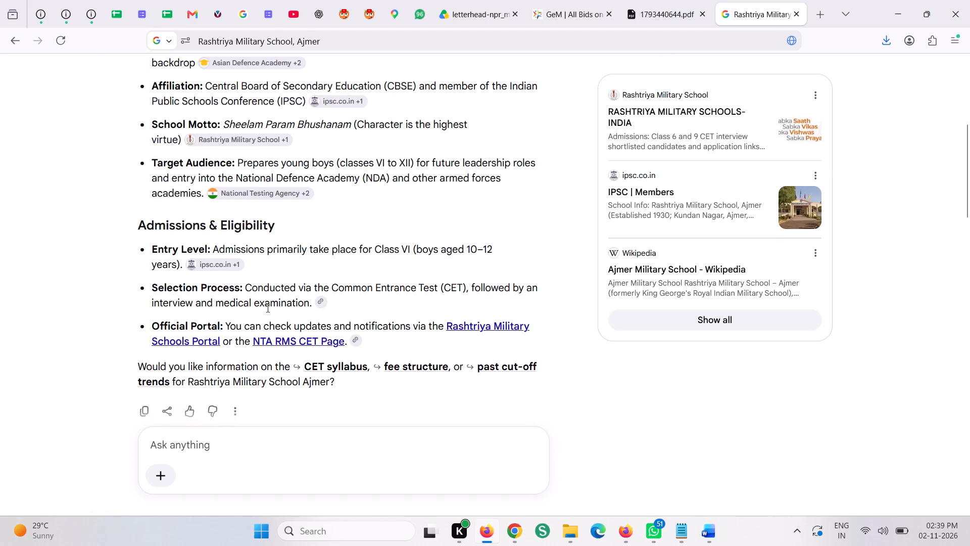
# Look over the Pre Bid Sheet's meeting entries, cross-checking the school search results, the 1793440644.pdf tender and the Daily Tender Sheet 2026.
pyautogui.click(670, 10)
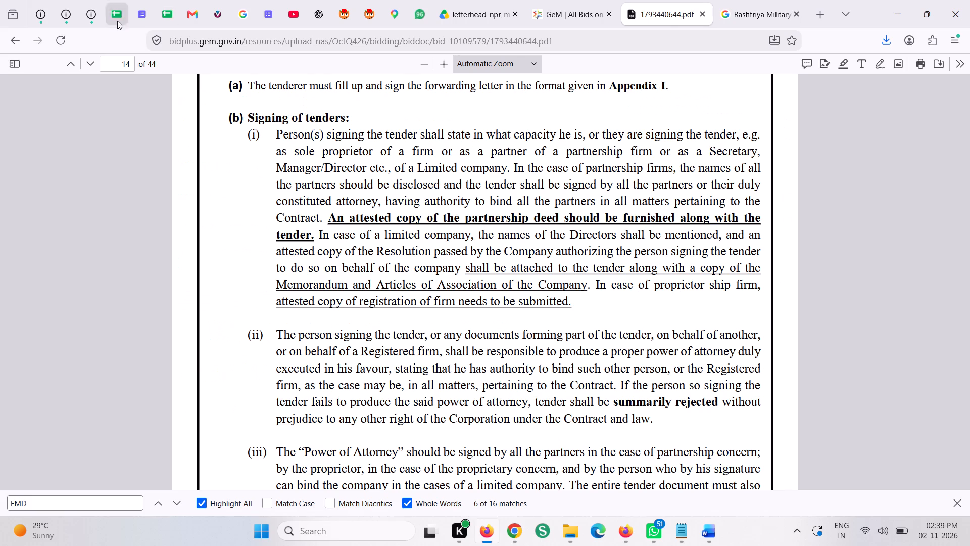
pyautogui.click(171, 20)
pyautogui.click(119, 19)
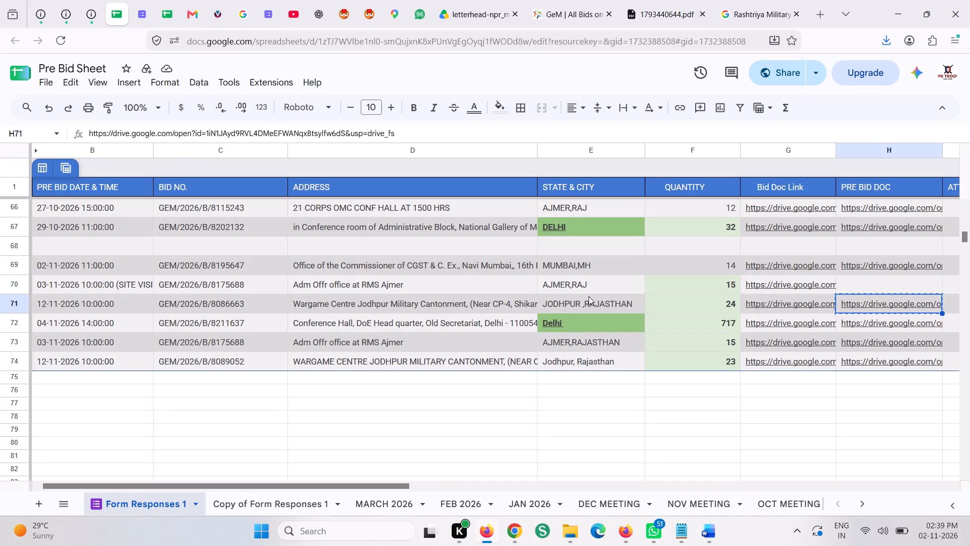
pyautogui.click(770, 0)
pyautogui.scroll(2, 561, 163)
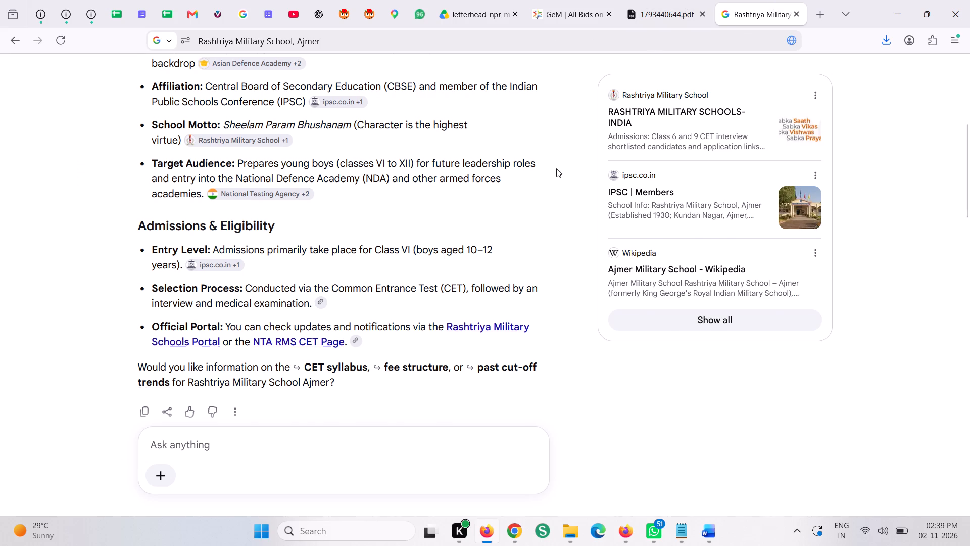
pyautogui.scroll(4, 556, 168)
pyautogui.click(672, 2)
pyautogui.scroll(7, 637, 135)
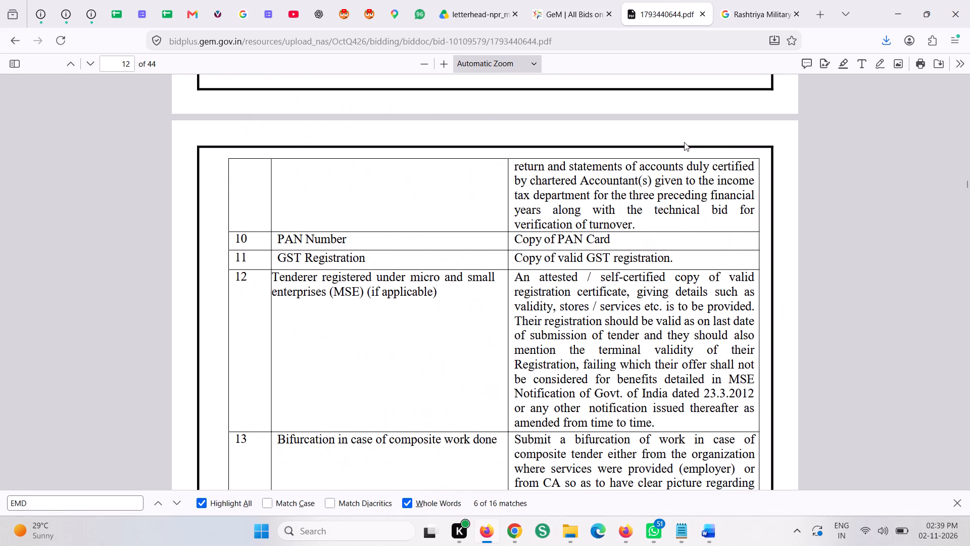
pyautogui.click(742, 0)
pyautogui.click(162, 16)
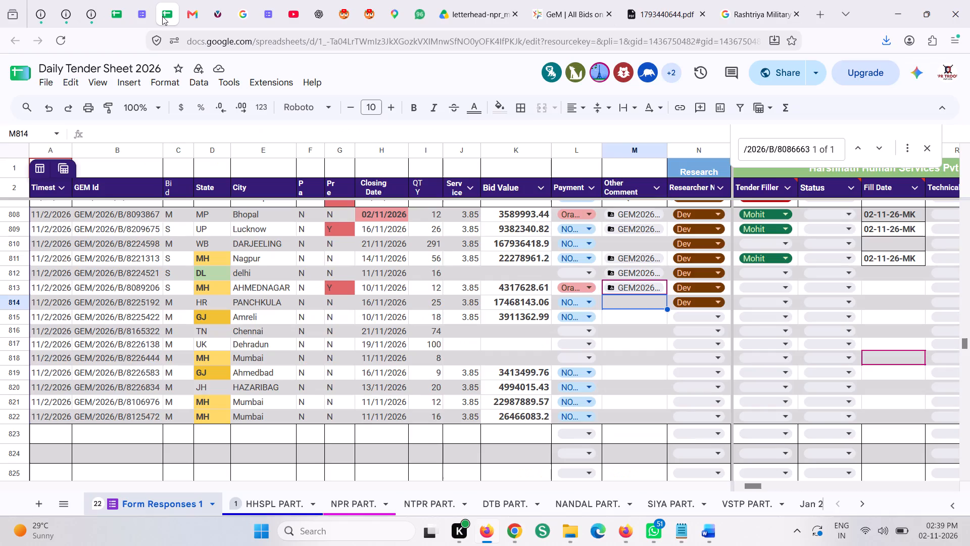
pyautogui.click(137, 16)
pyautogui.click(117, 14)
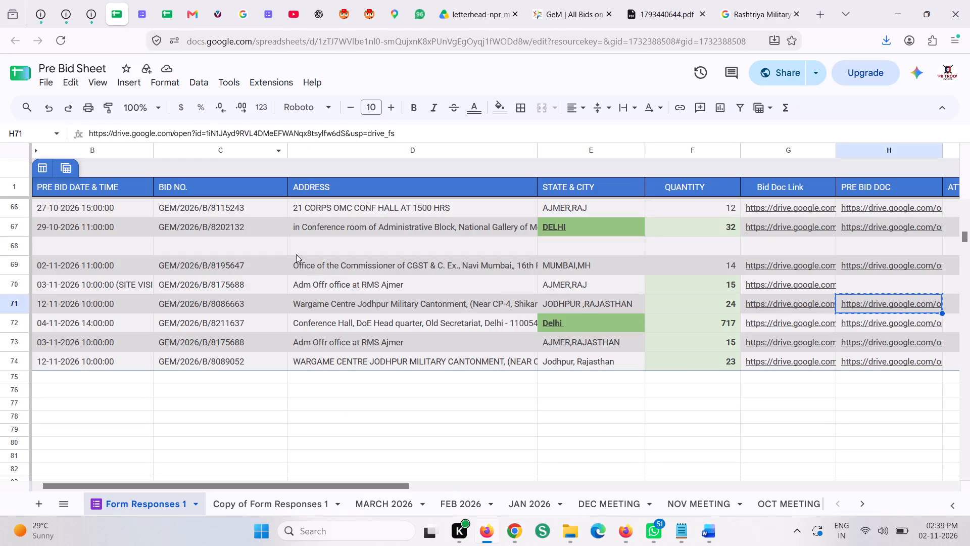
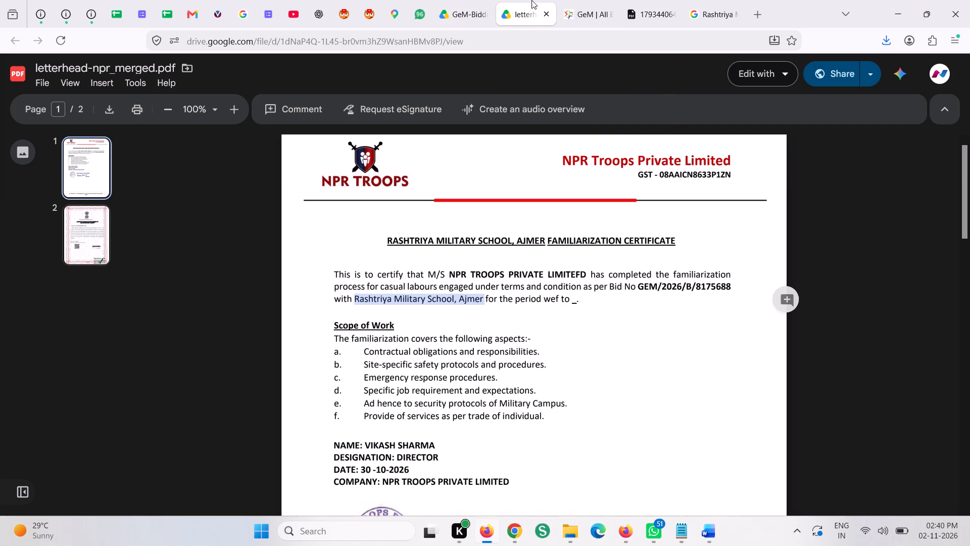
# Copy the pre-bid venue "Adm Offr office at RMS Ajmer" from the Pre Bid Details on page 5 of GeM-Bidding-10051967.pdf.
pyautogui.click(531, 0)
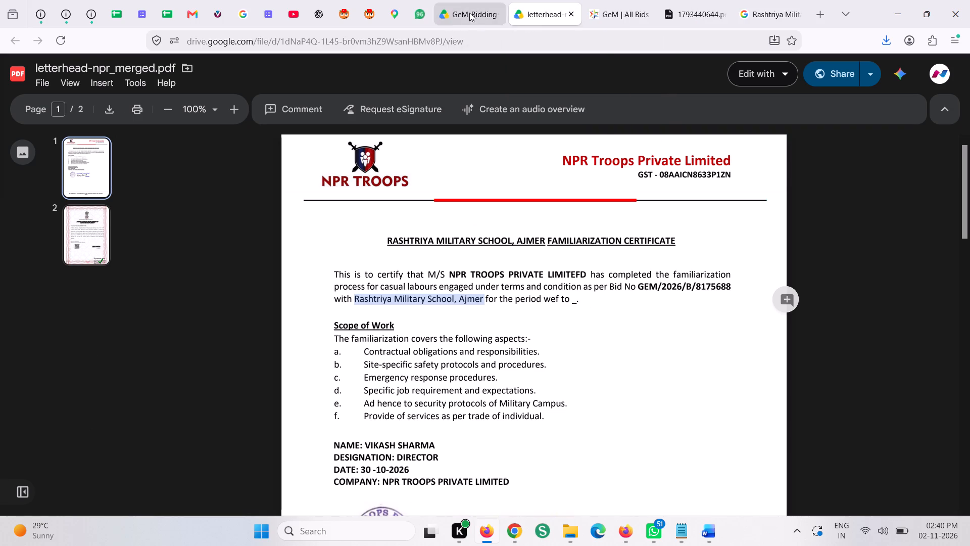
pyautogui.click(468, 8)
pyautogui.scroll(-1, 556, 245)
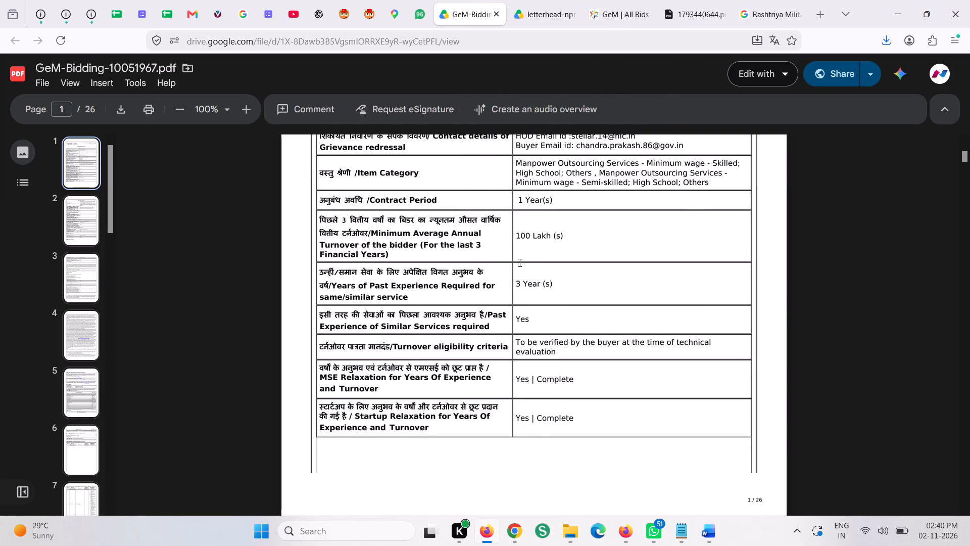
pyautogui.scroll(-6, 517, 264)
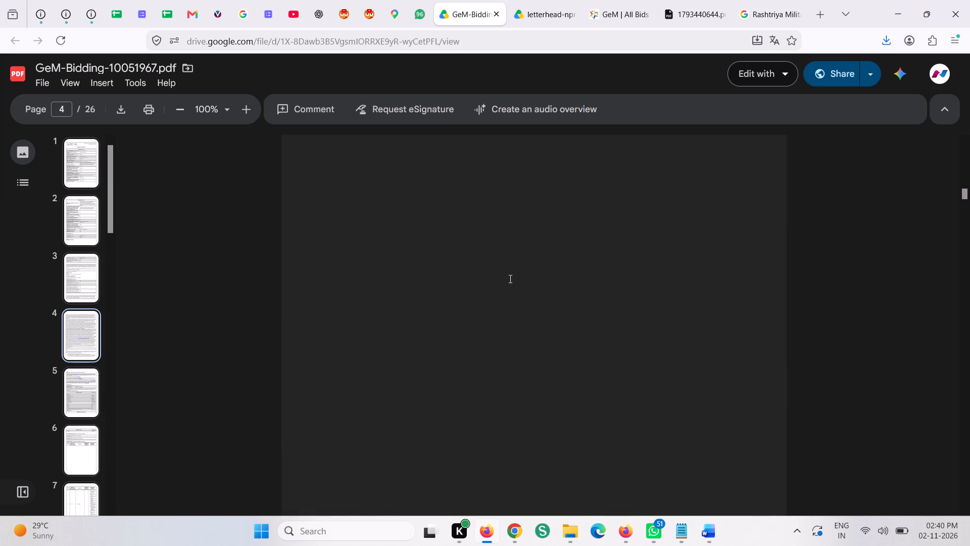
pyautogui.scroll(-2, 551, 305)
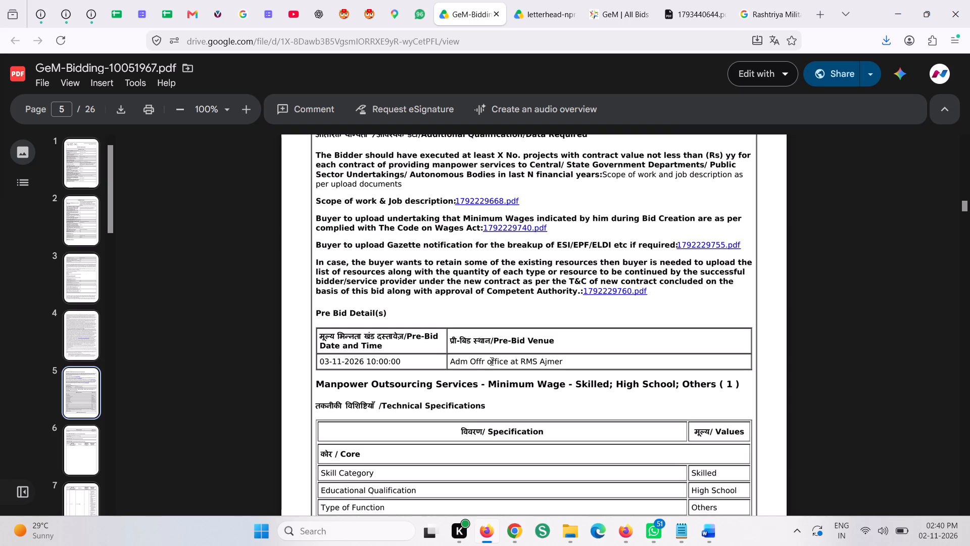
pyautogui.tripleClick(491, 360)
pyautogui.tripleClick(485, 359)
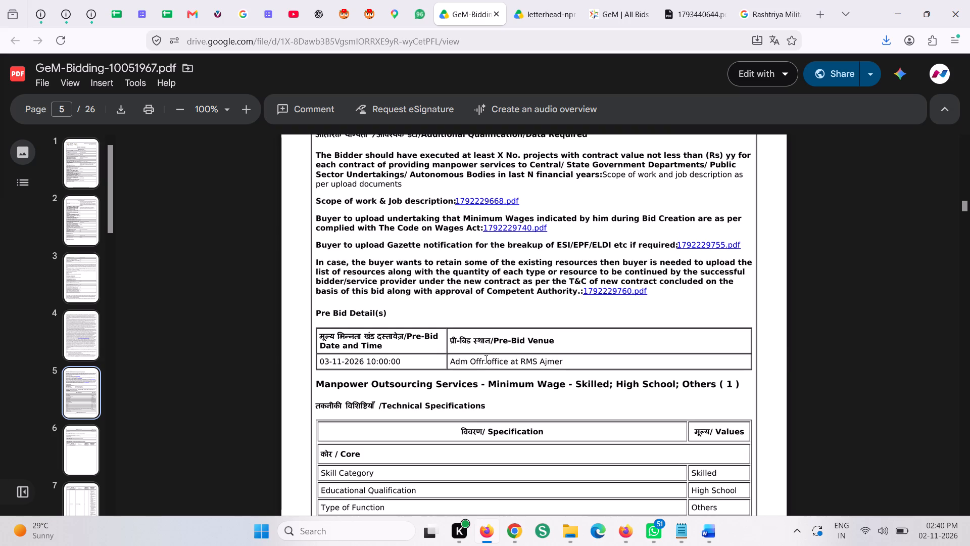
pyautogui.click(485, 359)
pyautogui.click(455, 362)
pyautogui.moveTo(455, 362); pyautogui.dragTo(552, 361)
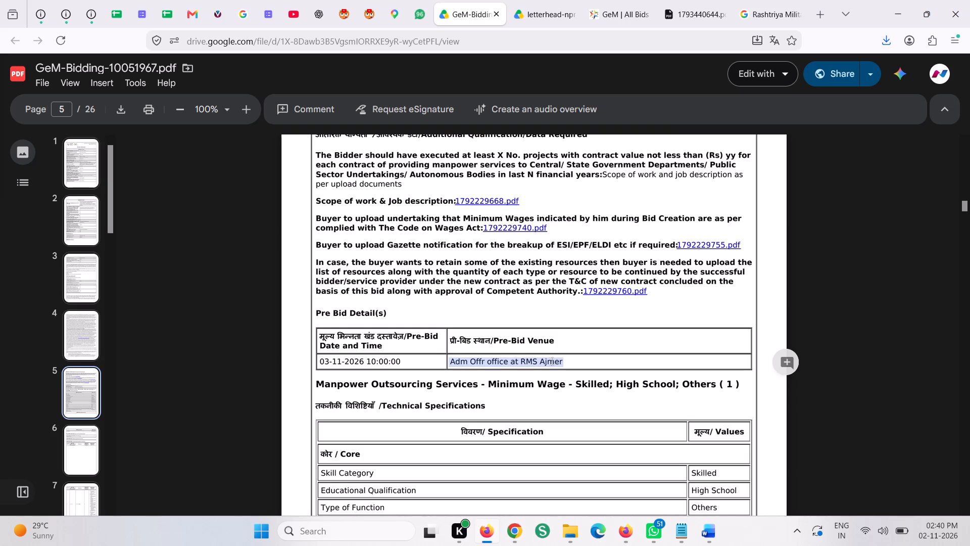
pyautogui.moveTo(552, 361); pyautogui.dragTo(558, 361)
pyautogui.hotkey('ctrl', 'c')
pyautogui.hotkey('ctrl', 'c')
pyautogui.hotkey('ctrl', 'c')
# Replace the school search with a web search for "Adm Offr office at RMS Ajmer" and read the overview.
pyautogui.click(771, 11)
pyautogui.scroll(1, 521, 143)
pyautogui.click(595, 87)
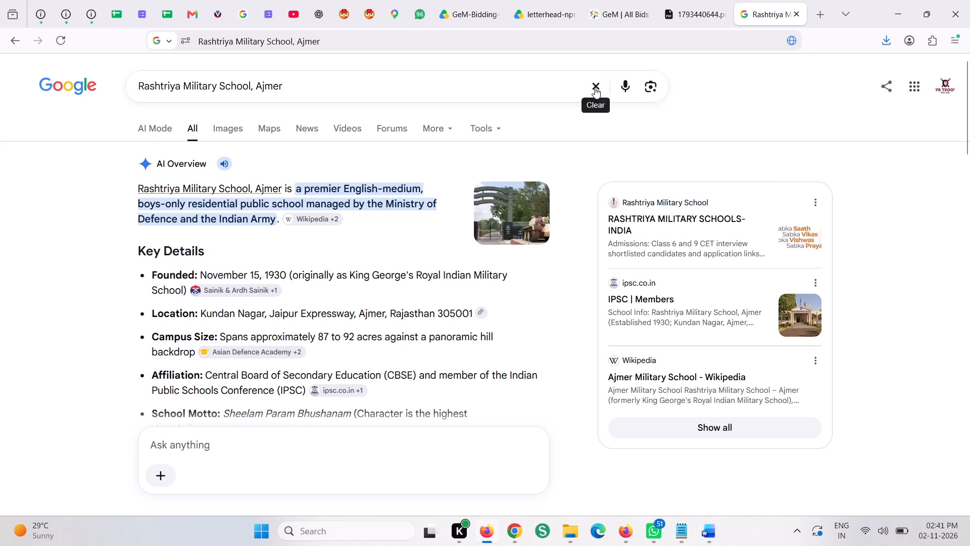
pyautogui.hotkey('ctrl', 'v')
pyautogui.press('Return')
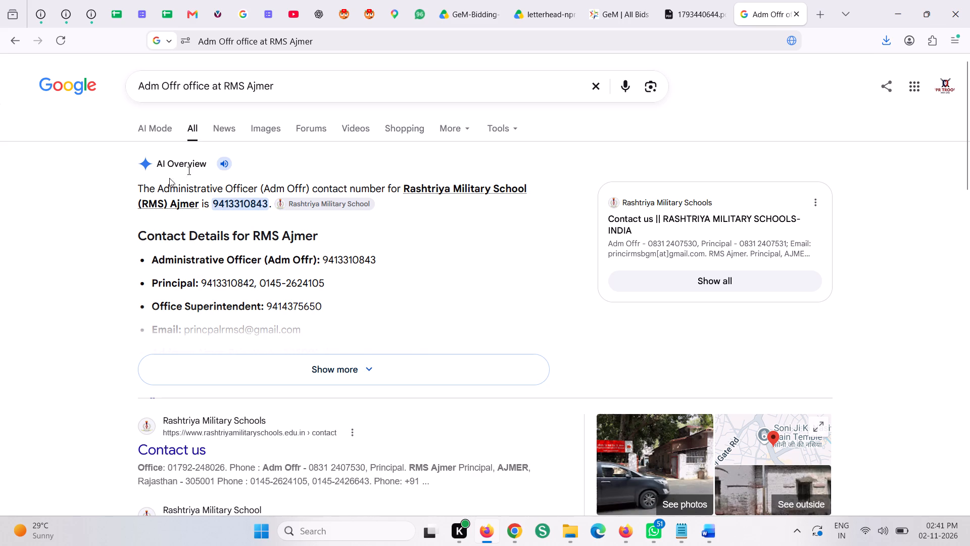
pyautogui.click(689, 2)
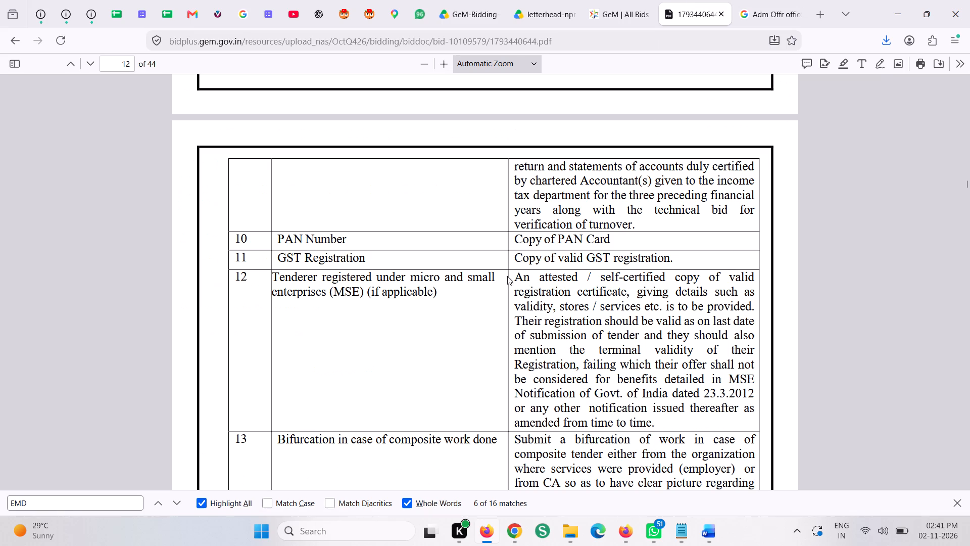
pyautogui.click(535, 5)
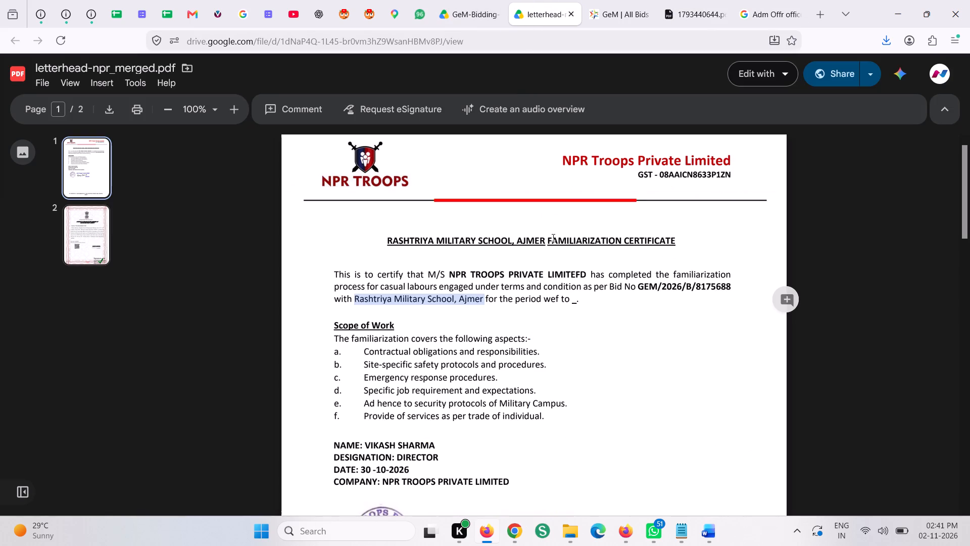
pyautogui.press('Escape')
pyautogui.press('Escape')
# Open the Scope of work & Job description file 1792229668.pdf from GeM-Bidding-10051967.pdf and skim its terms and conditions.
pyautogui.click(479, 0)
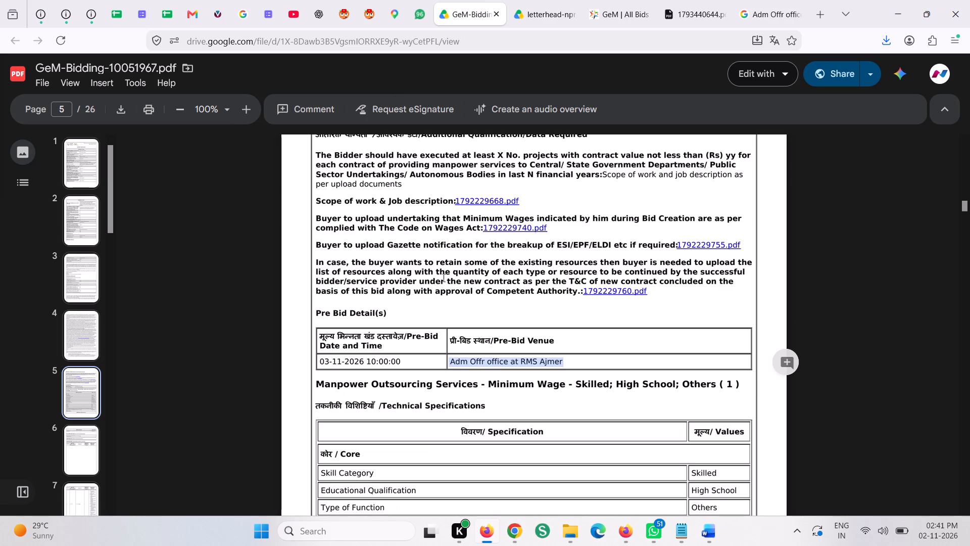
pyautogui.click(469, 200)
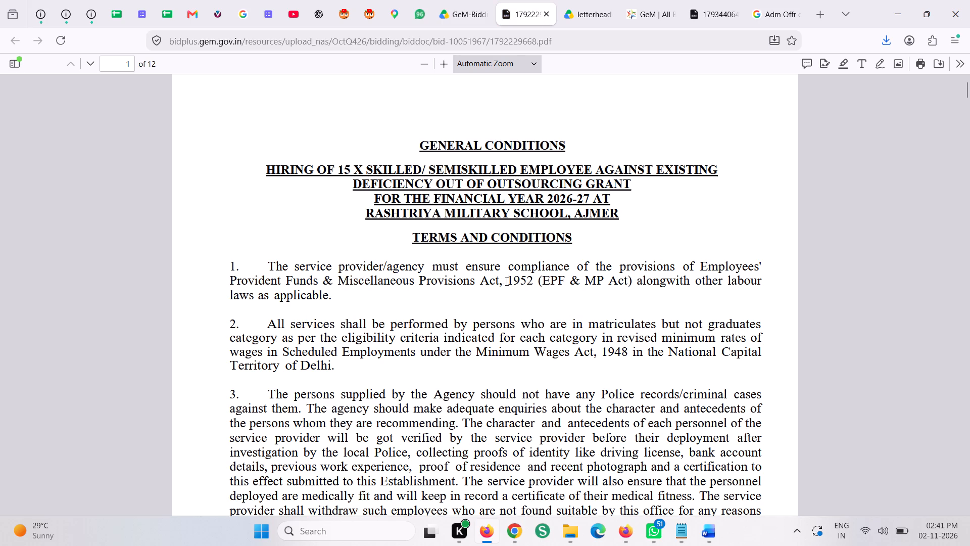
pyautogui.scroll(-8, 513, 280)
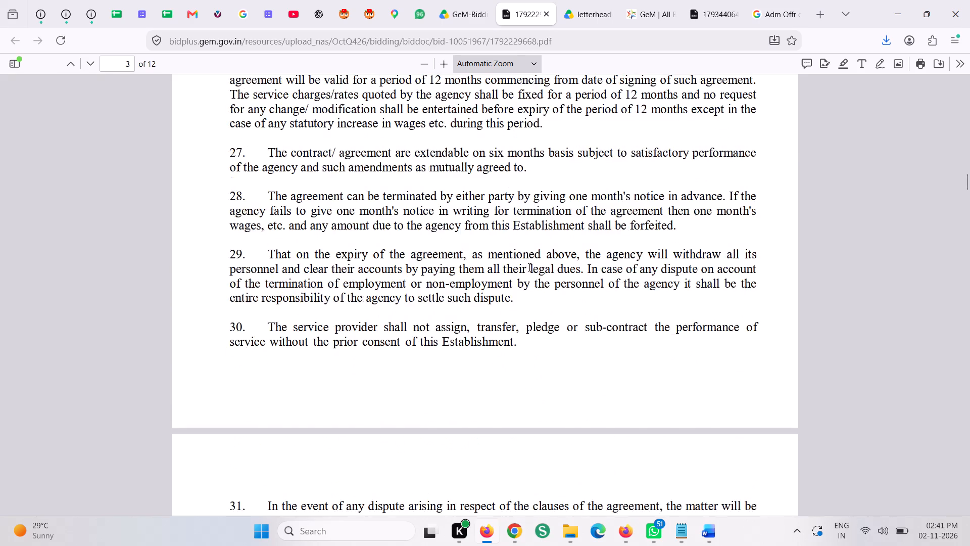
pyautogui.scroll(-3, 528, 267)
pyautogui.scroll(2, 528, 267)
# Search 1792229668.pdf for "PRE-BID" and close the file.
pyautogui.hotkey('ctrl', 'f')
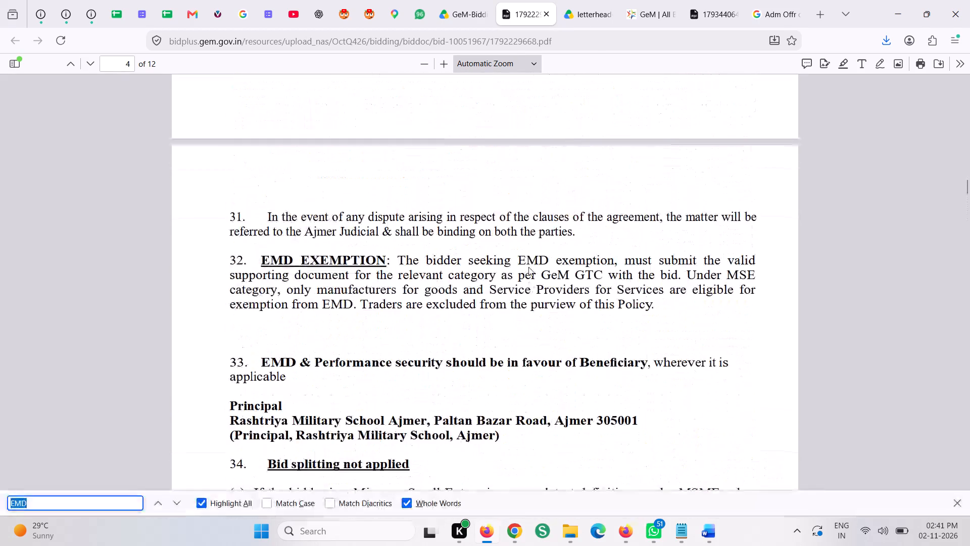
pyautogui.press('p')
pyautogui.press('r')
pyautogui.press('e')
pyautogui.press('-')
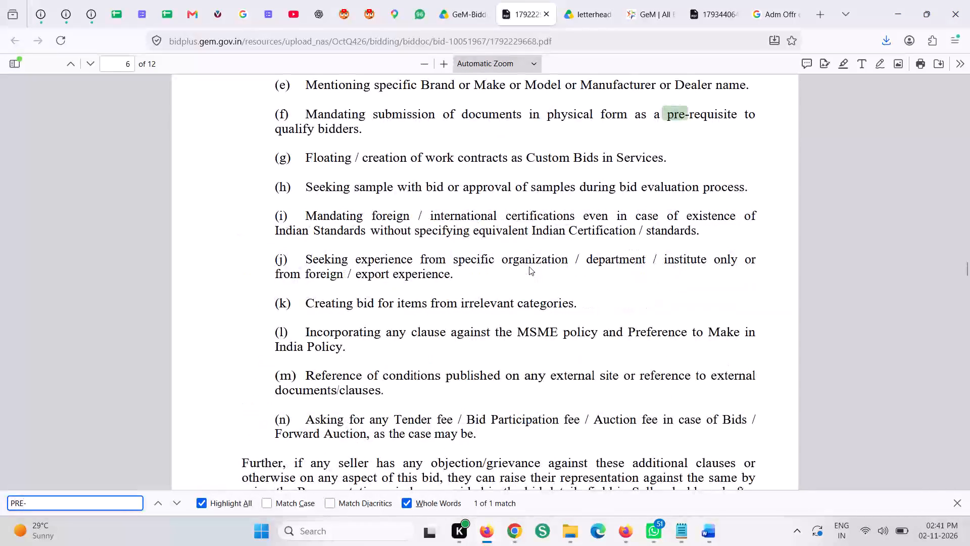
pyautogui.write('BID')
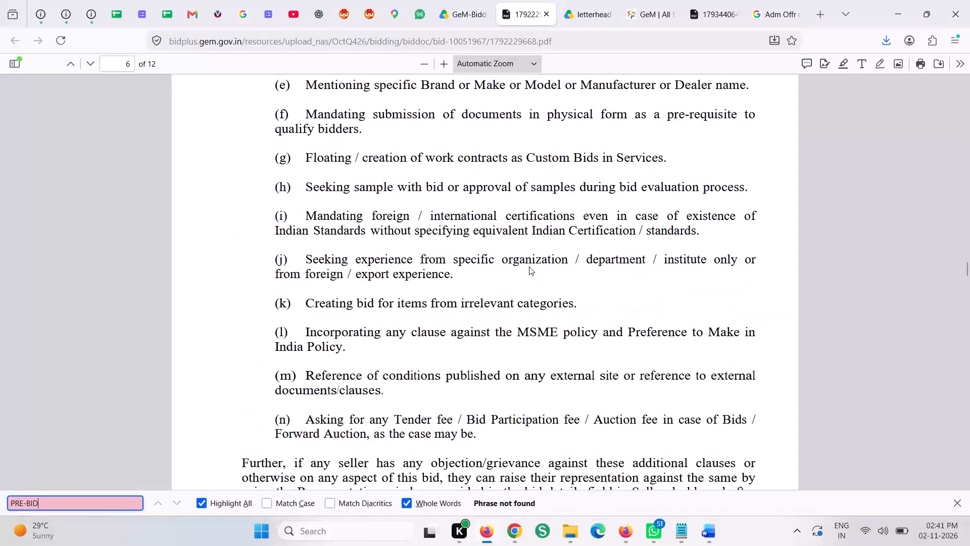
pyautogui.press('Return')
pyautogui.press('Return')
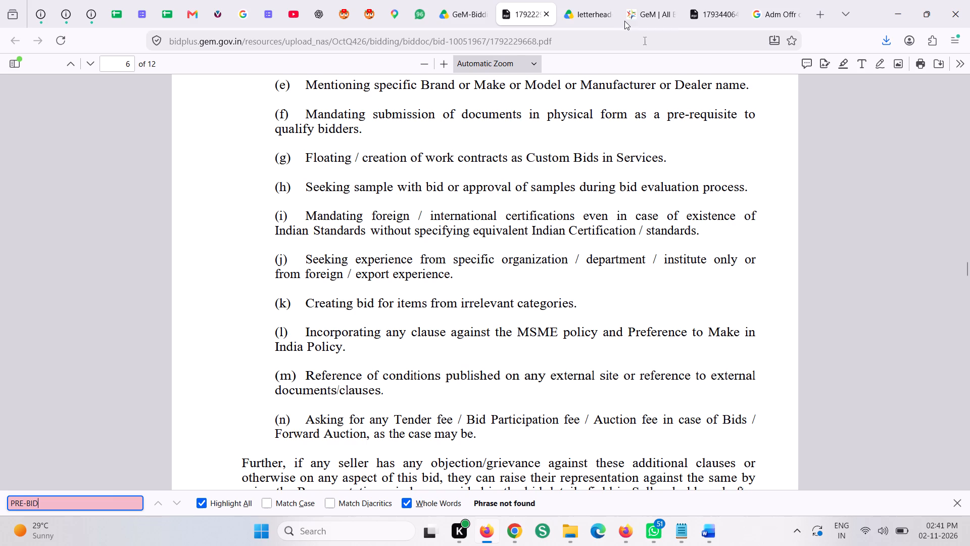
pyautogui.click(517, 0)
pyautogui.click(544, 9)
# Open the buyer uploaded ATC document linked under Buyer Added Bid Specific ATC in GeM-Bidding-10051967.pdf, and close the leftover redirect page.
pyautogui.scroll(-1, 485, 305)
pyautogui.scroll(-2, 556, 296)
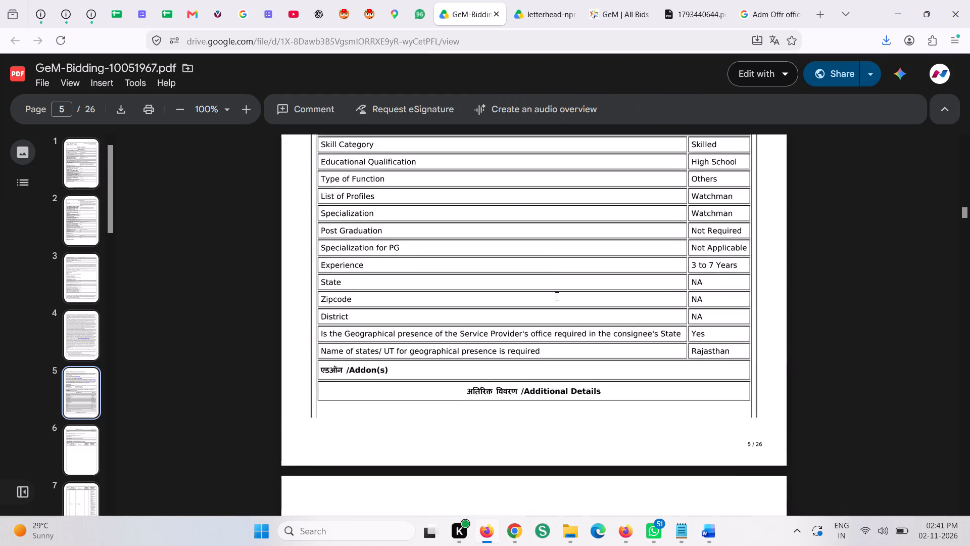
pyautogui.scroll(-11, 556, 296)
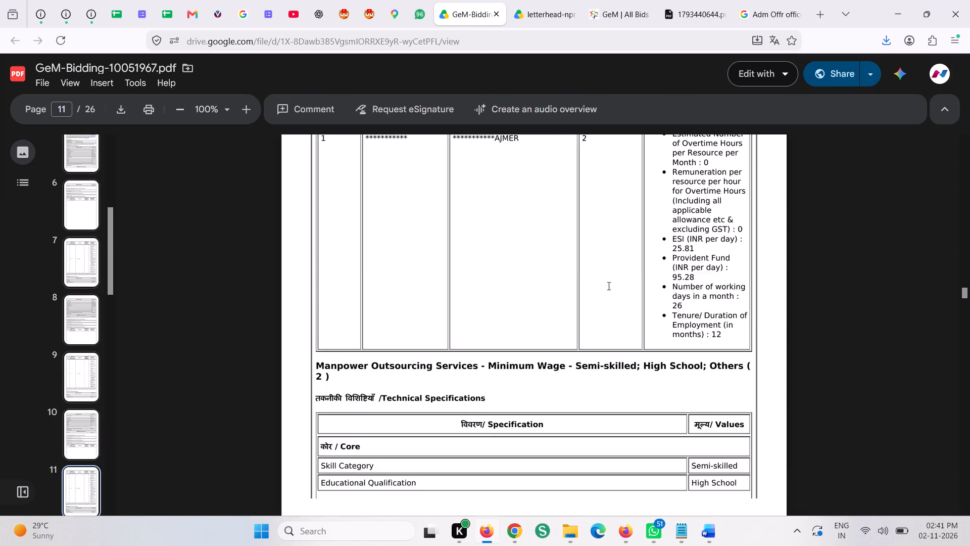
pyautogui.scroll(-5, 608, 286)
pyautogui.scroll(-18, 570, 295)
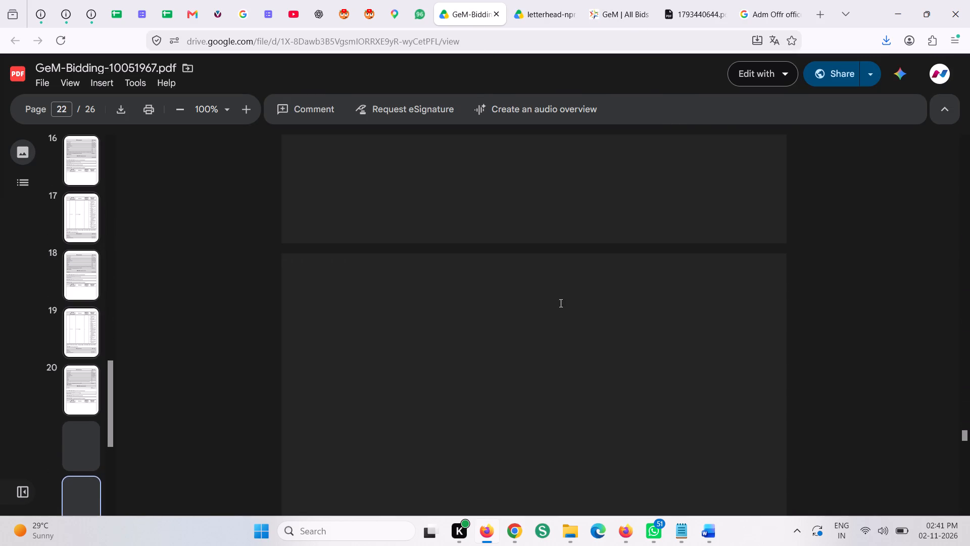
pyautogui.scroll(-9, 618, 305)
pyautogui.scroll(5, 566, 302)
pyautogui.click(518, 463)
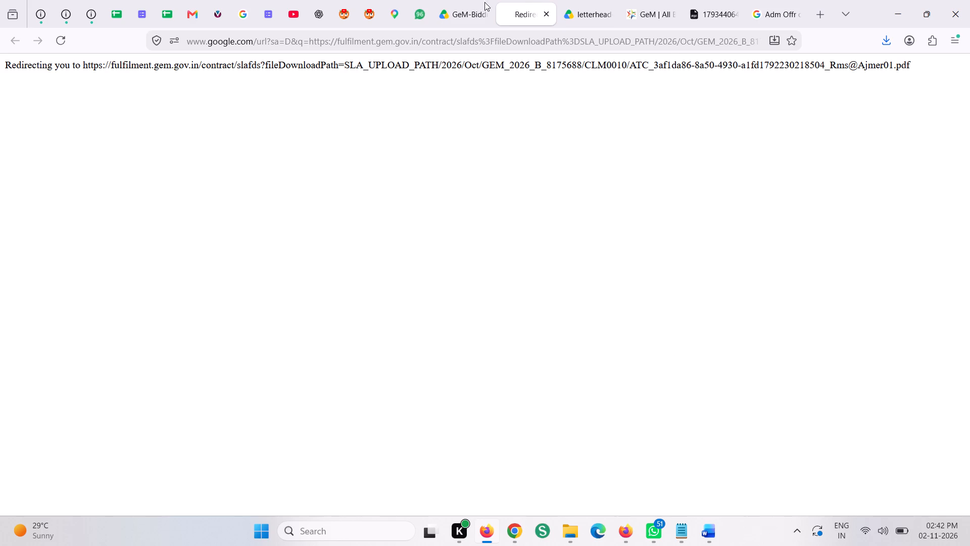
pyautogui.click(529, 0)
pyautogui.click(546, 11)
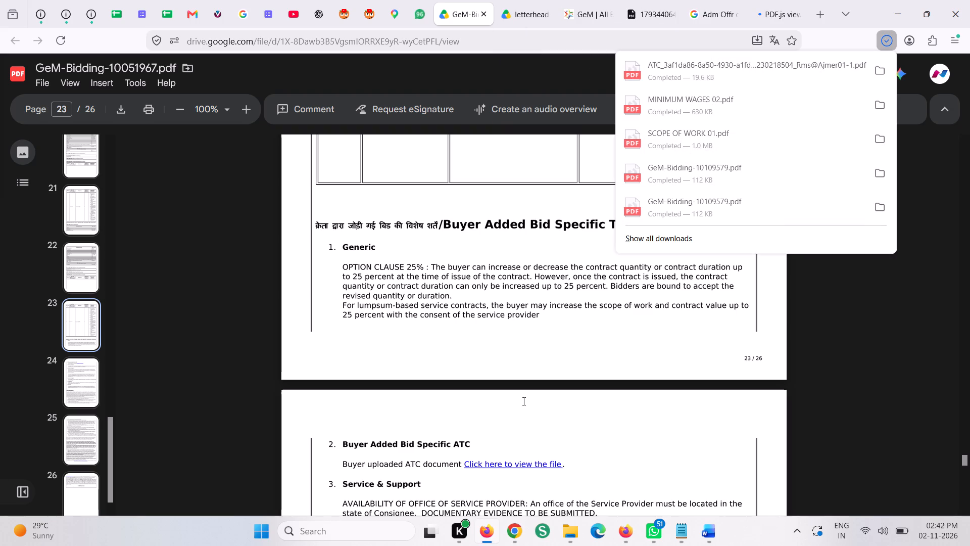
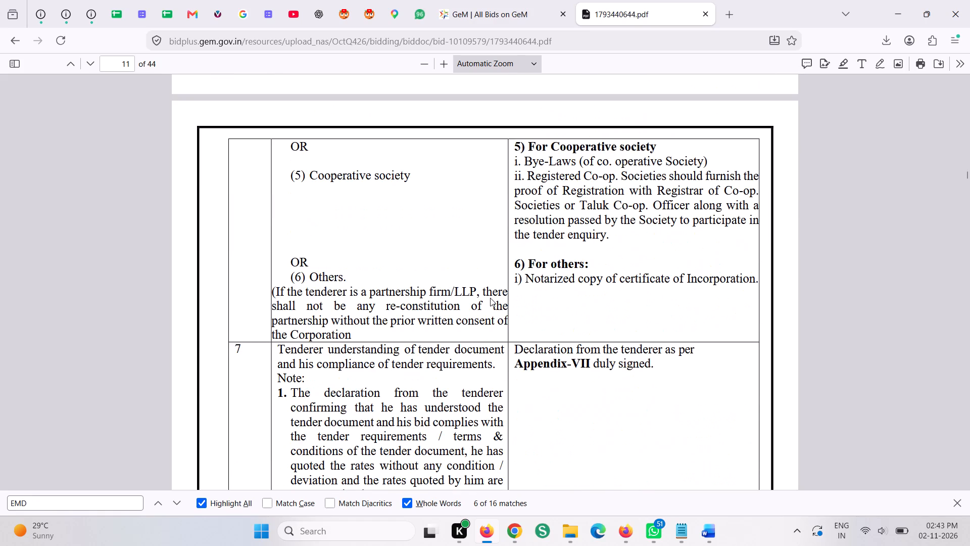
# Check the remaining eligibility criteria rows in 1793440644.pdf, through row 16, against the REQUIRED DOCUMENTS list in Word.
pyautogui.scroll(-1, 490, 298)
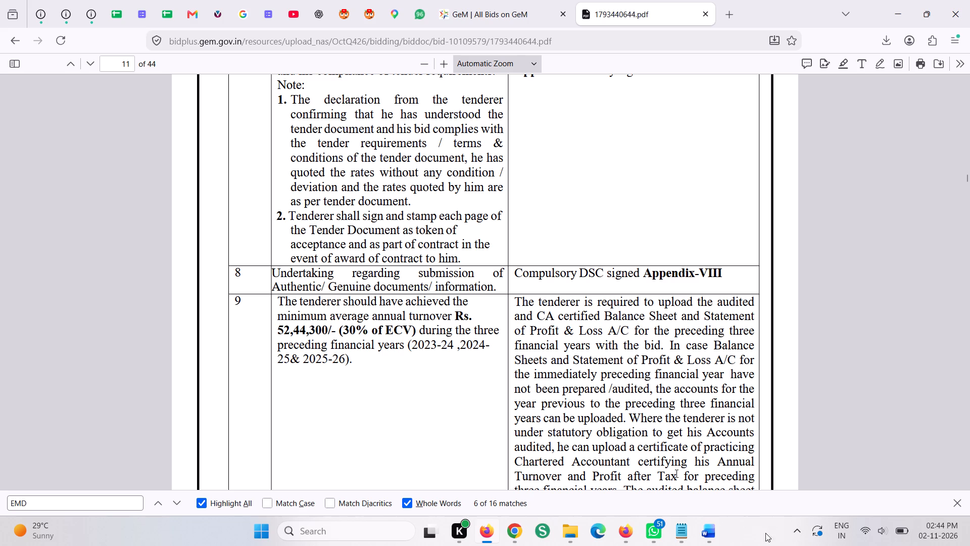
pyautogui.click(711, 527)
pyautogui.click(336, 475)
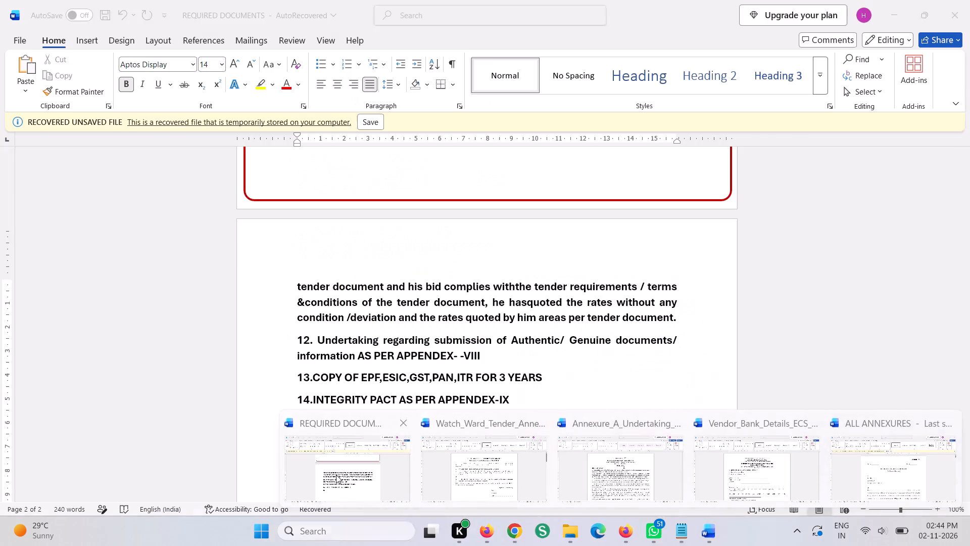
pyautogui.press('Tab')
pyautogui.hotkey('alt', 'Tab')
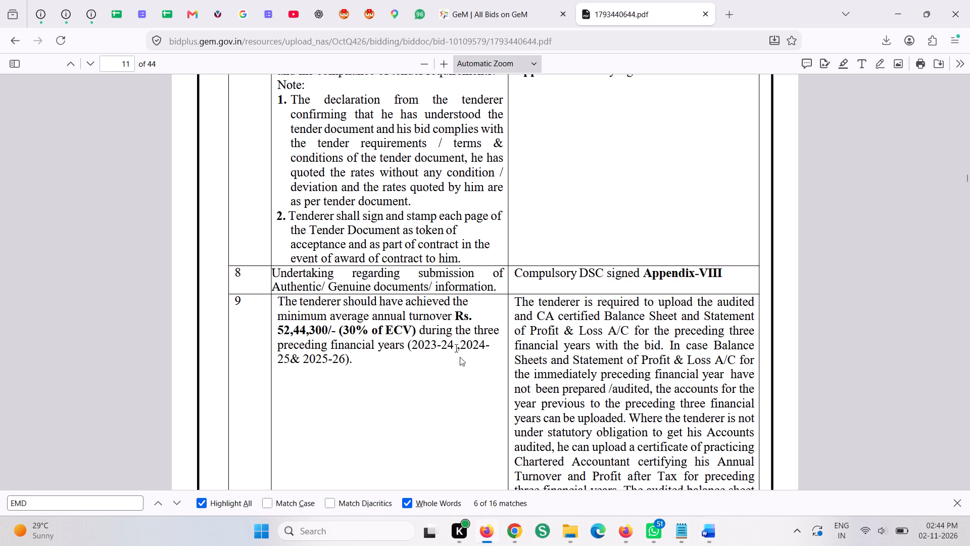
pyautogui.scroll(-2, 454, 363)
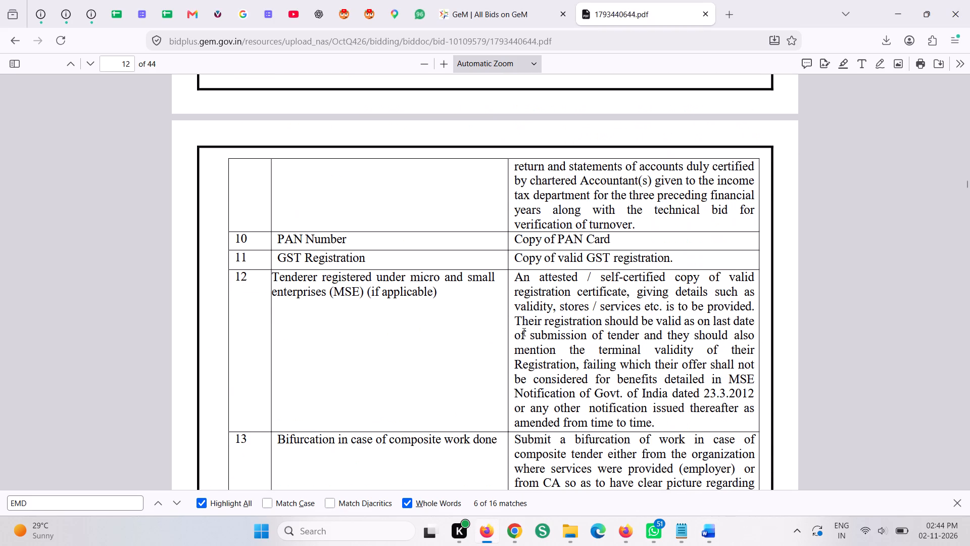
pyautogui.scroll(-1, 353, 363)
pyautogui.scroll(-1, 476, 320)
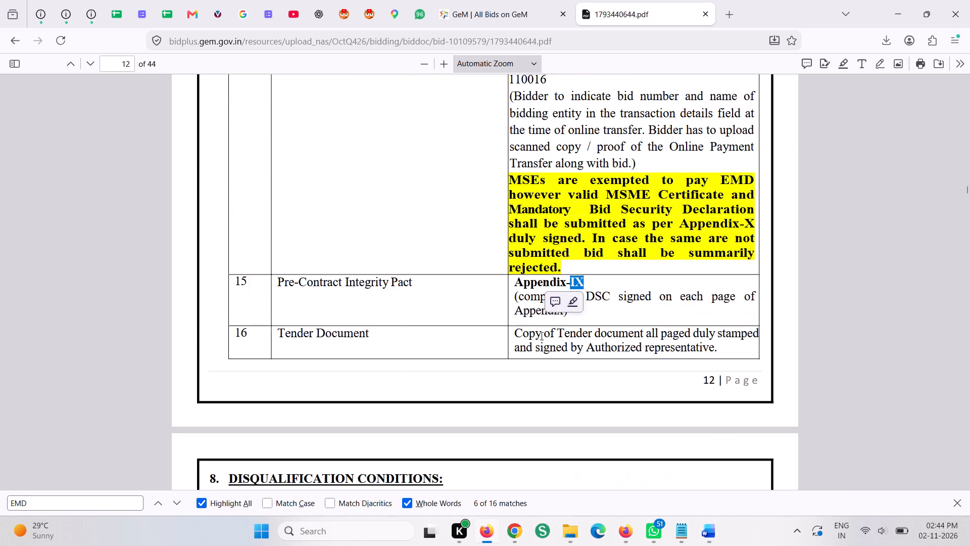
# Read the disqualification, MSE, signing, earnest money, security deposit, submission and agreement clauses on pages 13 to 19 of 1793440644.pdf.
pyautogui.scroll(-1, 530, 336)
pyautogui.scroll(-2, 417, 324)
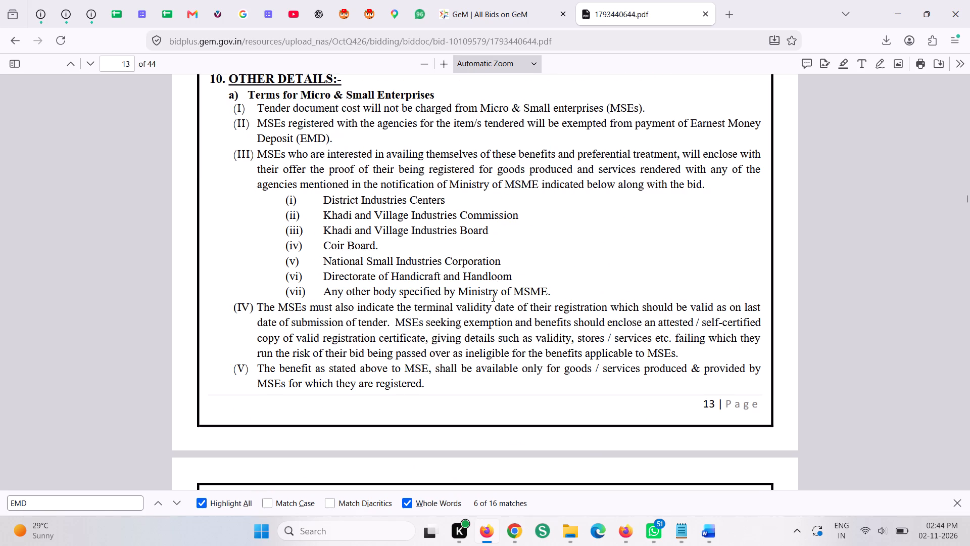
pyautogui.scroll(-2, 411, 336)
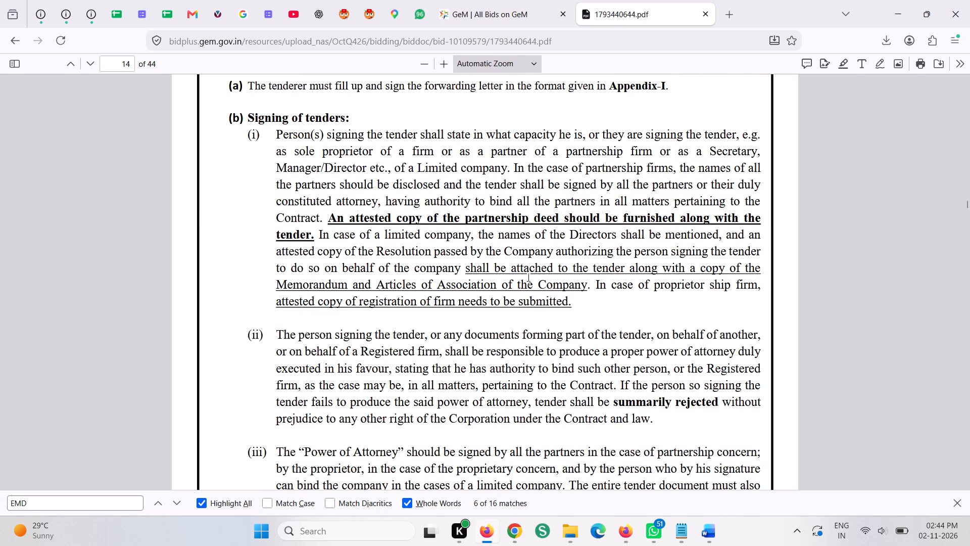
pyautogui.scroll(-2, 526, 280)
pyautogui.scroll(-1, 430, 304)
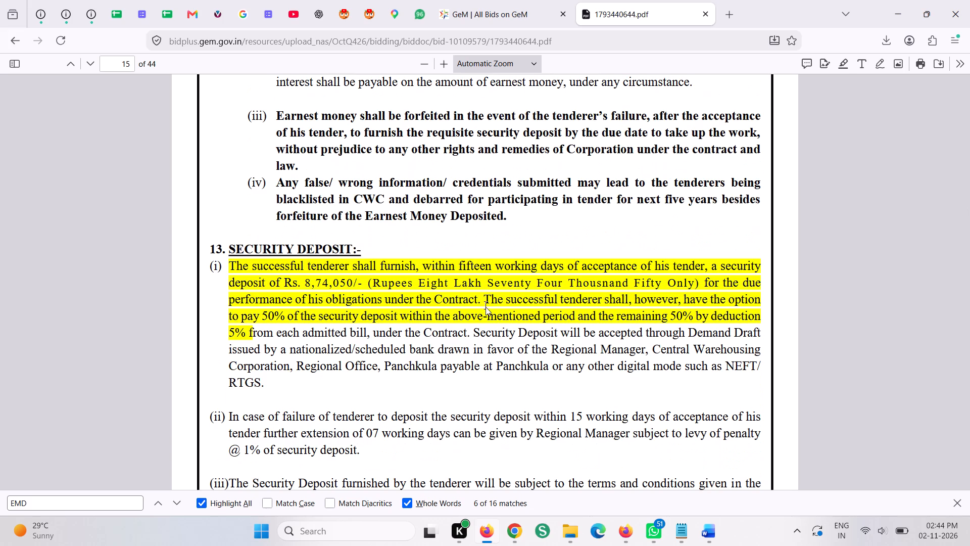
pyautogui.scroll(1, 490, 312)
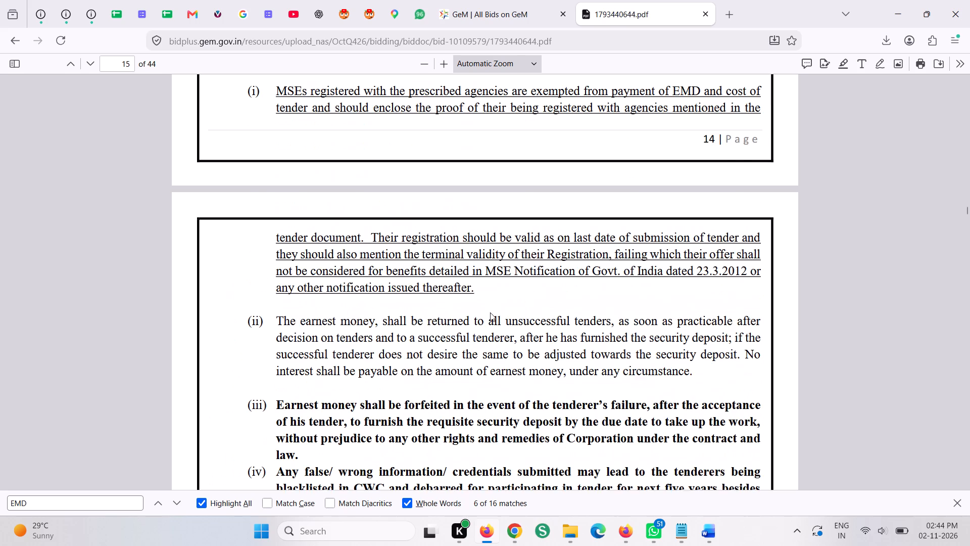
pyautogui.scroll(1, 490, 312)
pyautogui.scroll(-3, 490, 312)
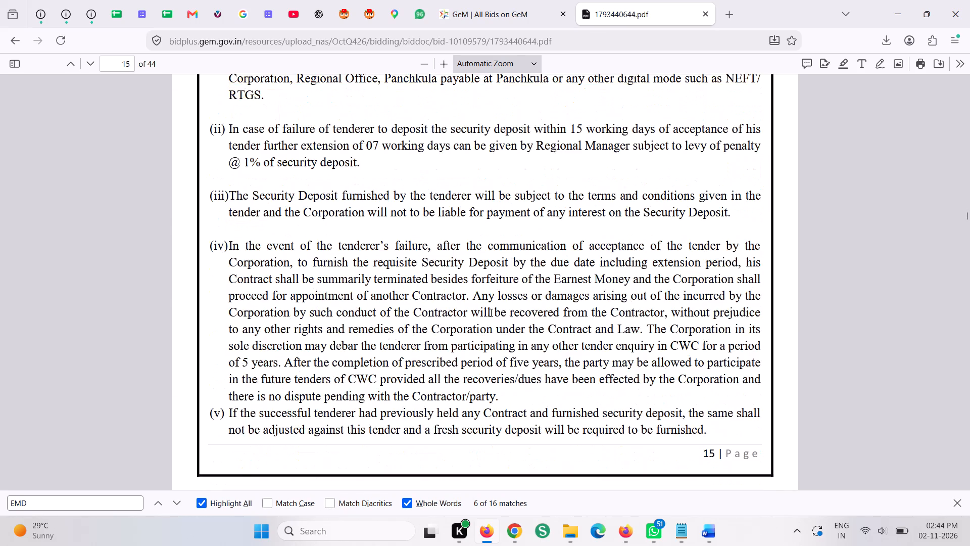
pyautogui.scroll(-2, 490, 312)
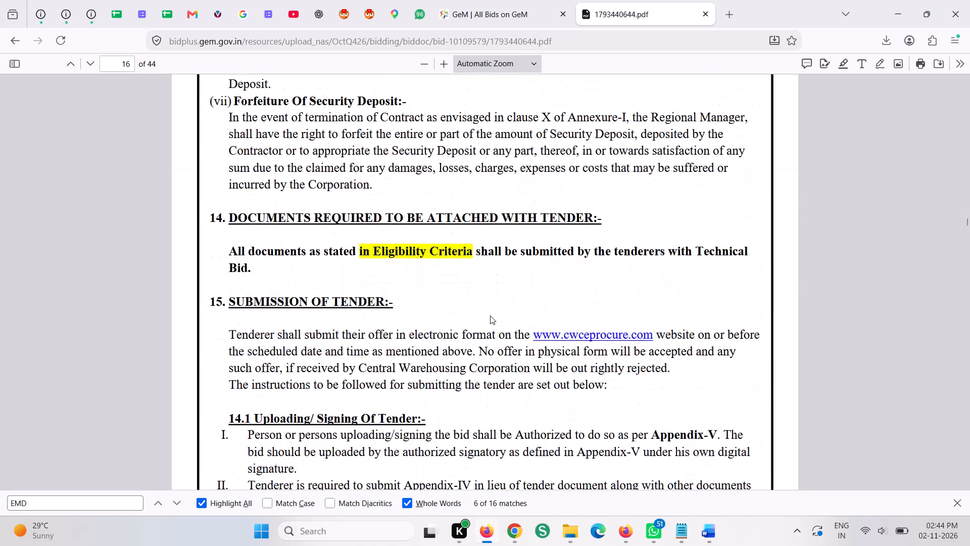
pyautogui.scroll(-1, 490, 316)
pyautogui.scroll(1, 490, 316)
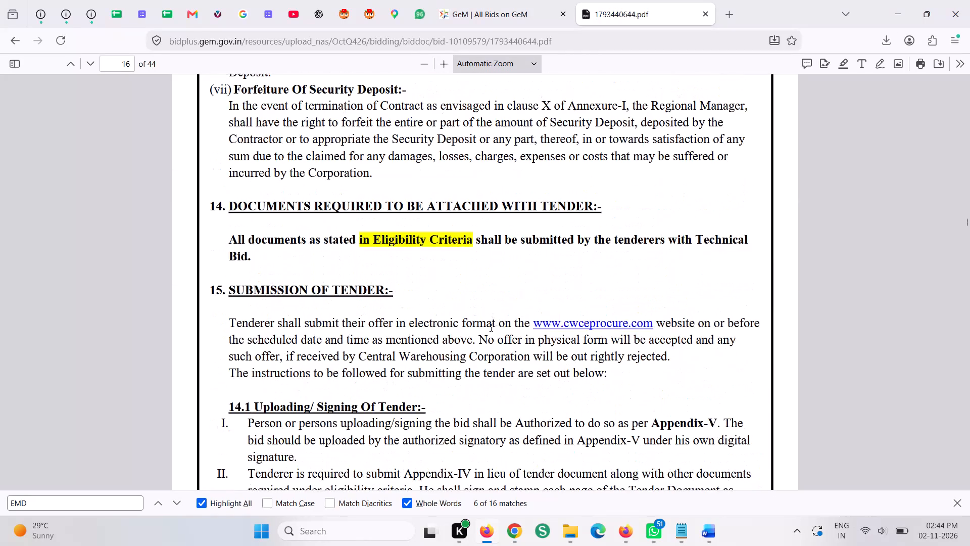
pyautogui.scroll(-2, 451, 293)
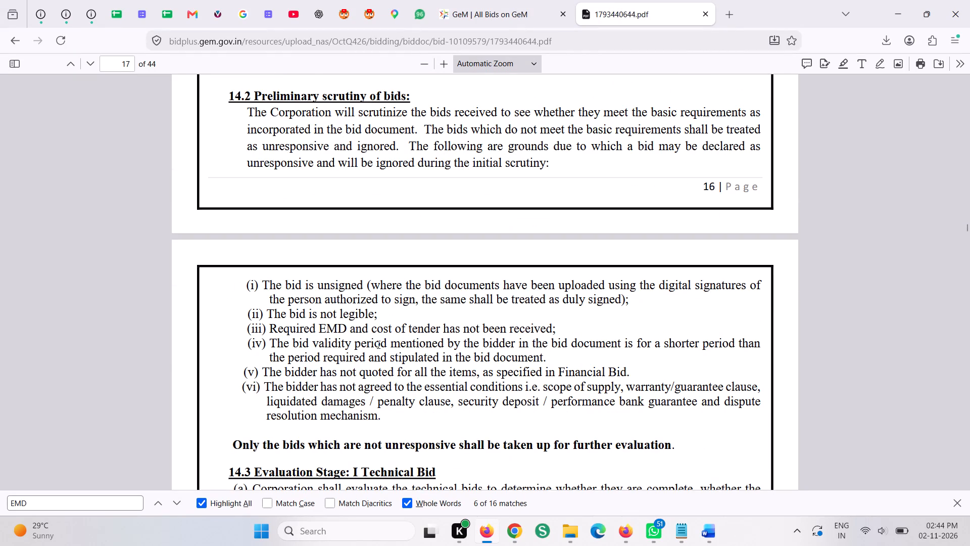
pyautogui.scroll(-3, 381, 343)
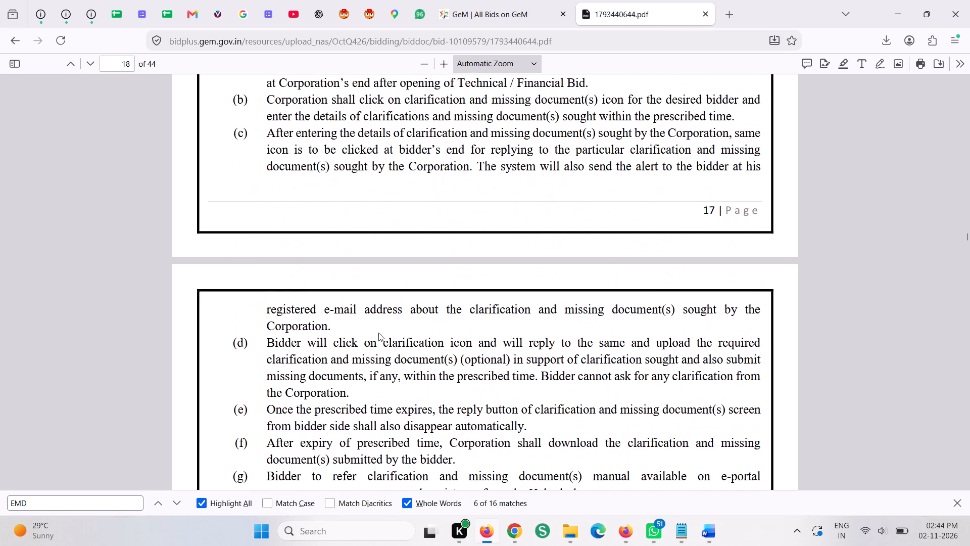
pyautogui.scroll(-4, 378, 334)
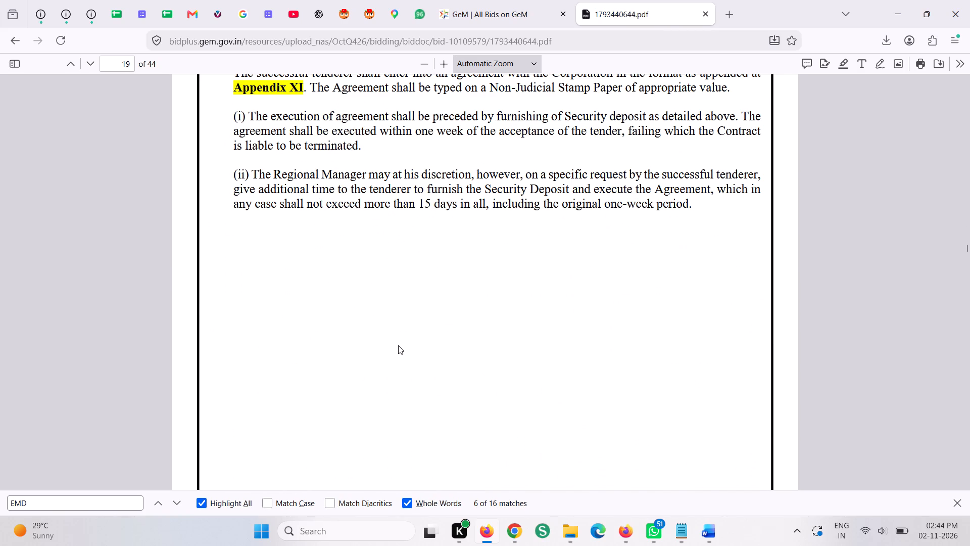
pyautogui.scroll(1, 391, 344)
pyautogui.scroll(-1, 387, 344)
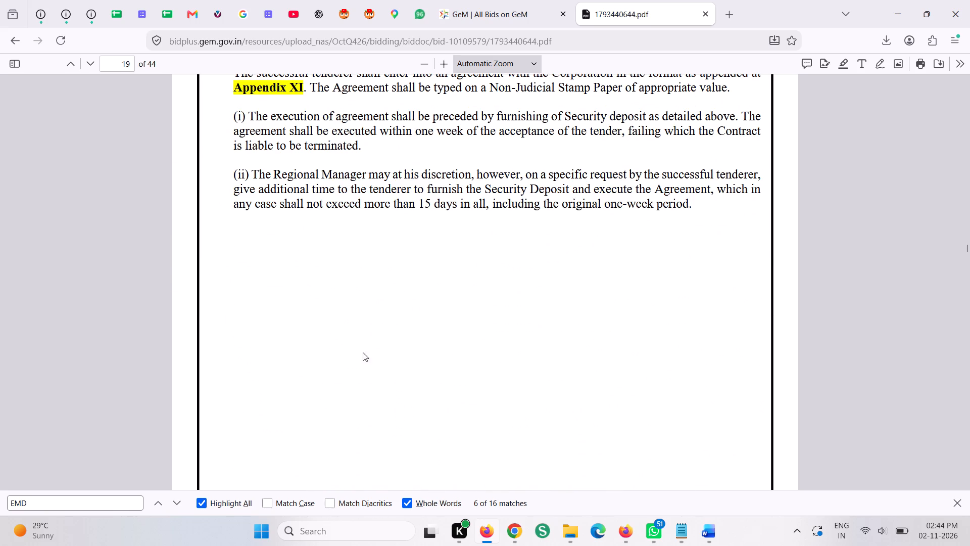
# Read the contract terms and conditions from page 20, including contract period, liabilities, payment and rates, through the Annexure II warehouse list.
pyautogui.scroll(-3, 296, 356)
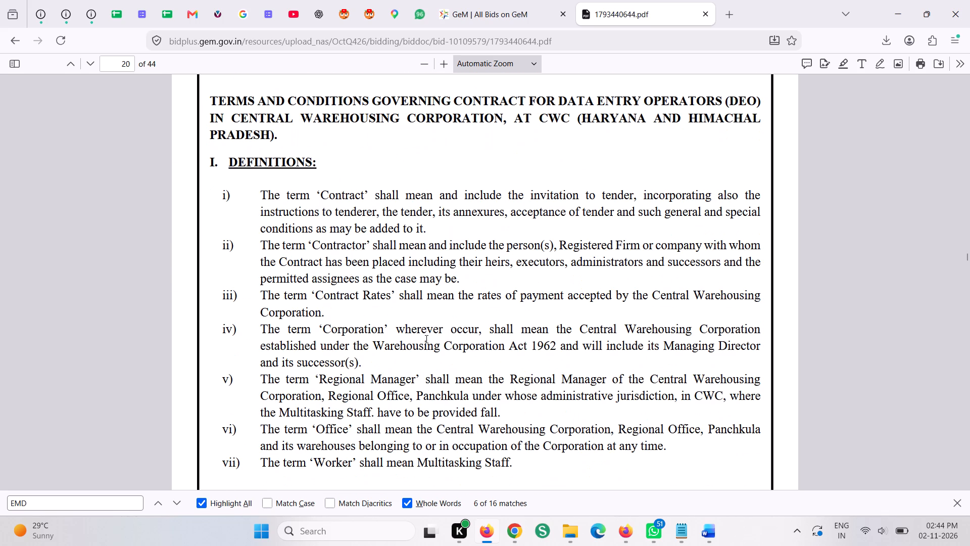
pyautogui.scroll(-2, 409, 340)
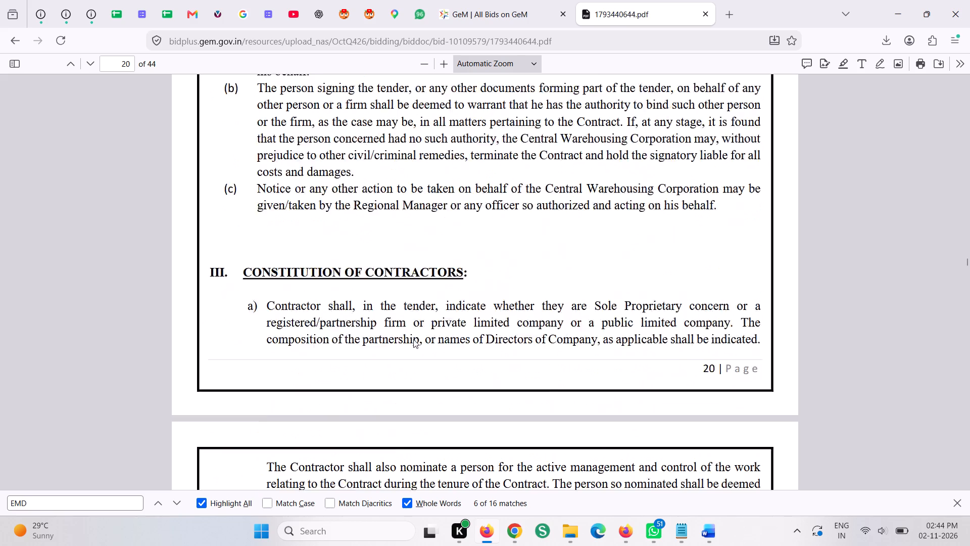
pyautogui.scroll(-2, 409, 331)
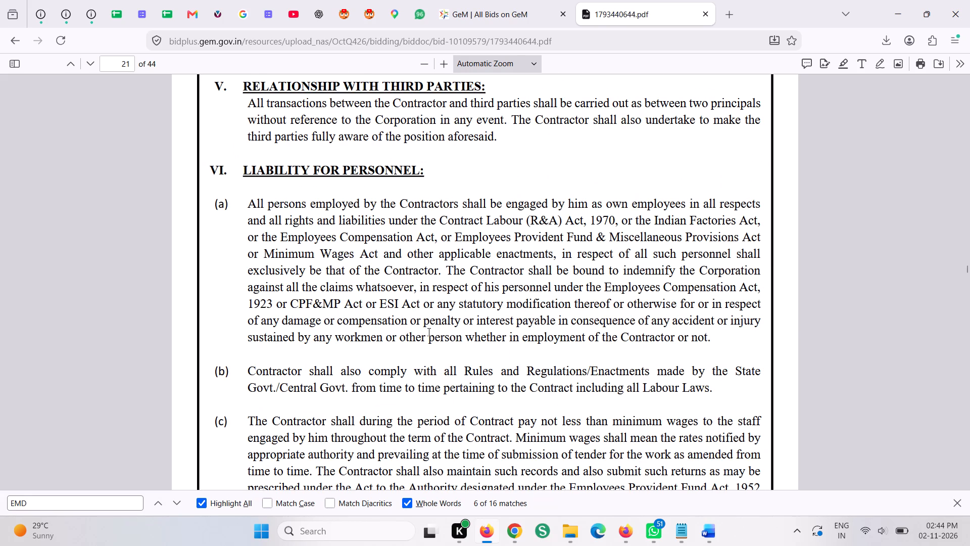
pyautogui.scroll(-2, 428, 332)
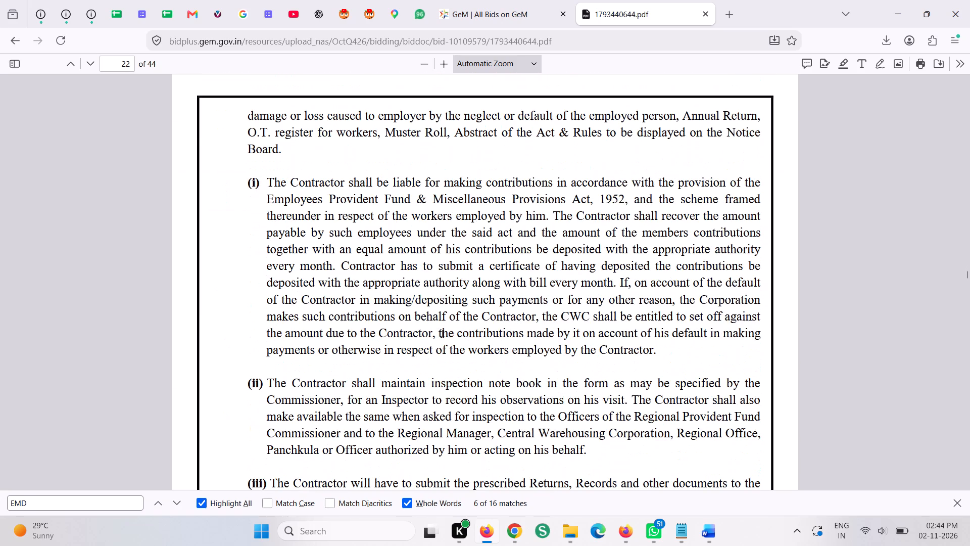
pyautogui.scroll(-4, 441, 333)
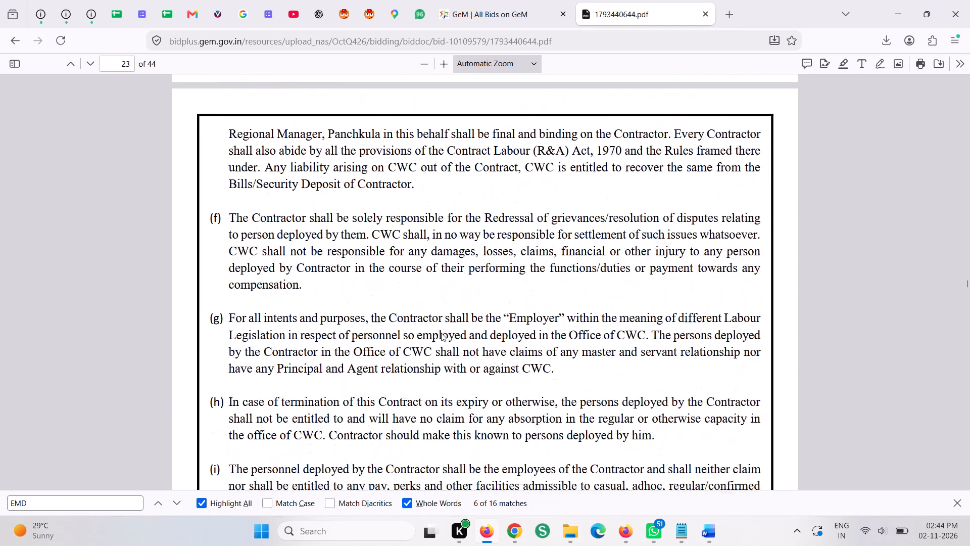
pyautogui.scroll(-1, 584, 394)
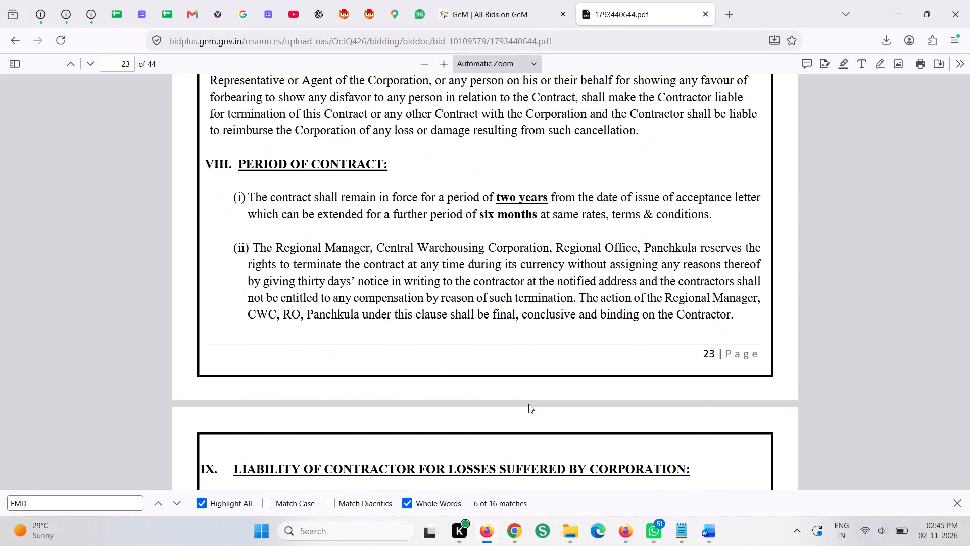
pyautogui.scroll(-2, 444, 289)
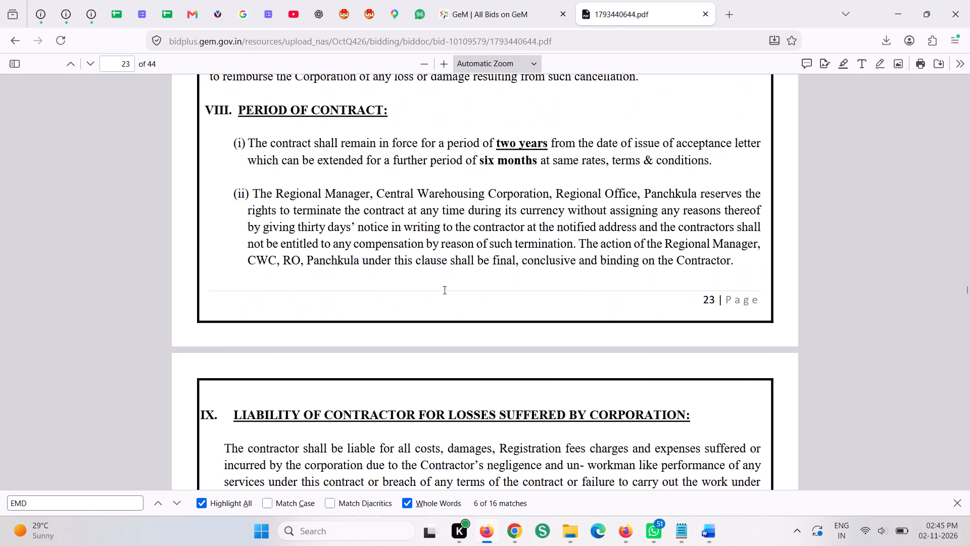
pyautogui.scroll(1, 406, 279)
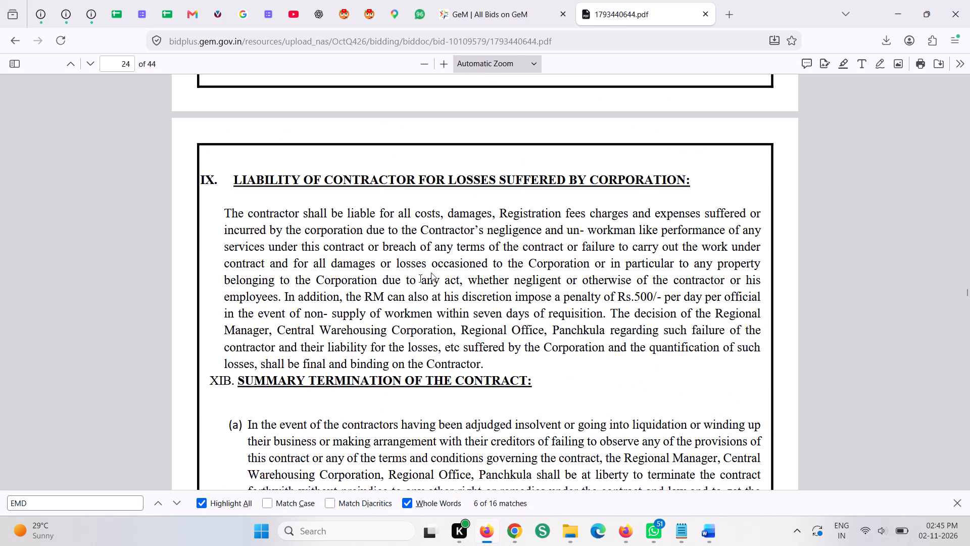
pyautogui.scroll(-3, 392, 291)
pyautogui.scroll(-1, 474, 301)
pyautogui.scroll(-3, 517, 322)
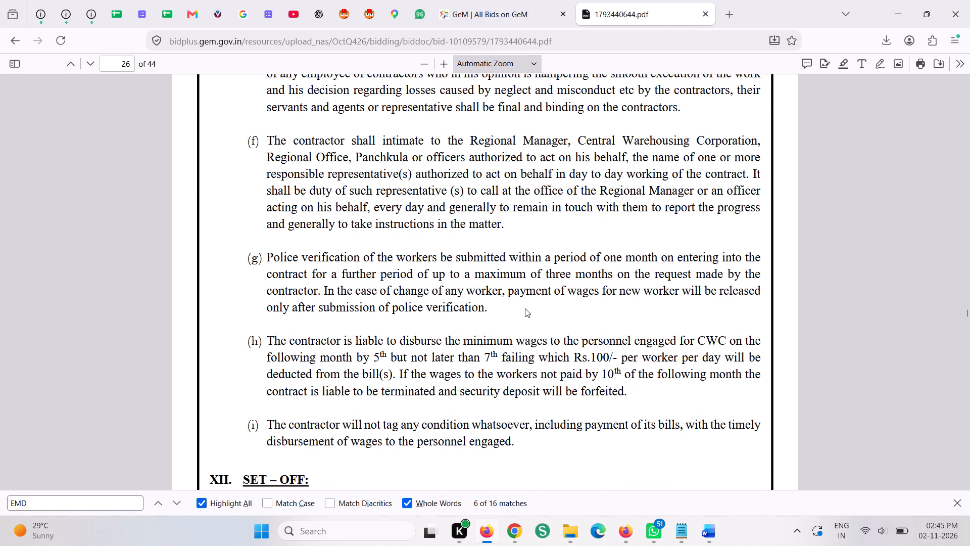
pyautogui.scroll(-3, 525, 308)
pyautogui.scroll(-2, 477, 306)
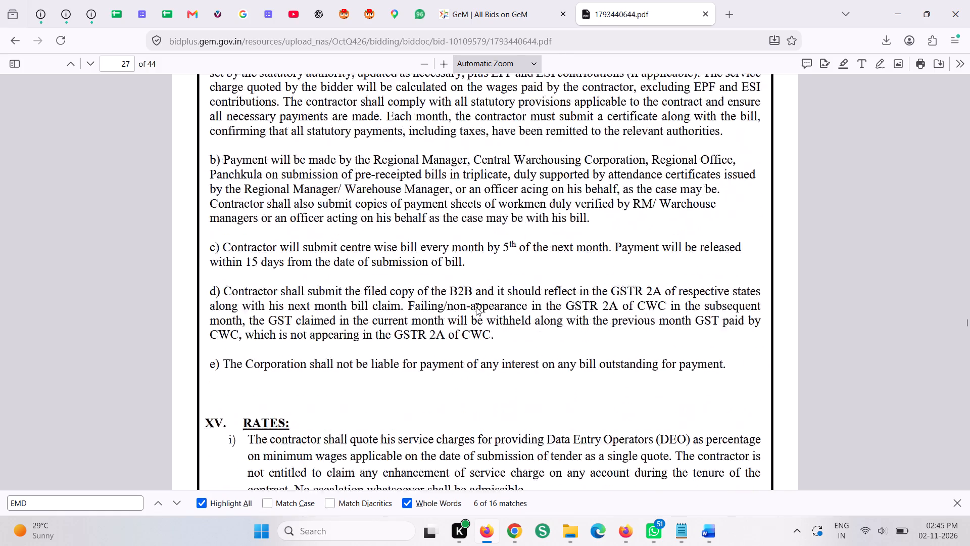
pyautogui.scroll(-3, 476, 307)
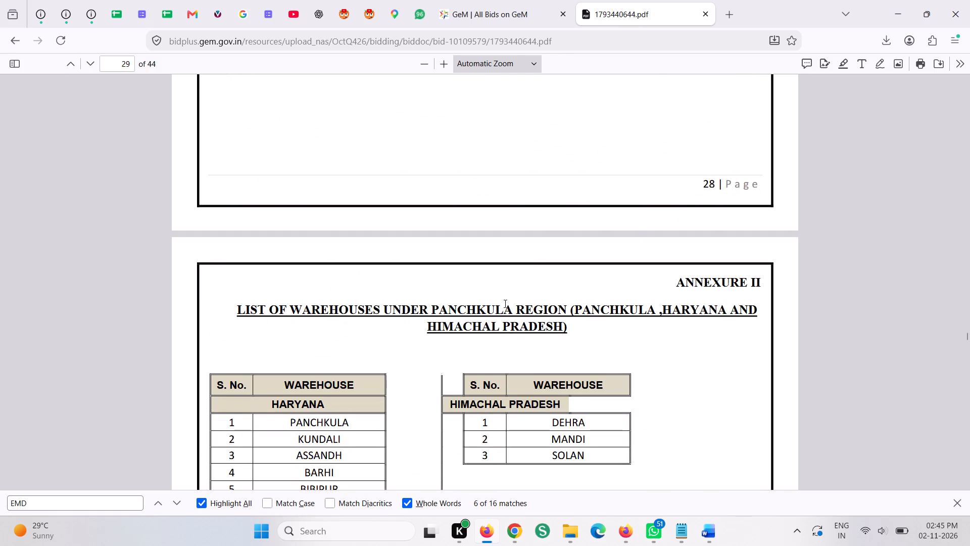
pyautogui.scroll(-1, 504, 303)
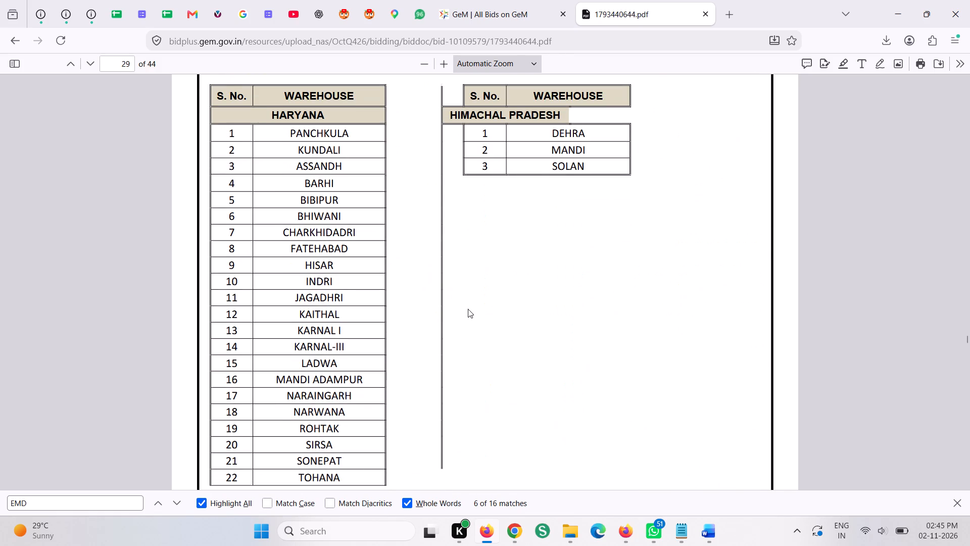
pyautogui.scroll(-3, 468, 309)
# Copy the "APPENDIX – I" heading above the Details of Bidder form on page 30.
pyautogui.scroll(1, 468, 309)
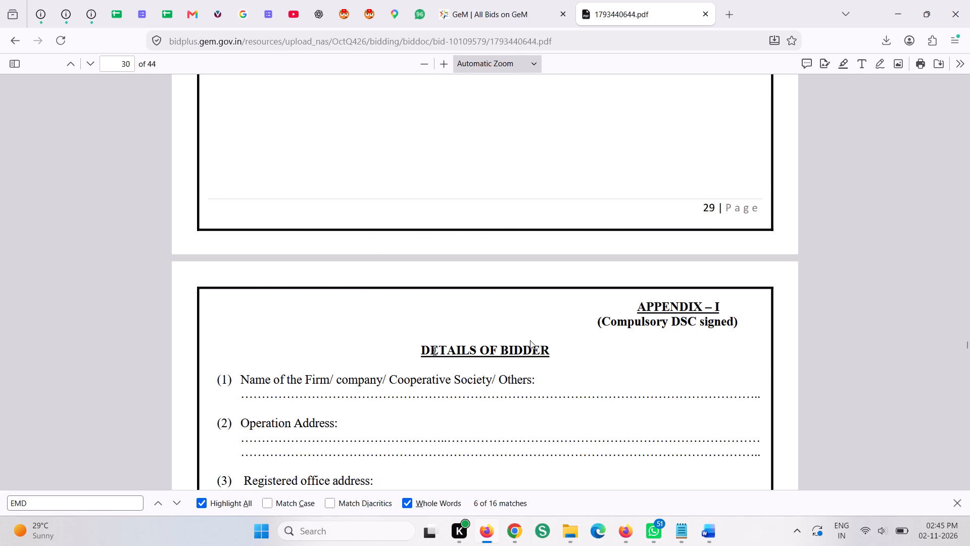
pyautogui.click(637, 305)
pyautogui.moveTo(638, 305); pyautogui.dragTo(724, 308)
pyautogui.hotkey('ctrl', 'c')
pyautogui.hotkey('ctrl', 'c')
pyautogui.hotkey('ctrl', 'c')
pyautogui.scroll(-1, 653, 295)
# In the REQUIRED DOCUMENTS file in Word, enter "SCOPE OF WORK-PG.NO-" as the text of item 15.
pyautogui.hotkey('alt', 'Tab')
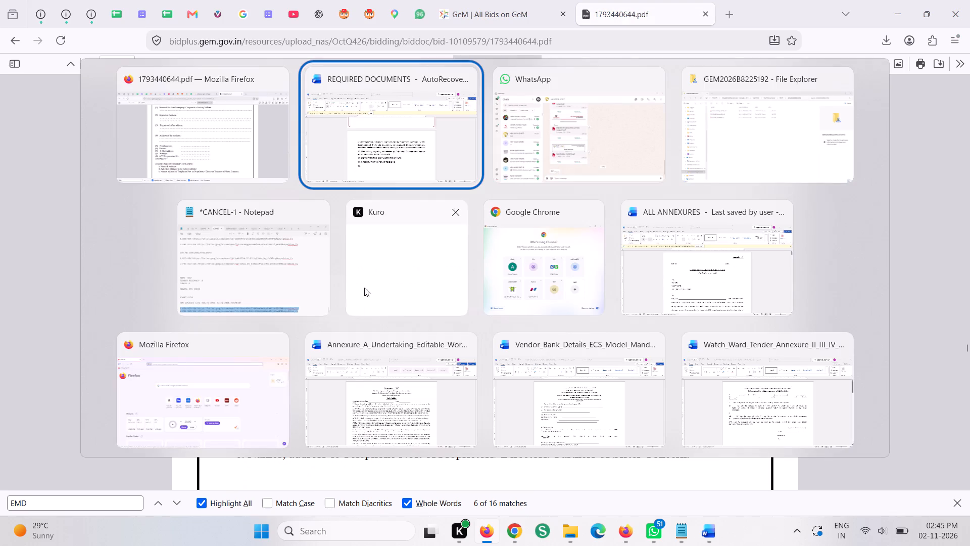
pyautogui.click(417, 124)
pyautogui.scroll(3, 373, 394)
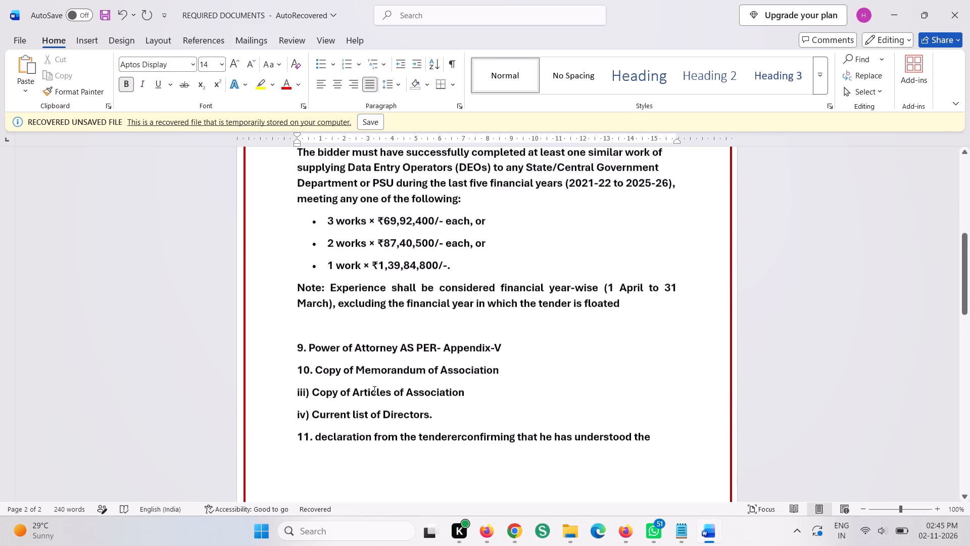
pyautogui.scroll(1, 373, 386)
pyautogui.scroll(-5, 372, 353)
pyautogui.click(316, 292)
pyautogui.write('SCOPE IOF WIO=')
pyautogui.press('BackSpace')
pyautogui.press('BackSpace')
pyautogui.press('BackSpace')
pyautogui.press('BackSpace')
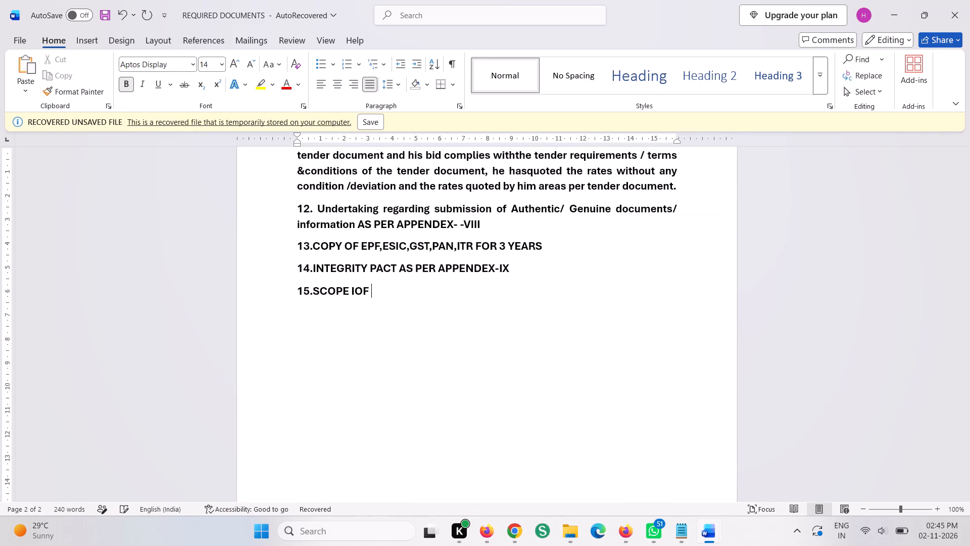
pyautogui.press('BackSpace')
pyautogui.press('BackSpace')
pyautogui.press('BackSpace')
pyautogui.press('BackSpace')
pyautogui.write('OF WORK-PG.NO-')
# Check the form's page number in the PDF and complete item 15 with "30 (APPENDIX – I) FILL".
pyautogui.hotkey('alt', 'Tab')
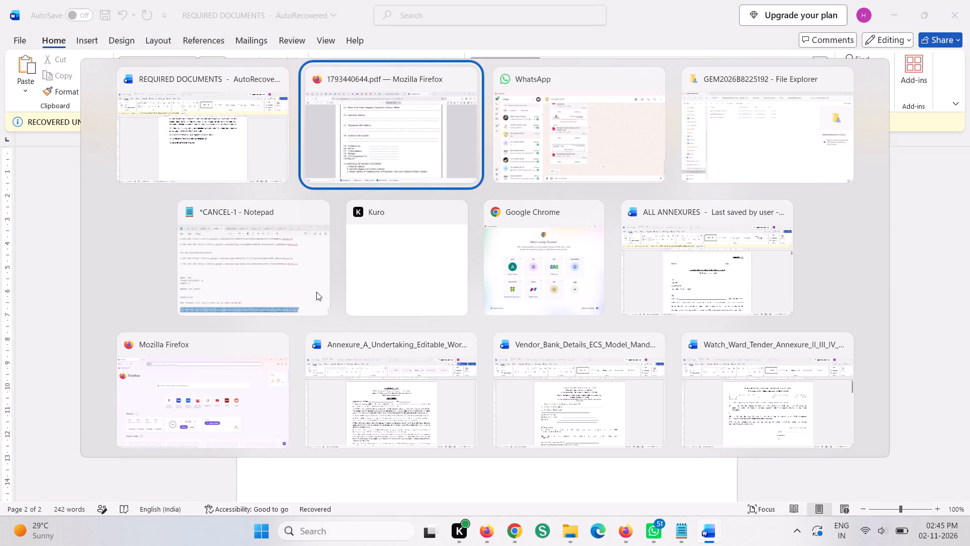
pyautogui.press('Return')
pyautogui.hotkey('alt', 'Tab')
pyautogui.write('30')
pyautogui.press('space')
pyautogui.hotkey('shift', '(')
pyautogui.hotkey('ctrl', 'shift', 'v')
pyautogui.write(') FILL')
pyautogui.press('space')
pyautogui.press('Return')
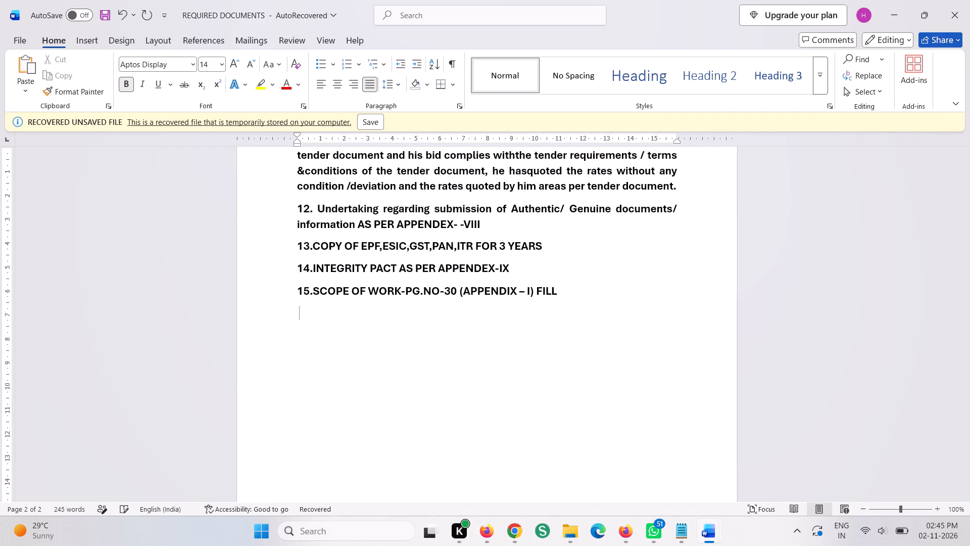
# Start item 16 below the scope of work entry in the REQUIRED DOCUMENTS list.
pyautogui.write('16.')
# In the tender PDF, copy the "APPENDIX-II" heading above the blacklisting questions form following page 30.
pyautogui.hotkey('alt', 'Tab')
pyautogui.scroll(-1, 331, 274)
pyautogui.scroll(-2, 415, 270)
pyautogui.scroll(1, 435, 277)
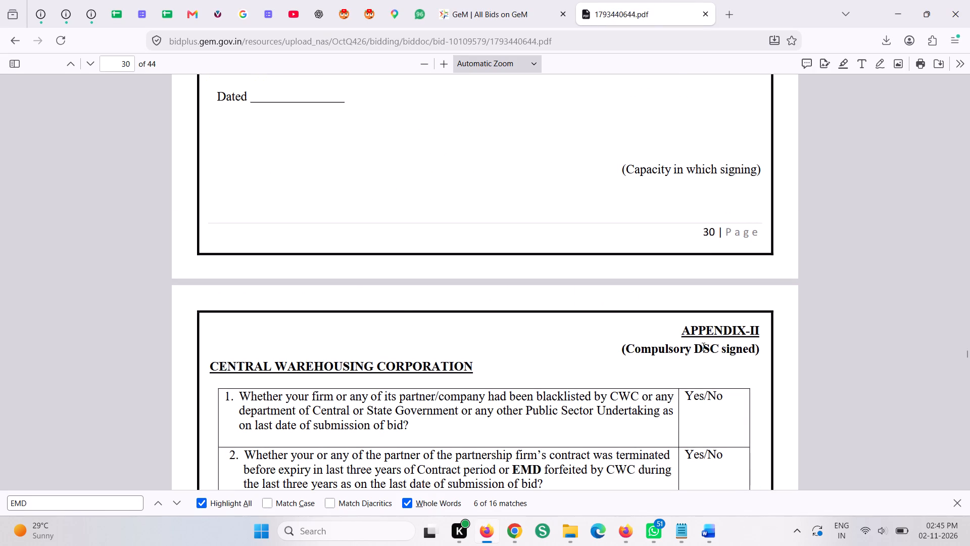
pyautogui.click(692, 329)
pyautogui.moveTo(692, 329); pyautogui.dragTo(758, 332)
pyautogui.hotkey('ctrl', 'c')
pyautogui.hotkey('ctrl', 'c')
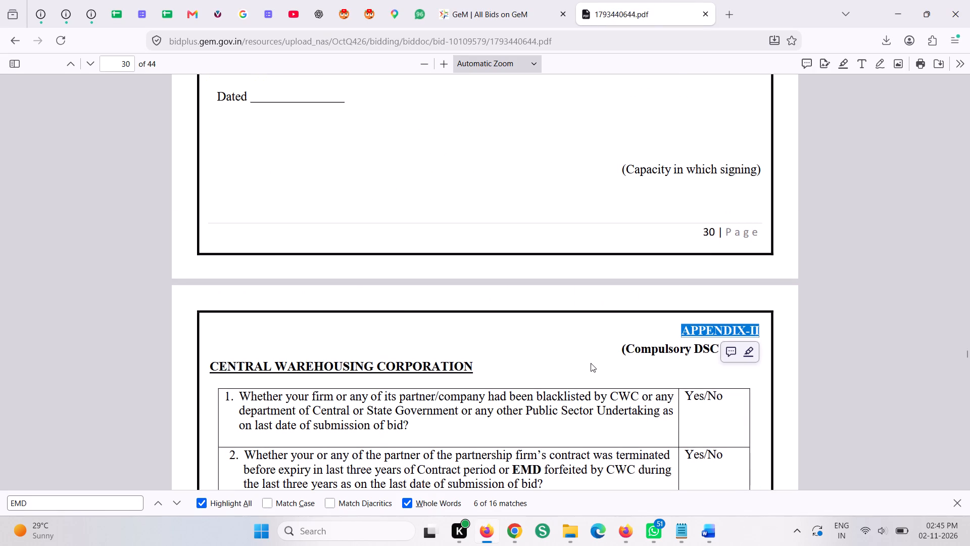
# Check Appendix II's page number in the PDF and add page "31" and appendix "2" to item 15 in Word.
pyautogui.scroll(-1, 591, 363)
pyautogui.scroll(-1, 536, 281)
pyautogui.scroll(-1, 592, 277)
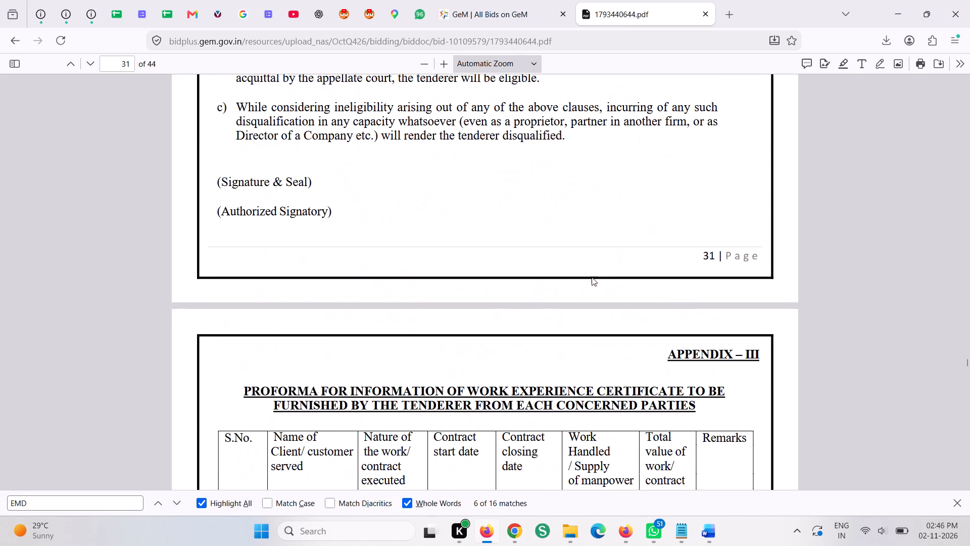
pyautogui.scroll(1, 590, 277)
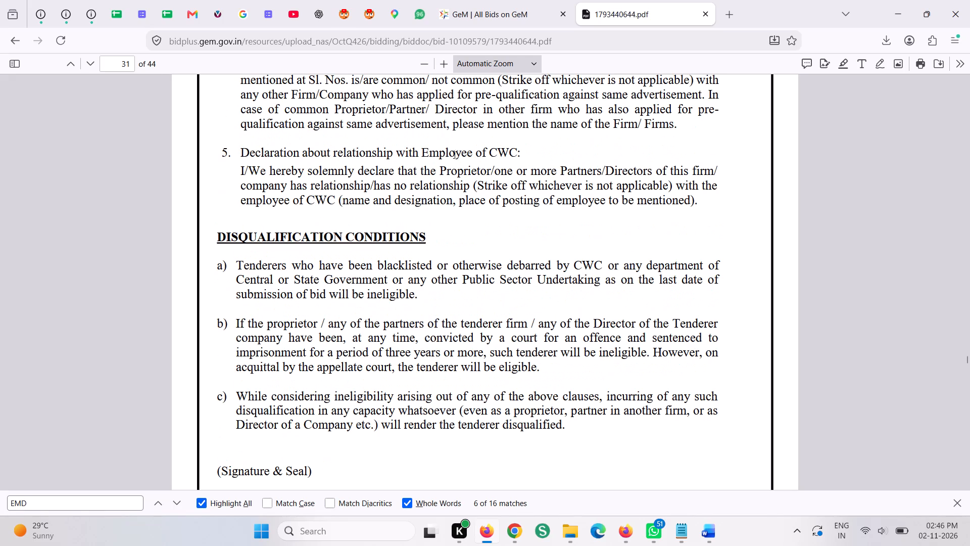
pyautogui.hotkey('alt', 'Tab')
pyautogui.click(458, 288)
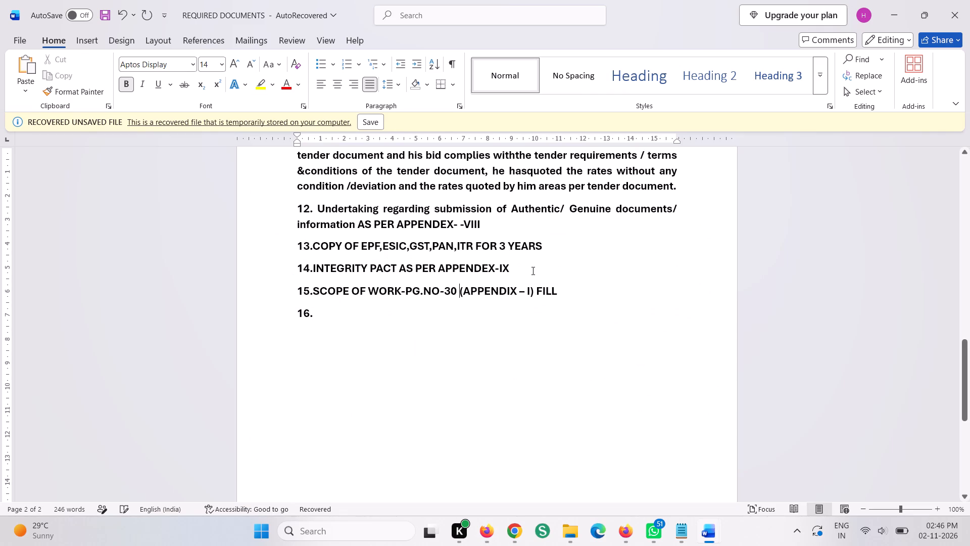
pyautogui.write(',31')
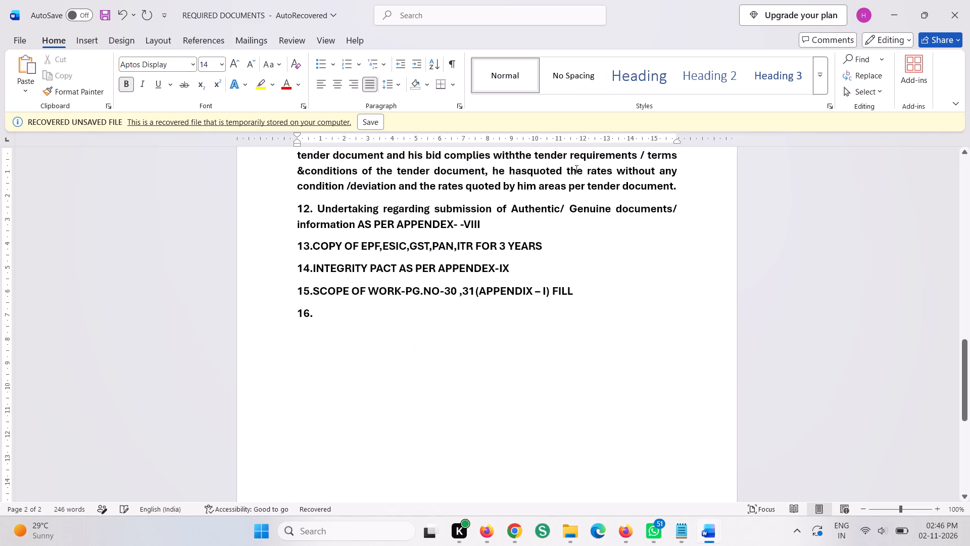
pyautogui.click(544, 291)
pyautogui.click(546, 292)
pyautogui.write(',2')
# Check the work experience proforma (Appendix III) in the PDF and add appendix "3" and page "32" to item 15.
pyautogui.hotkey('alt', 'Tab')
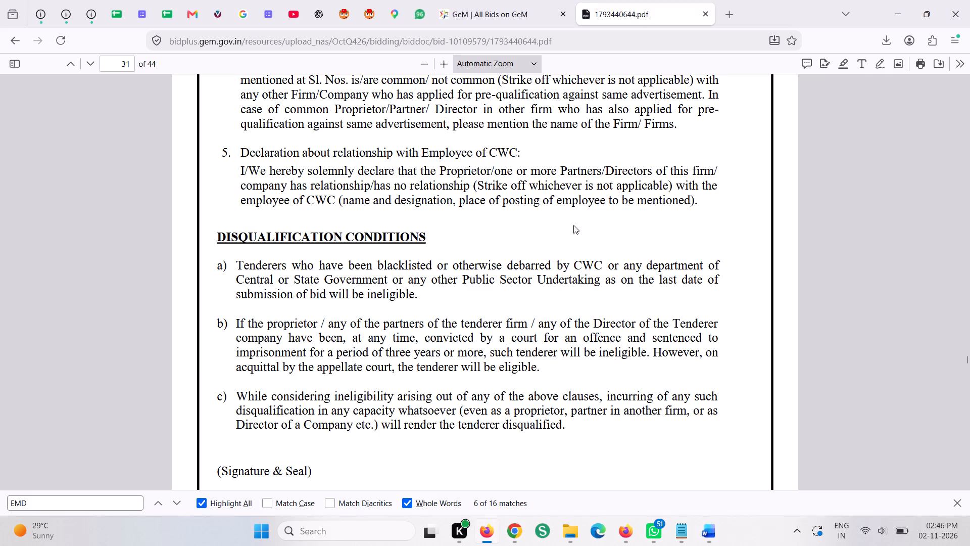
pyautogui.scroll(-2, 488, 248)
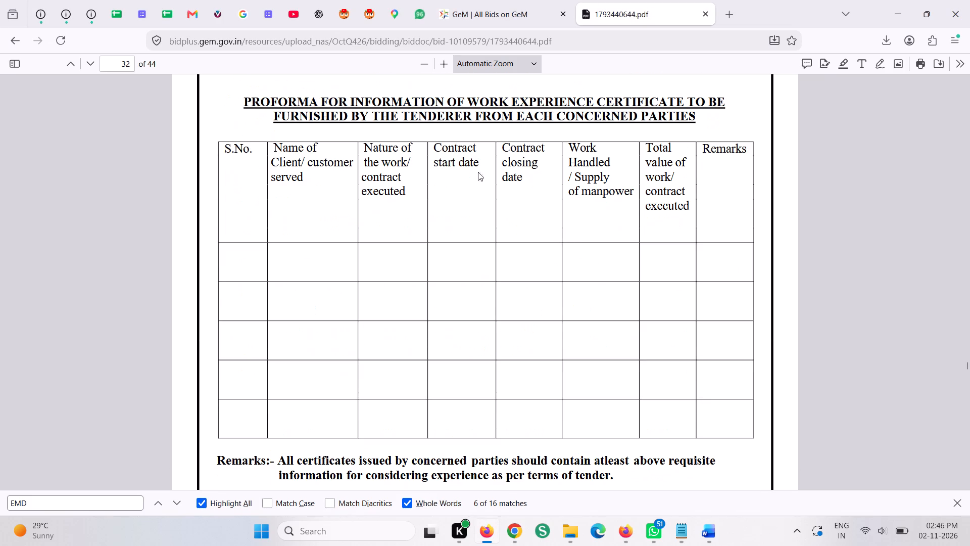
pyautogui.scroll(1, 534, 168)
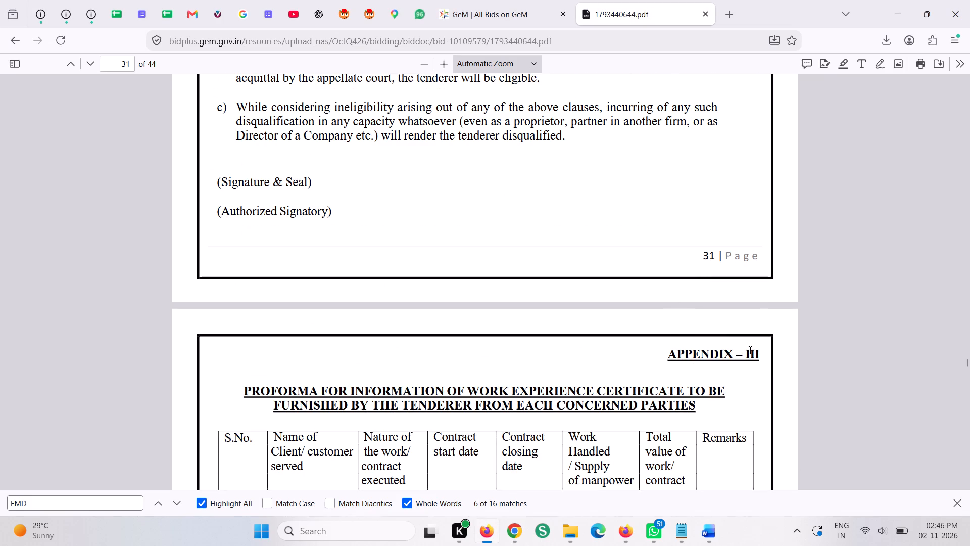
pyautogui.scroll(-1, 583, 376)
pyautogui.hotkey('alt', 'Tab')
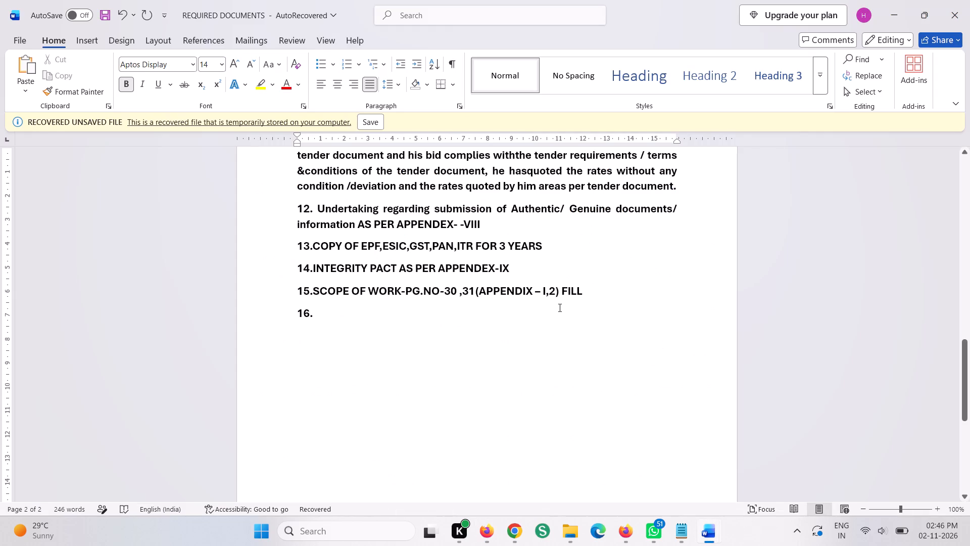
pyautogui.write(',3')
pyautogui.scroll(1, 570, 289)
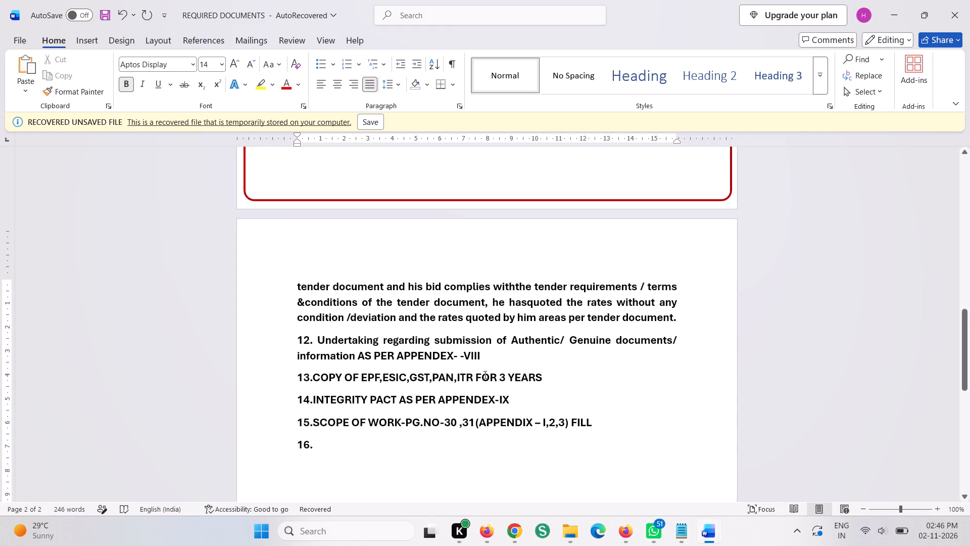
pyautogui.click(473, 421)
pyautogui.write(',32')
# Find the Format of Net Worth (Appendix IV) in the PDF and add page "33" and appendix "4" to item 15.
pyautogui.hotkey('alt', 'Tab')
pyautogui.scroll(-2, 544, 314)
pyautogui.scroll(2, 537, 311)
pyautogui.scroll(-1, 519, 315)
pyautogui.scroll(-2, 492, 262)
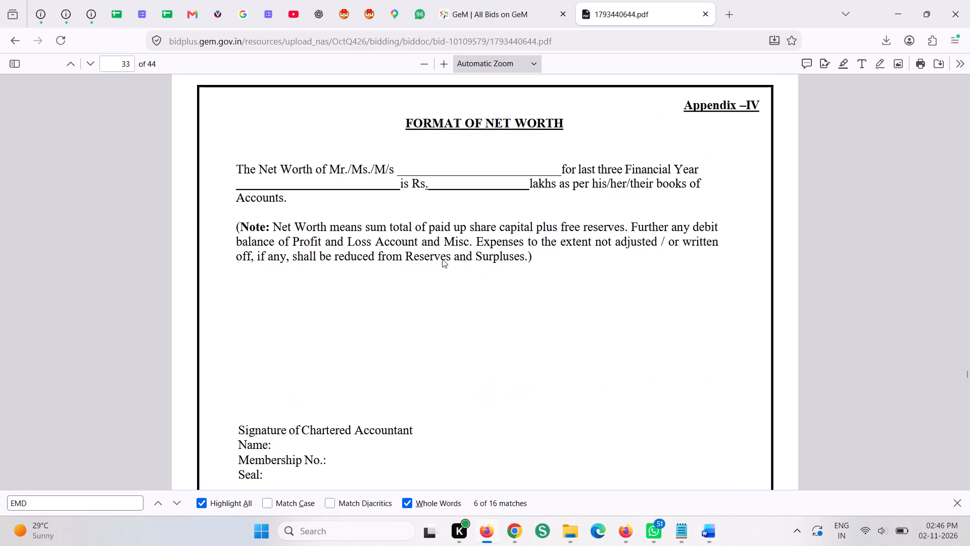
pyautogui.hotkey('alt', 'Tab')
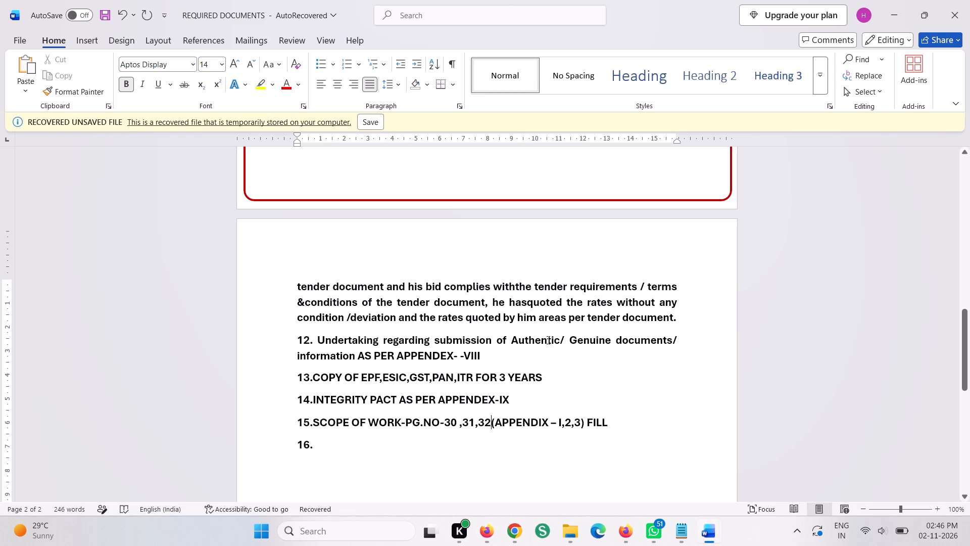
pyautogui.write(',33')
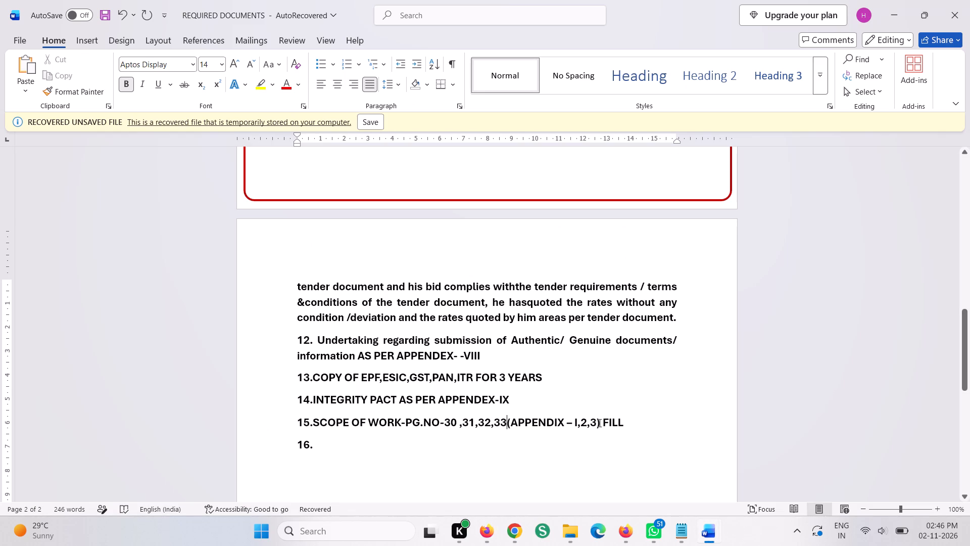
pyautogui.click(596, 421)
pyautogui.write(',4')
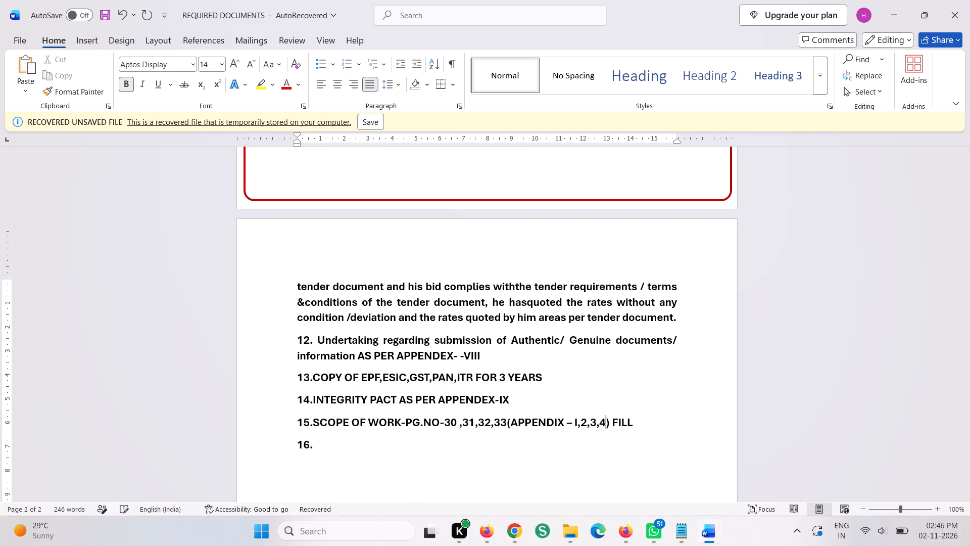
# Examine the remaining forms in the tender PDF from Appendix V on page 34 through the last page, 44.
pyautogui.hotkey('alt', 'Tab')
pyautogui.scroll(-2, 630, 346)
pyautogui.scroll(-1, 505, 273)
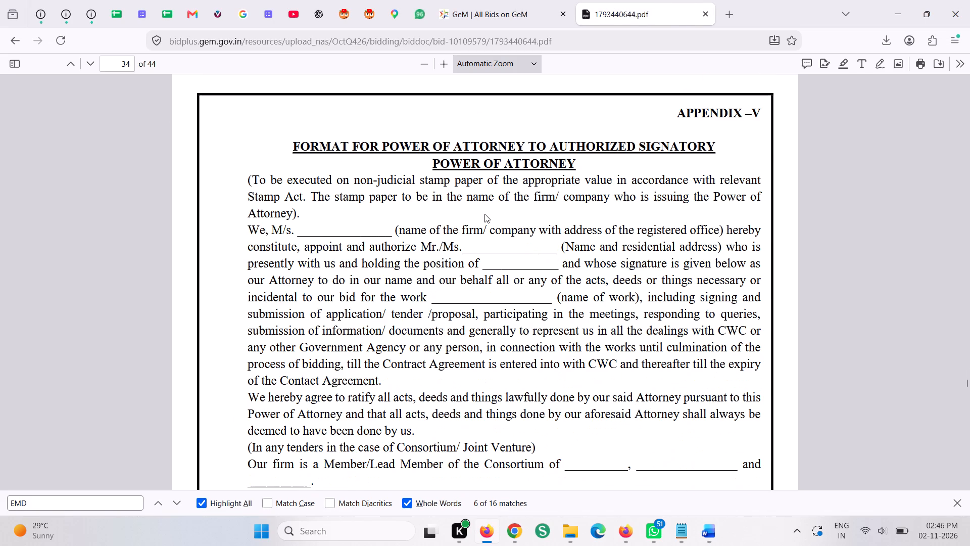
pyautogui.scroll(-1, 488, 239)
pyautogui.scroll(-1, 535, 243)
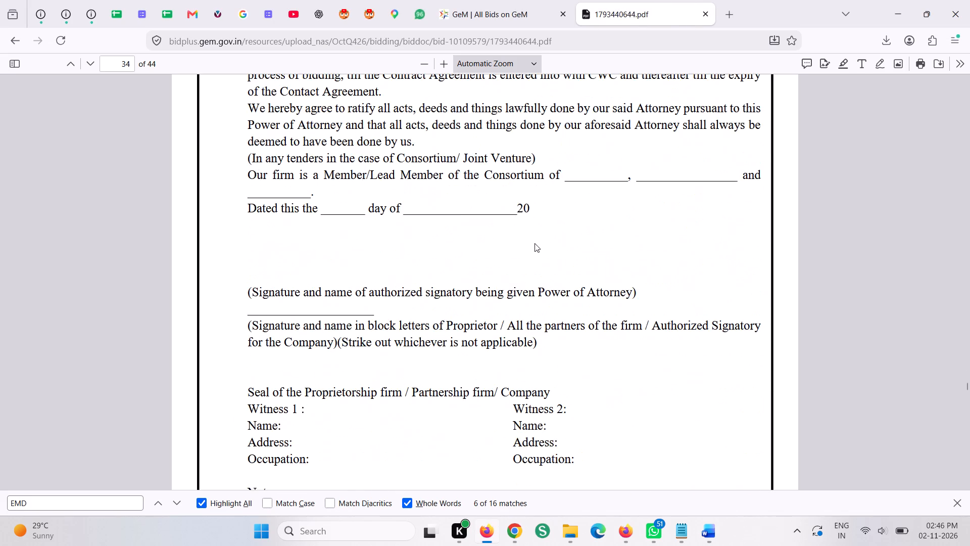
pyautogui.scroll(-1, 533, 243)
pyautogui.scroll(3, 532, 244)
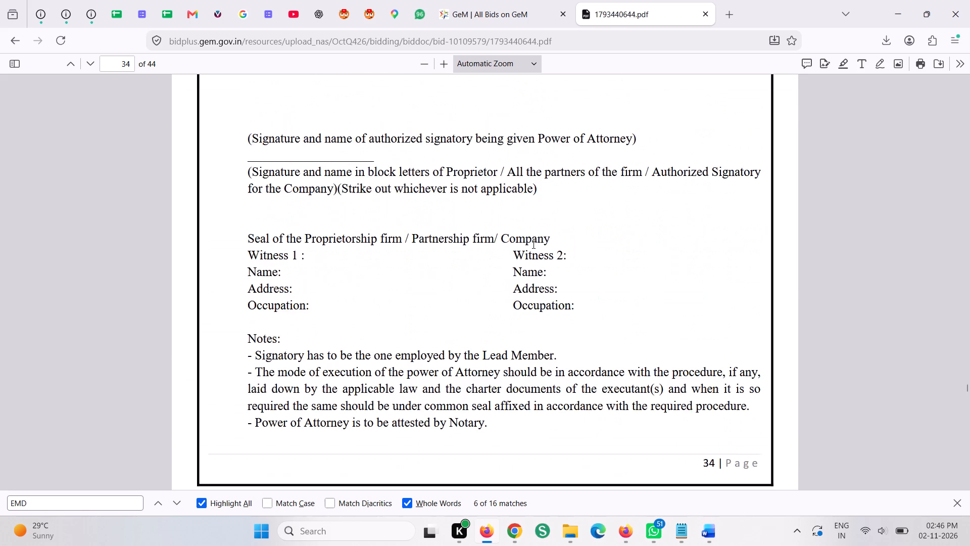
pyautogui.scroll(1, 532, 244)
pyautogui.scroll(-6, 532, 244)
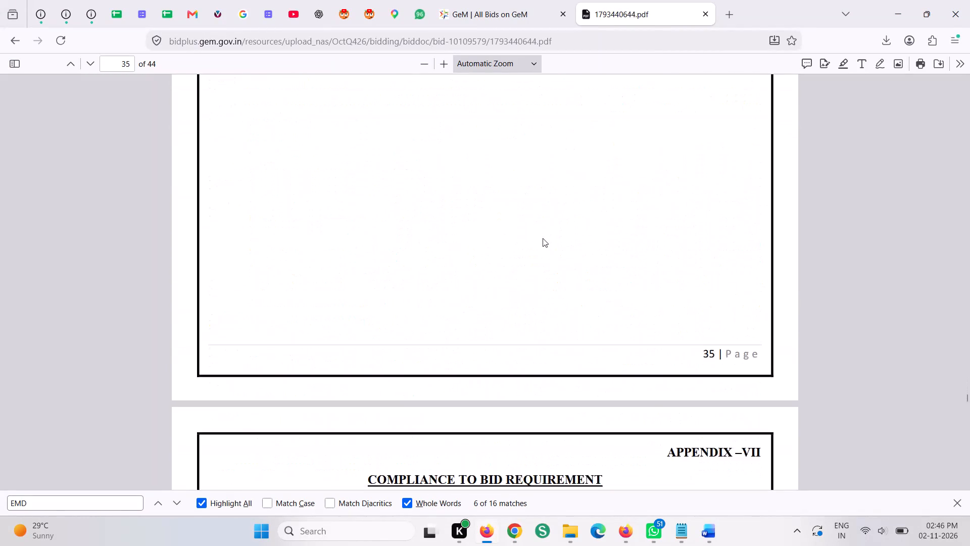
pyautogui.scroll(-2, 543, 238)
pyautogui.scroll(1, 542, 240)
pyautogui.scroll(-4, 547, 247)
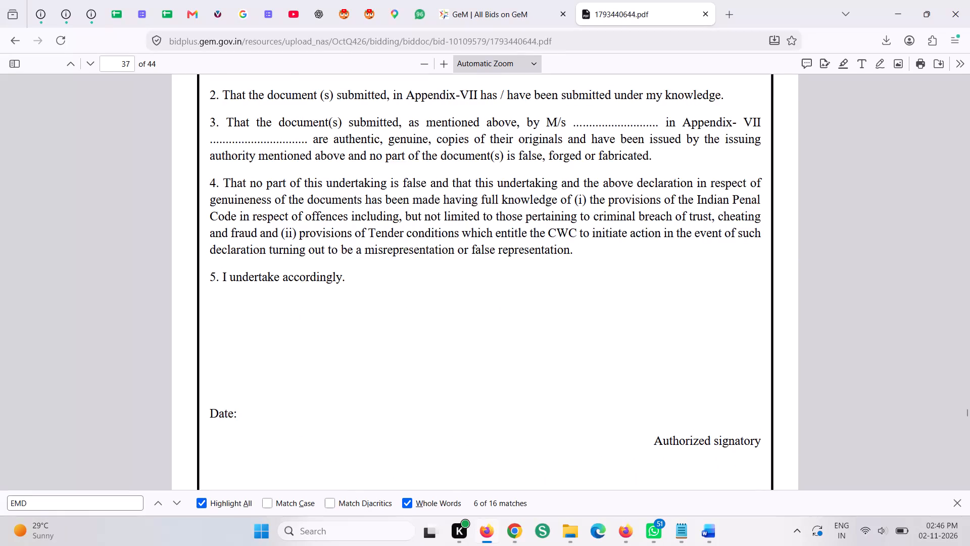
pyautogui.scroll(1, 547, 249)
pyautogui.scroll(-9, 547, 249)
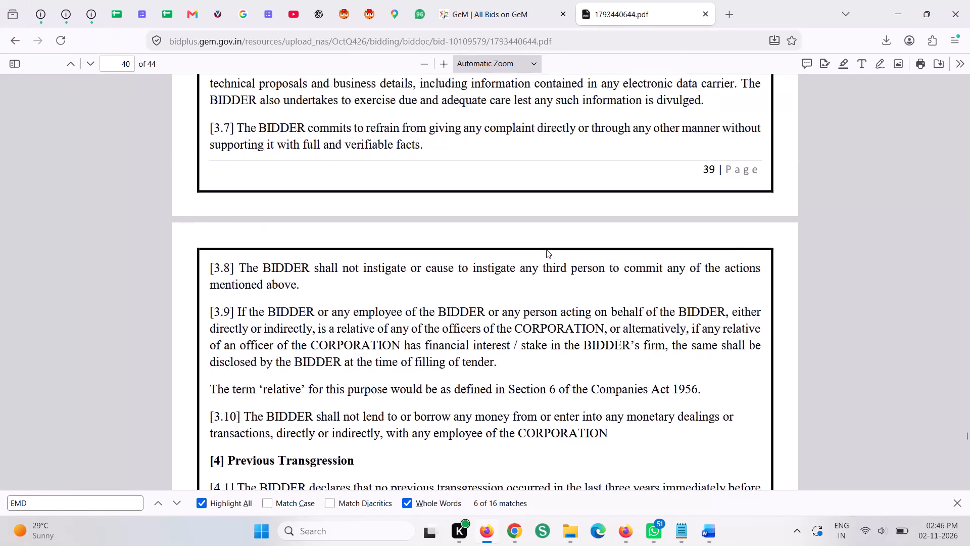
pyautogui.scroll(-8, 546, 249)
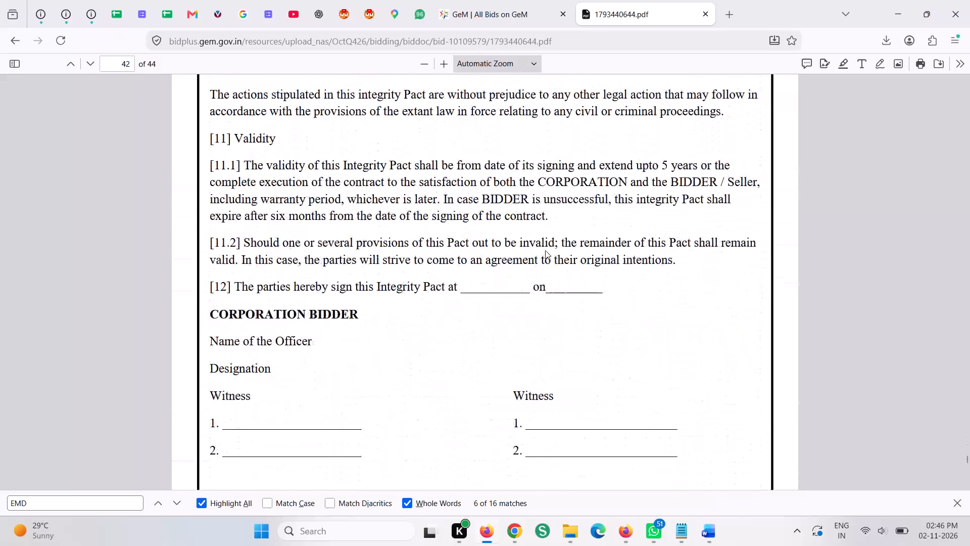
pyautogui.scroll(-2, 552, 231)
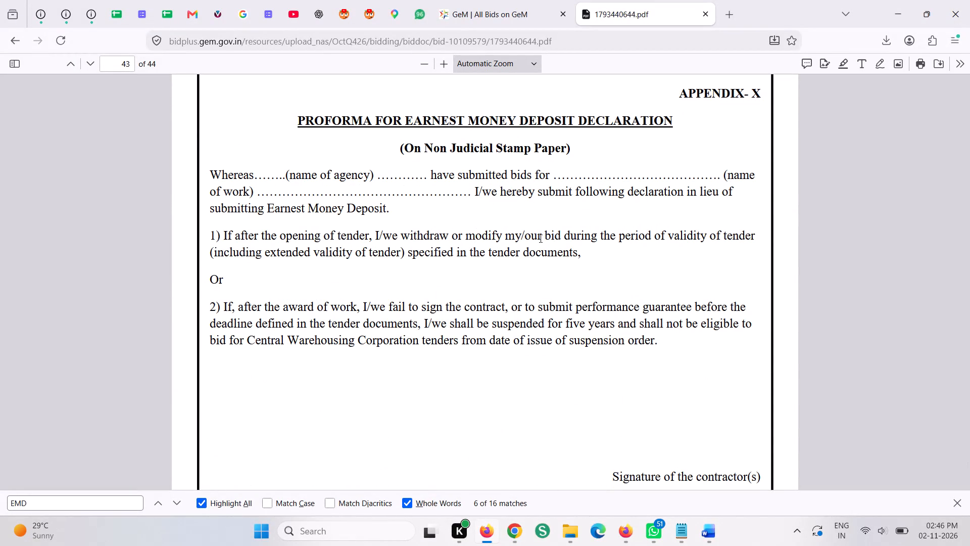
pyautogui.scroll(-4, 542, 247)
pyautogui.scroll(1, 546, 247)
pyautogui.scroll(-4, 454, 221)
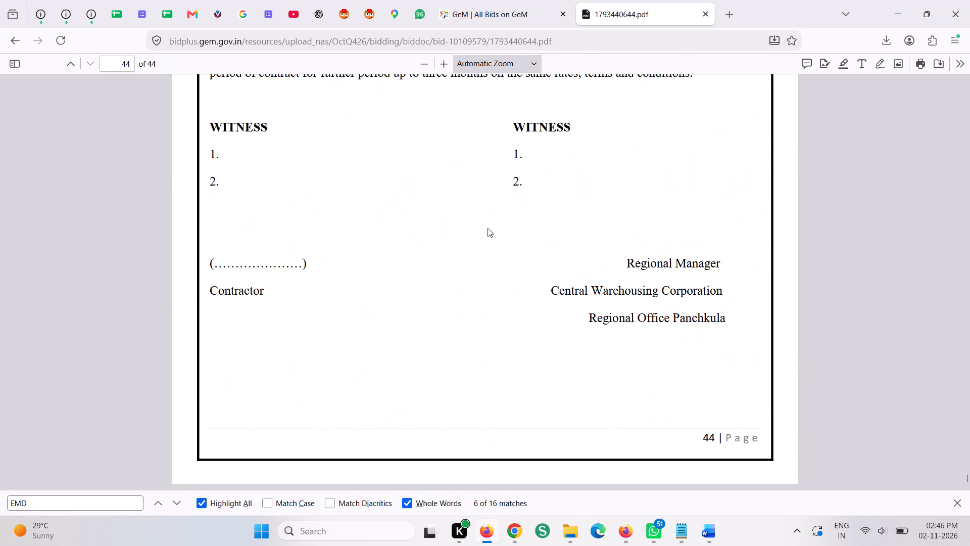
pyautogui.scroll(3, 488, 228)
pyautogui.scroll(1, 676, 266)
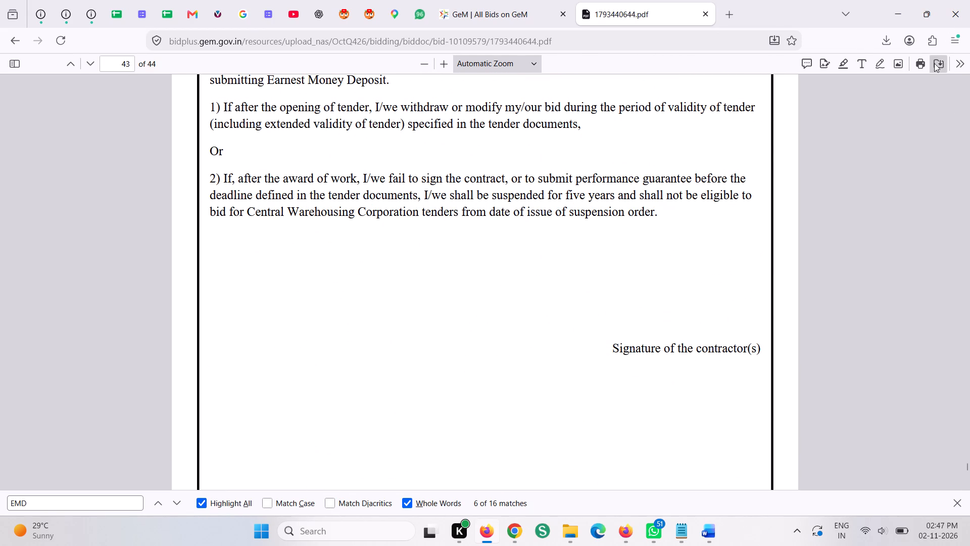
pyautogui.click(917, 61)
pyautogui.click(747, 149)
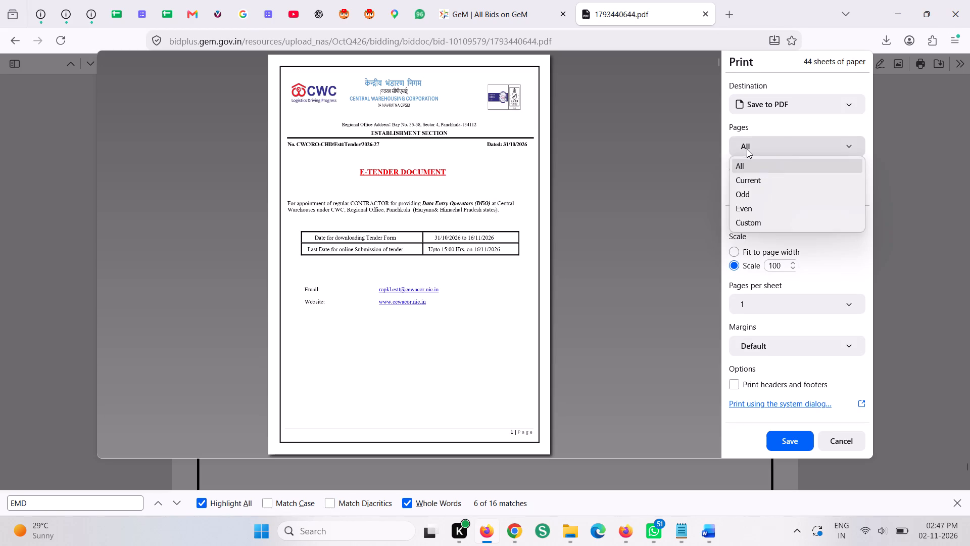
pyautogui.click(744, 218)
pyautogui.write('34-43')
pyautogui.press('Return')
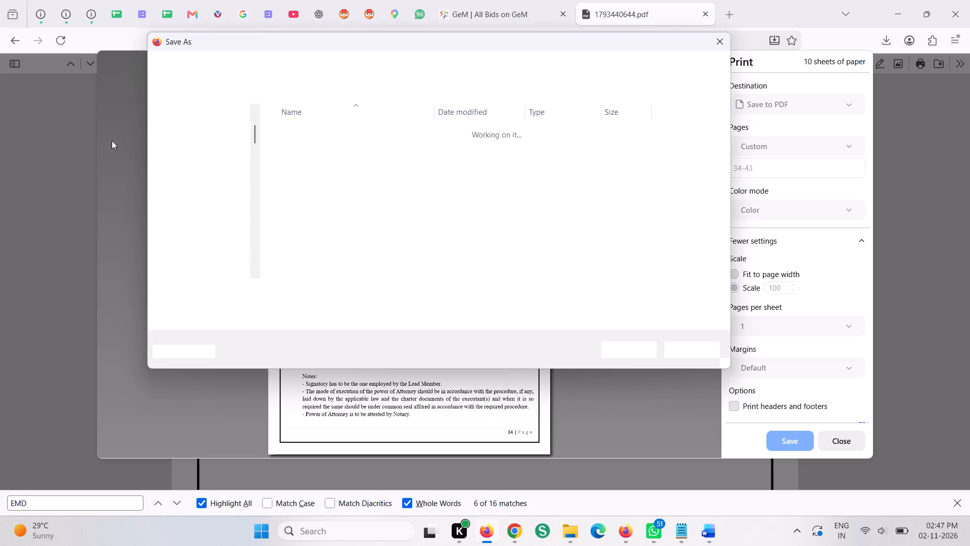
pyautogui.scroll(14, 139, 193)
pyautogui.click(208, 161)
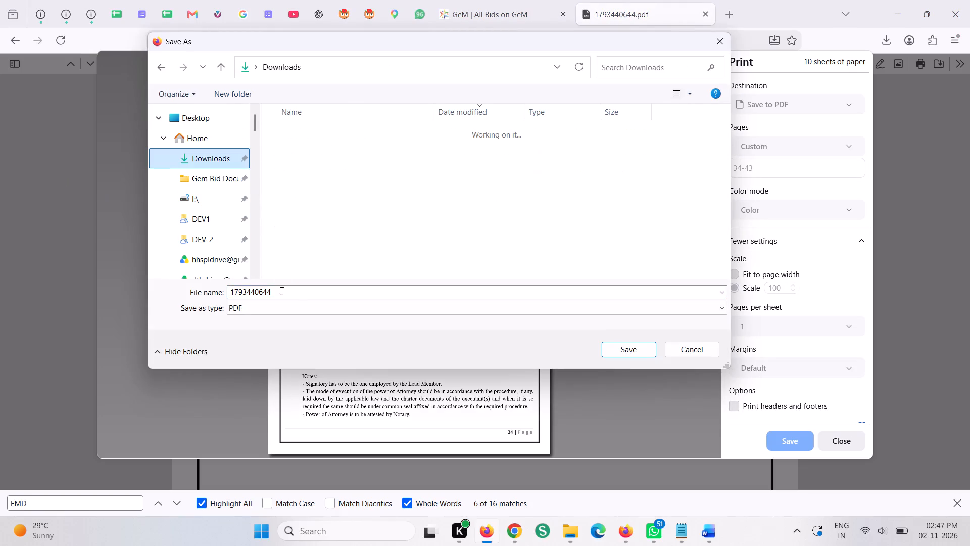
pyautogui.click(282, 293)
pyautogui.press('Return')
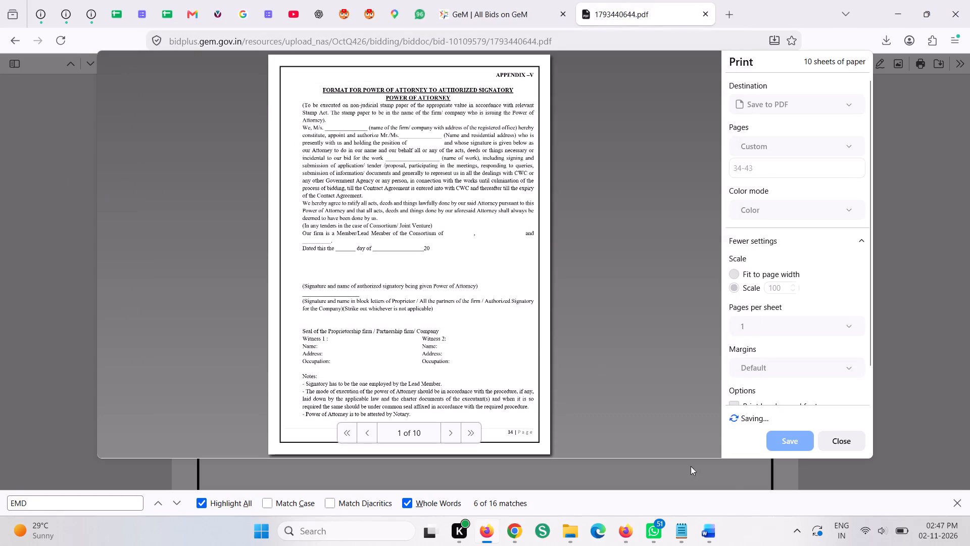
# Switch to the ALL ANNEXURES document in Word and bring up its page for opening another file.
pyautogui.click(698, 523)
pyautogui.click(949, 475)
pyautogui.scroll(3, 347, 196)
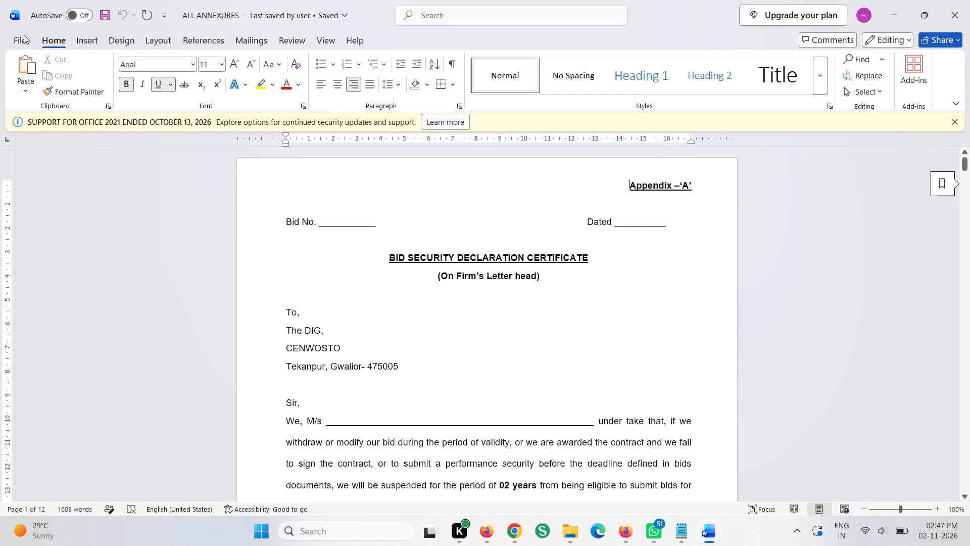
pyautogui.click(11, 41)
pyautogui.click(33, 119)
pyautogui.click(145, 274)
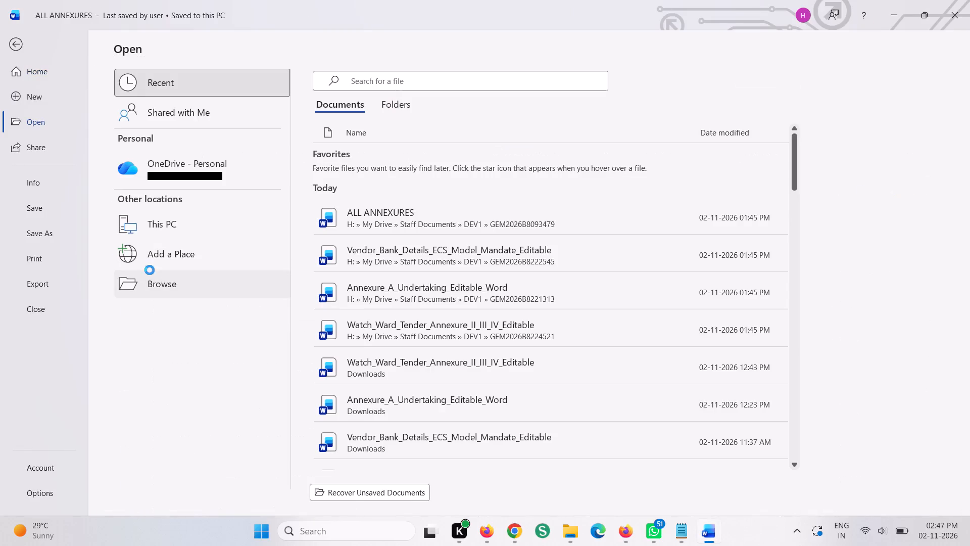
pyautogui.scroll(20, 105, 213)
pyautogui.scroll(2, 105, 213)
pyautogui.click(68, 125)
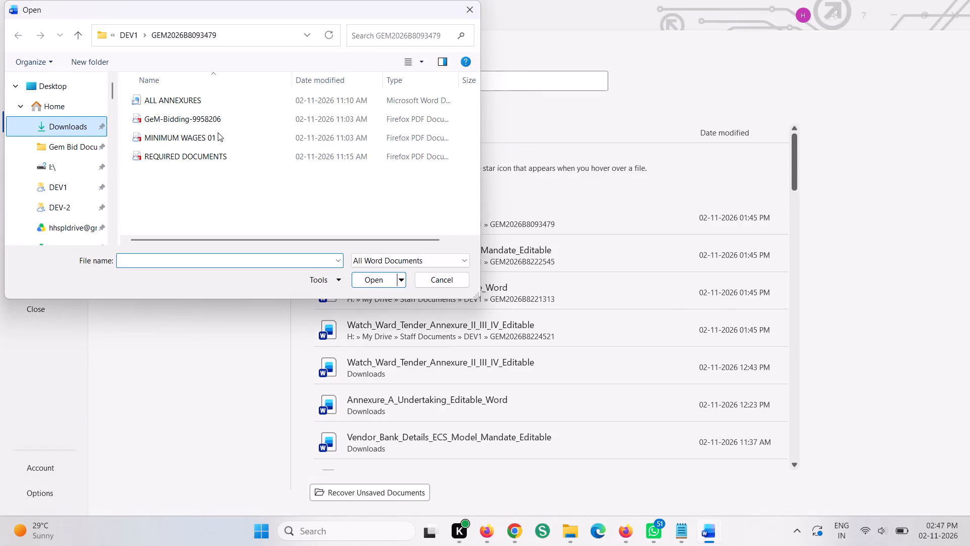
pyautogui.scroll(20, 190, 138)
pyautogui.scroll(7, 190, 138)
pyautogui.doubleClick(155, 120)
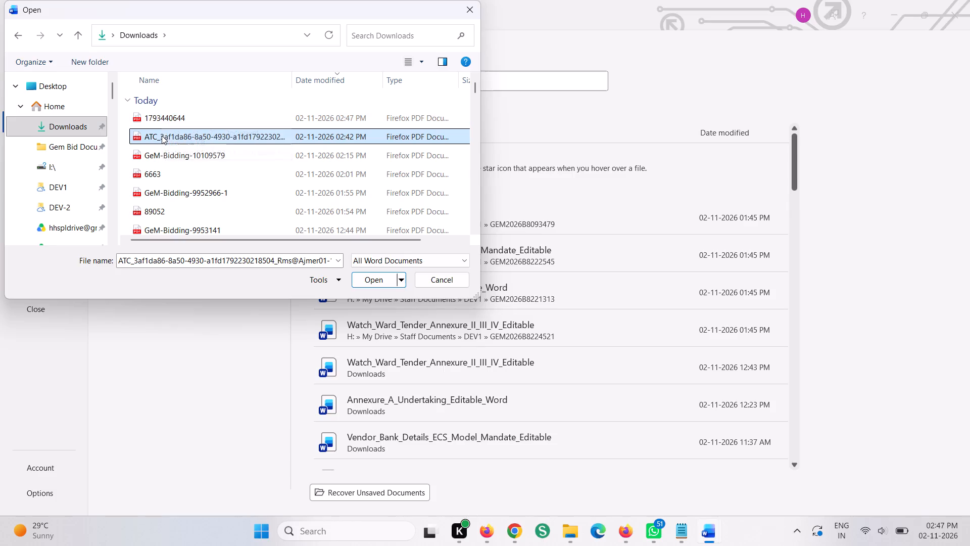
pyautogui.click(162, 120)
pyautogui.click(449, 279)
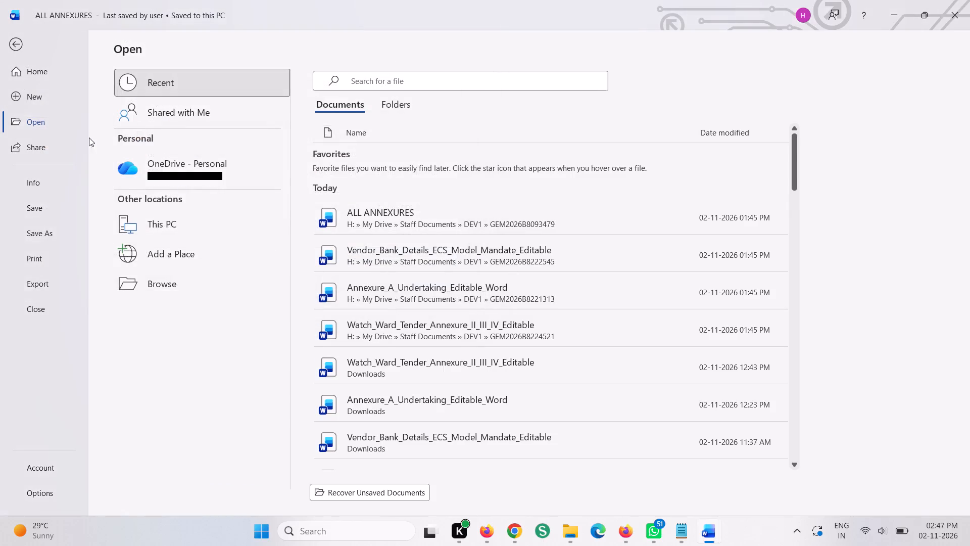
pyautogui.click(137, 270)
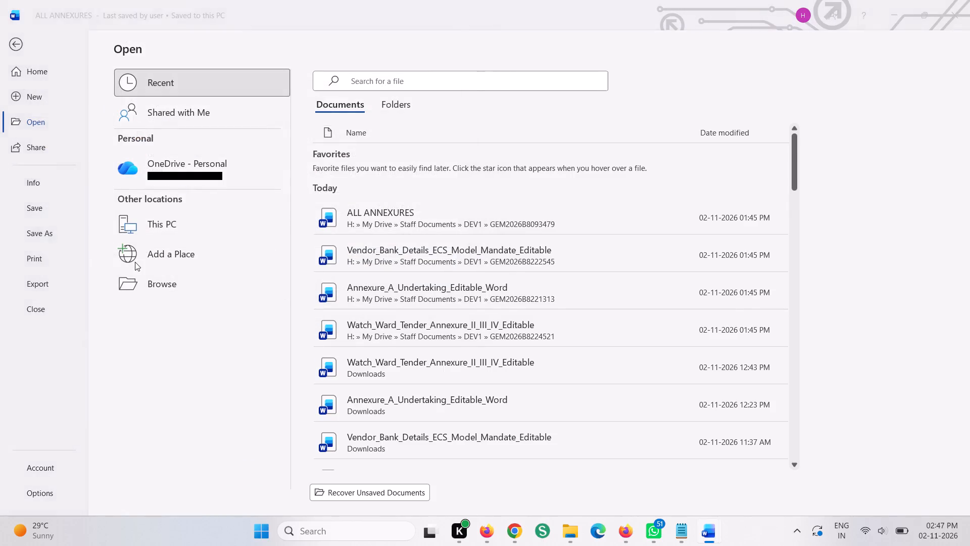
pyautogui.scroll(7, 159, 175)
pyautogui.scroll(13, 78, 133)
pyautogui.click(67, 121)
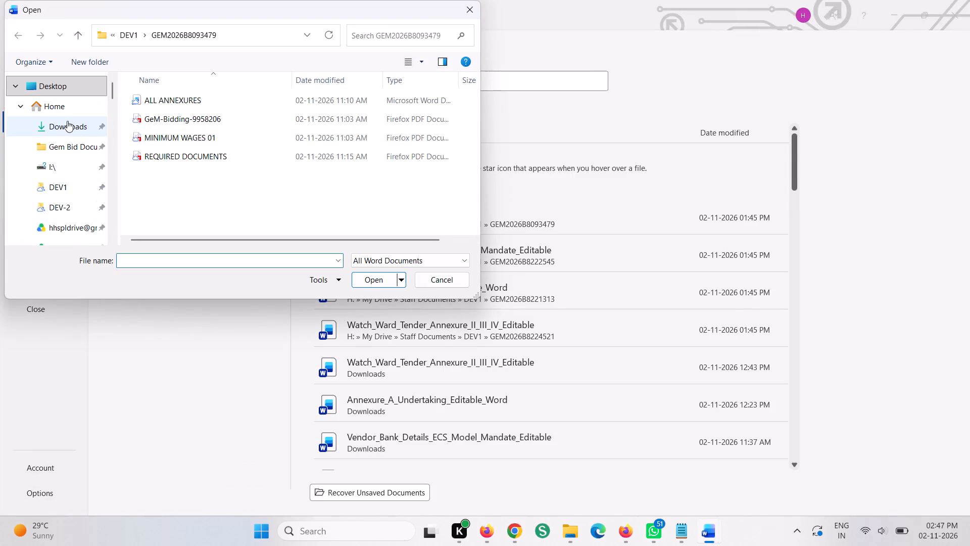
pyautogui.scroll(16, 171, 132)
pyautogui.doubleClick(171, 115)
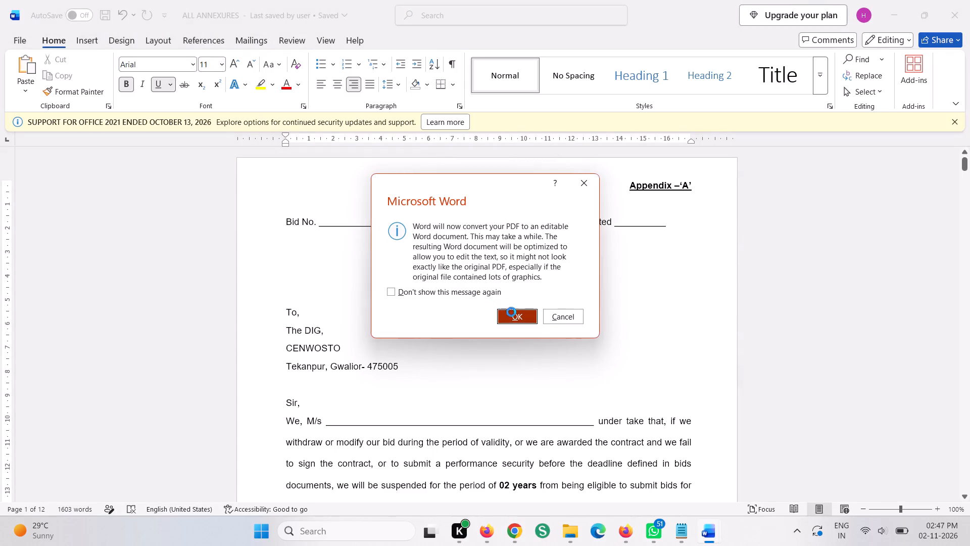
pyautogui.click(512, 313)
pyautogui.click(512, 316)
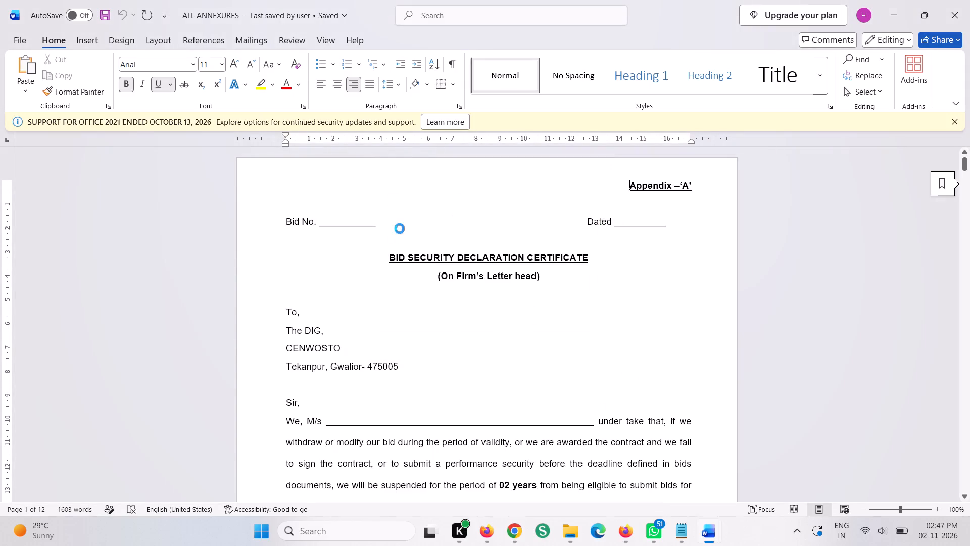
pyautogui.click(354, 241)
pyautogui.click(362, 245)
pyautogui.click(486, 238)
pyautogui.click(575, 200)
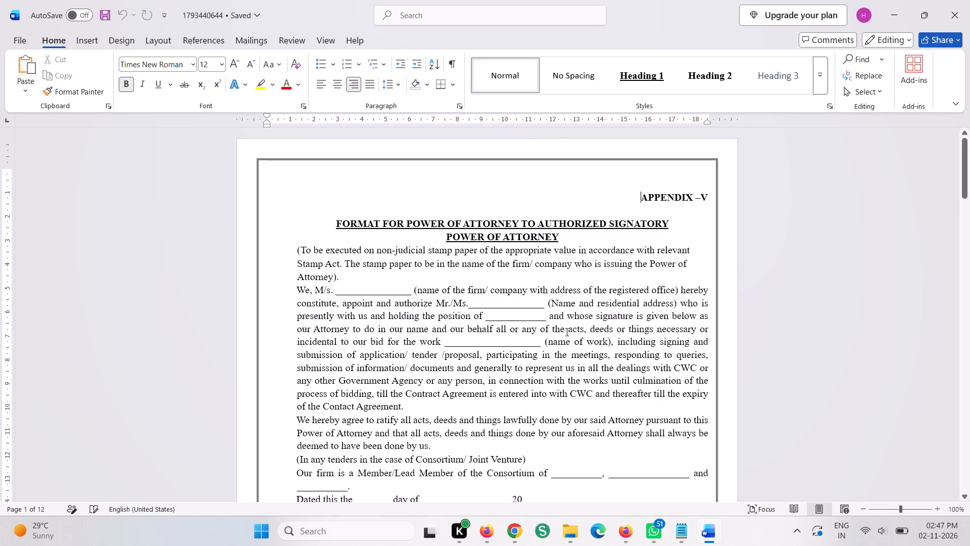
# Delete Appendix VI (sole proprietary firm undertaking) and Appendix VII (Compliance to Bid Requirement), up to just before the Appendix VIII heading.
pyautogui.scroll(-2, 566, 333)
pyautogui.scroll(2, 521, 325)
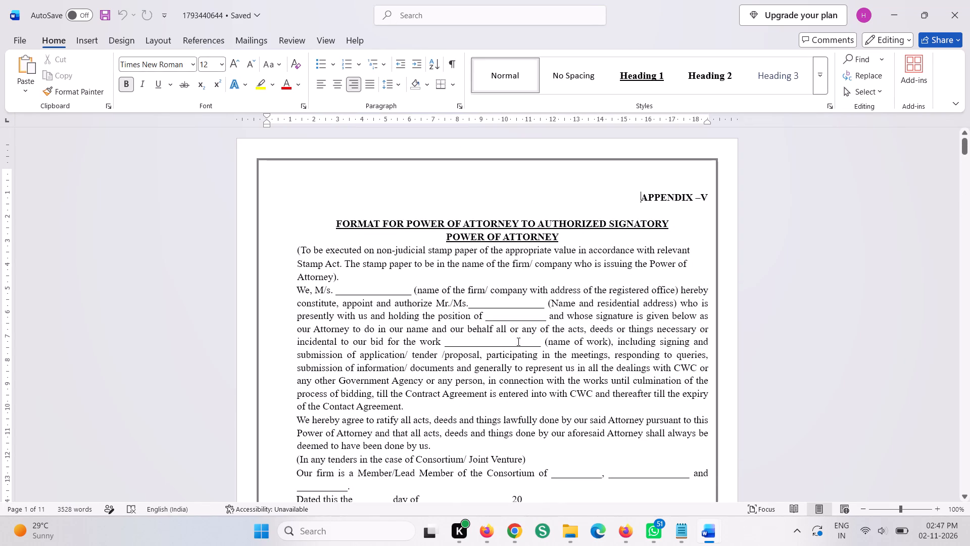
pyautogui.scroll(-1, 457, 345)
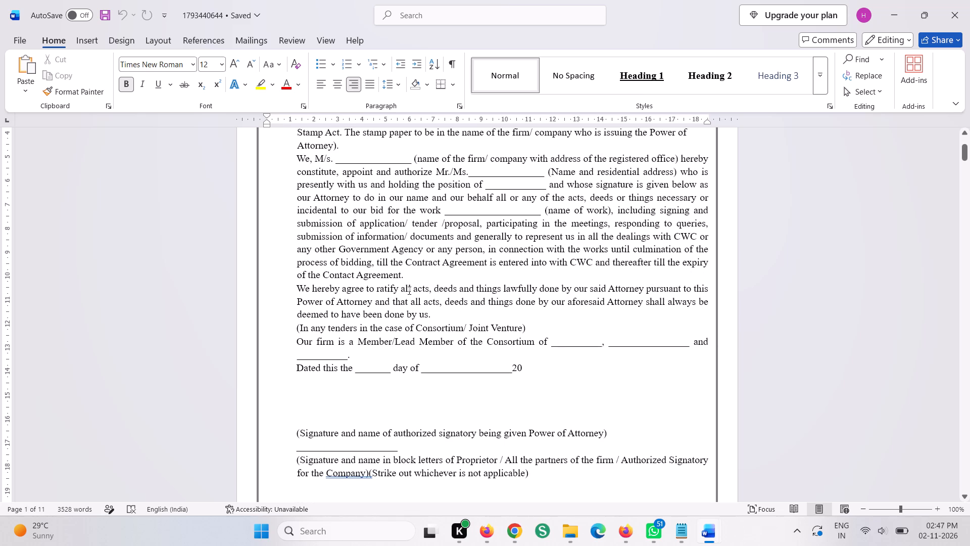
pyautogui.scroll(-3, 490, 381)
pyautogui.scroll(-1, 490, 341)
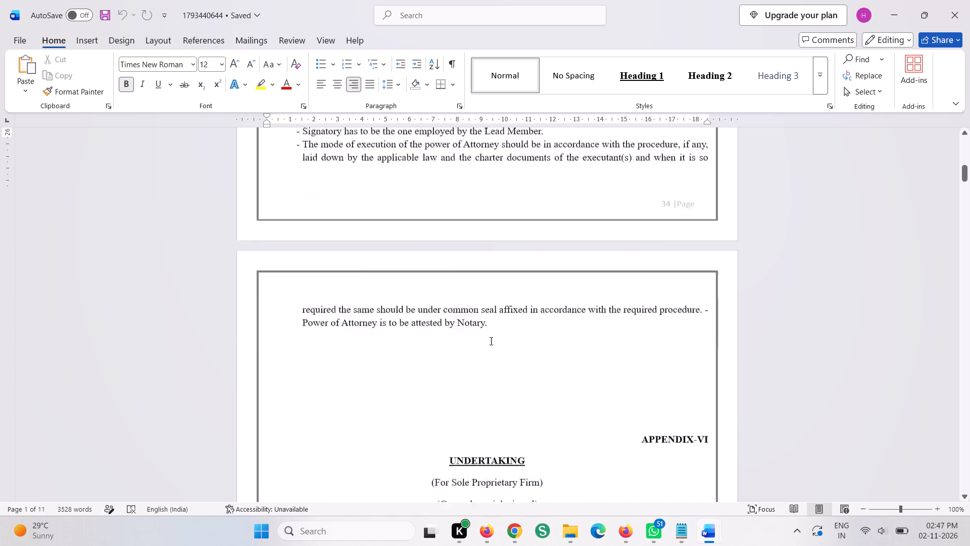
pyautogui.scroll(-2, 509, 330)
pyautogui.scroll(1, 541, 187)
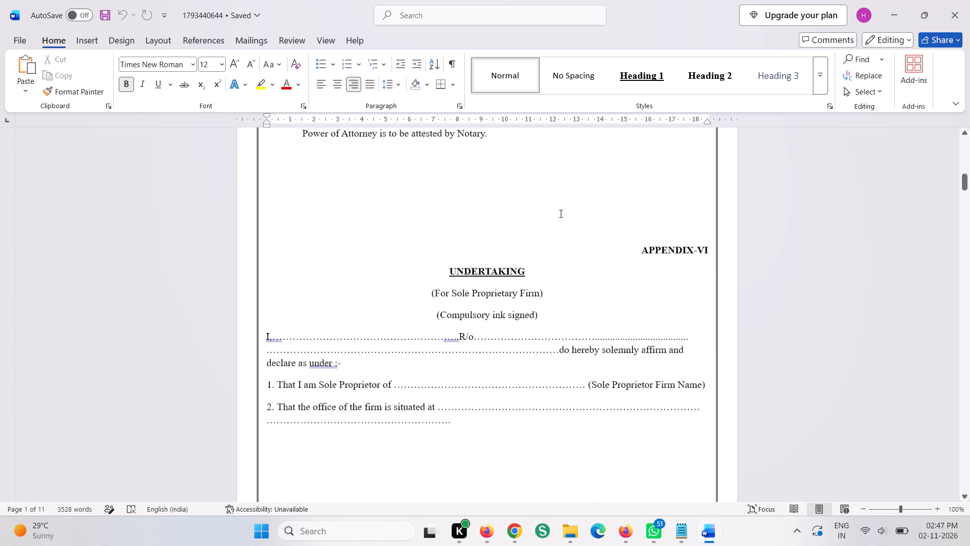
pyautogui.moveTo(636, 255); pyautogui.dragTo(657, 545)
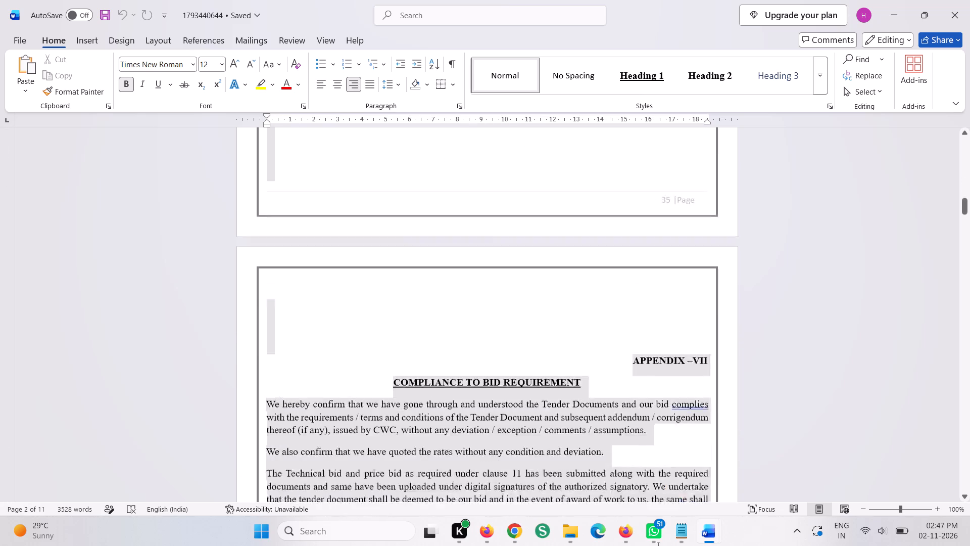
pyautogui.moveTo(657, 545); pyautogui.dragTo(418, 132)
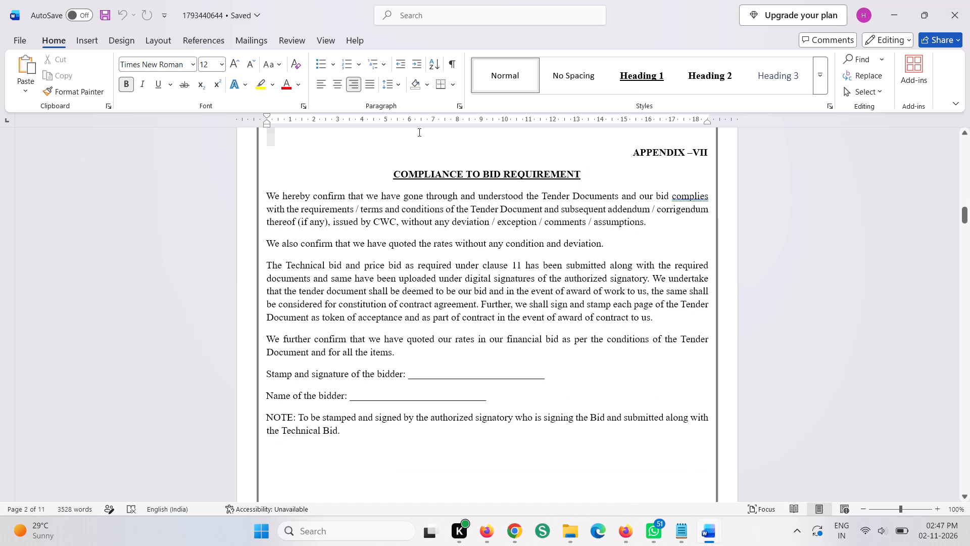
pyautogui.moveTo(418, 132); pyautogui.dragTo(418, 92)
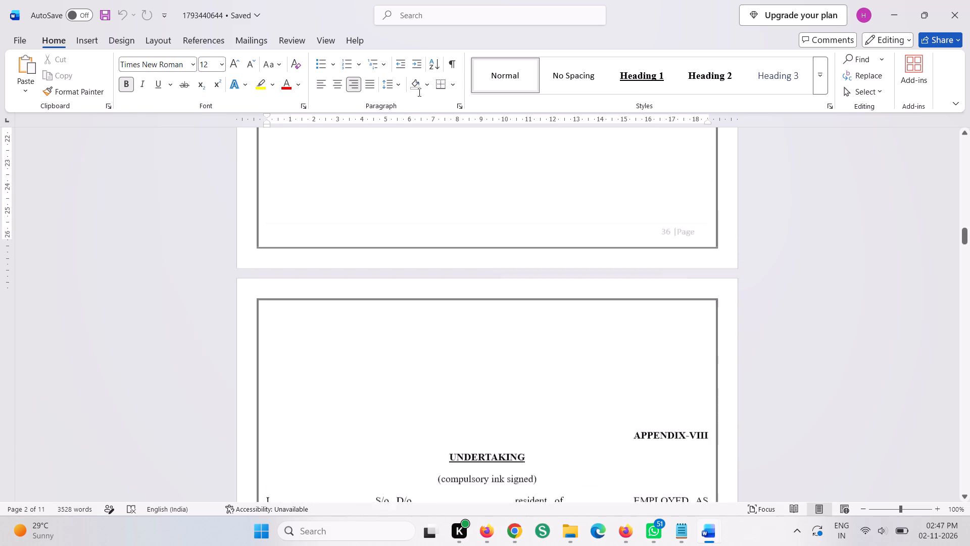
pyautogui.moveTo(418, 92); pyautogui.dragTo(489, 521)
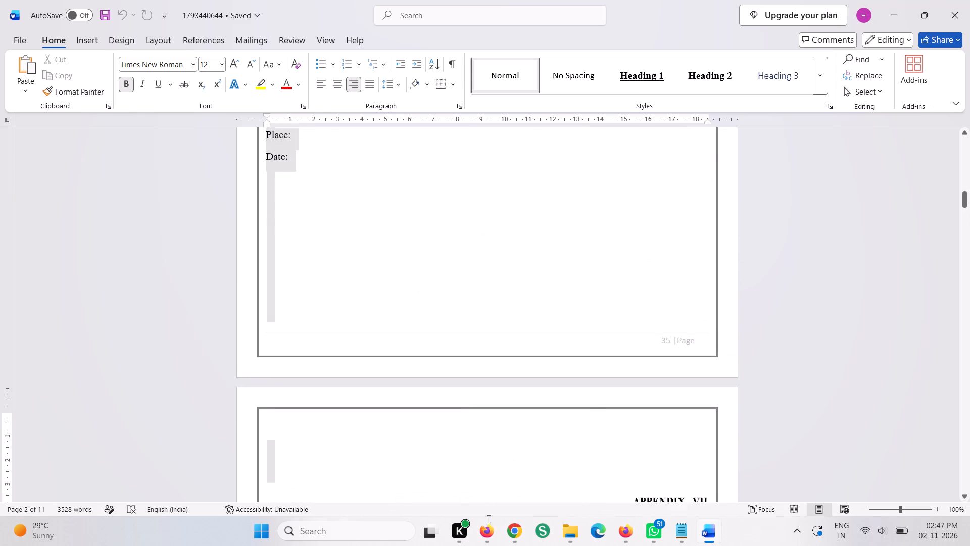
pyautogui.moveTo(489, 521); pyautogui.dragTo(488, 340)
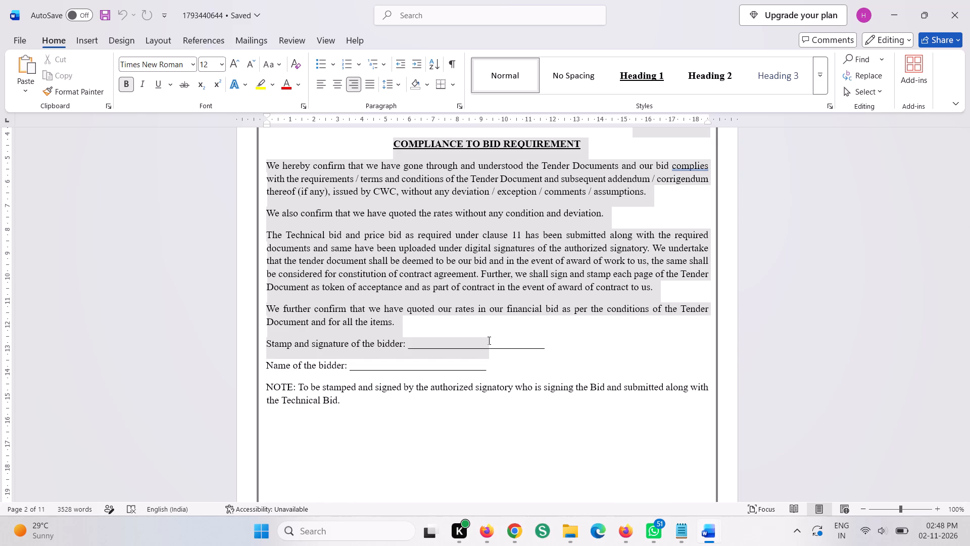
pyautogui.moveTo(488, 340); pyautogui.dragTo(473, 346)
pyautogui.moveTo(473, 346); pyautogui.dragTo(455, 343)
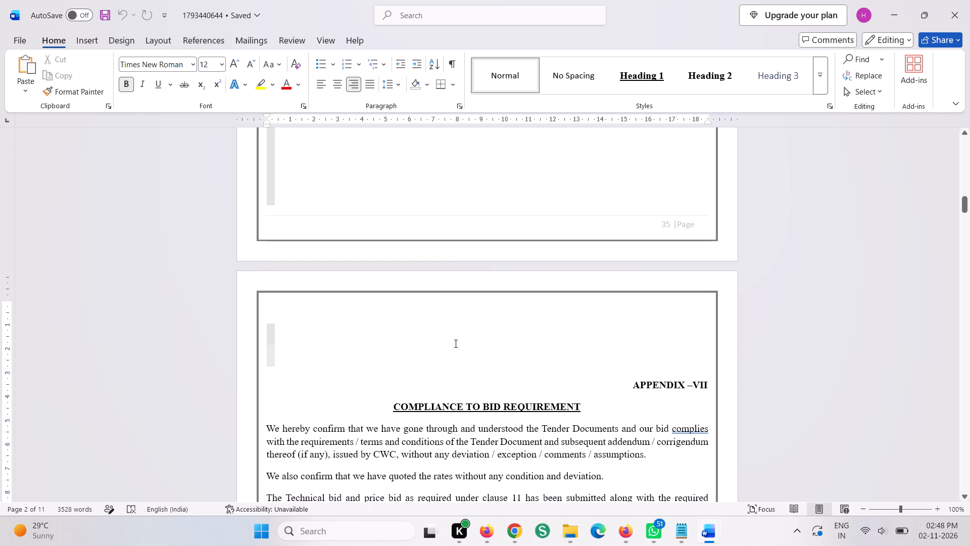
pyautogui.moveTo(455, 343); pyautogui.dragTo(437, 226)
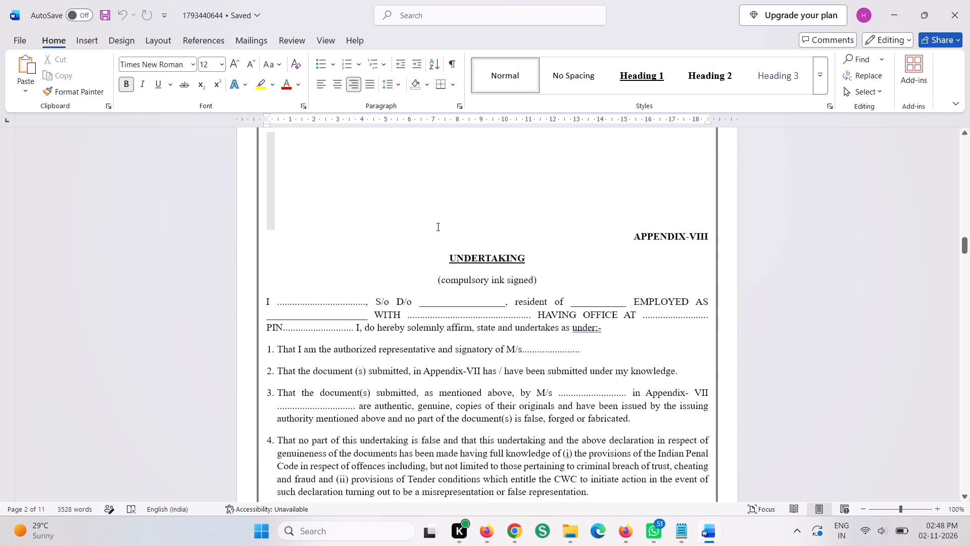
pyautogui.moveTo(437, 226); pyautogui.dragTo(433, 217)
pyautogui.press('BackSpace')
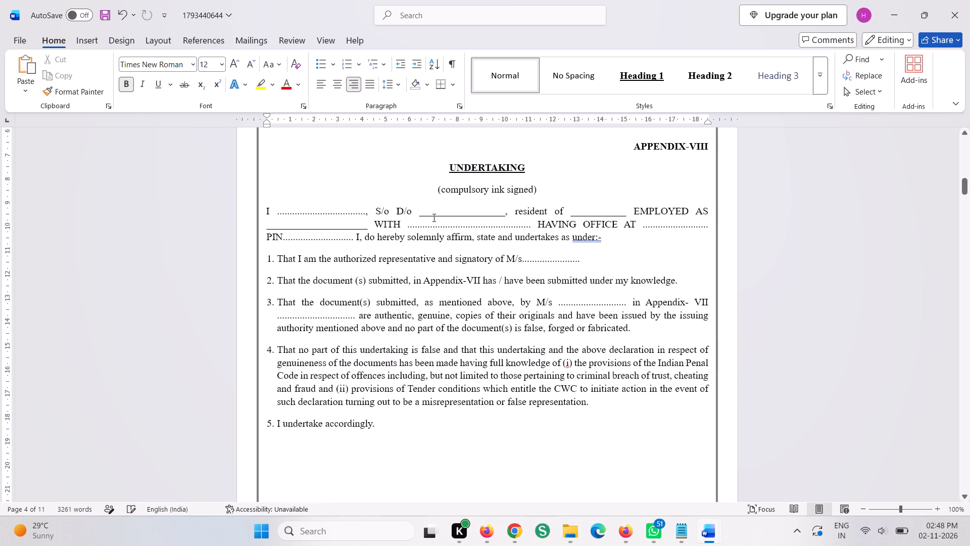
# Examine the converted forms from the Appendix VIII undertaking through the Pre Contract Integrity Pact to the Earnest Money Deposit Declaration in Appendix X.
pyautogui.scroll(-3, 497, 327)
pyautogui.scroll(-2, 476, 247)
pyautogui.click(462, 282)
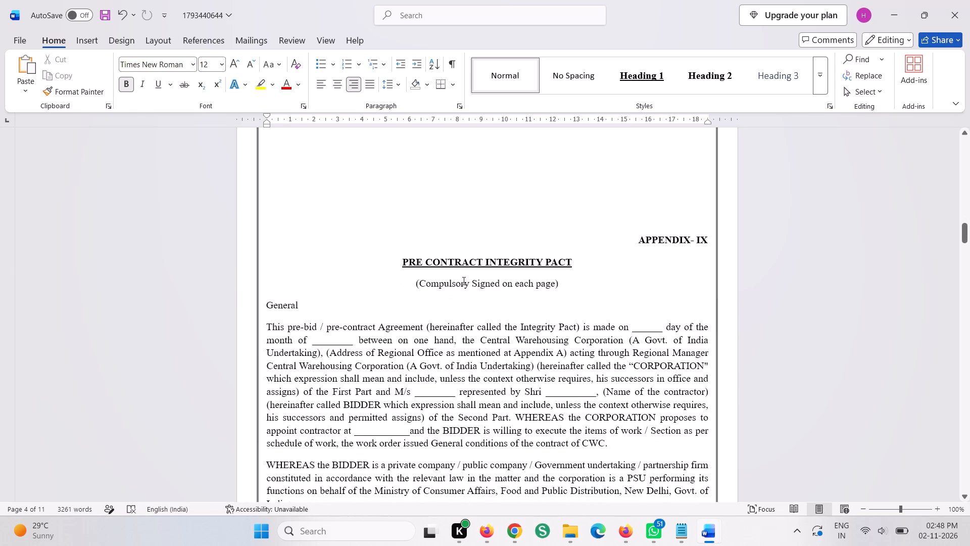
pyautogui.scroll(-12, 502, 309)
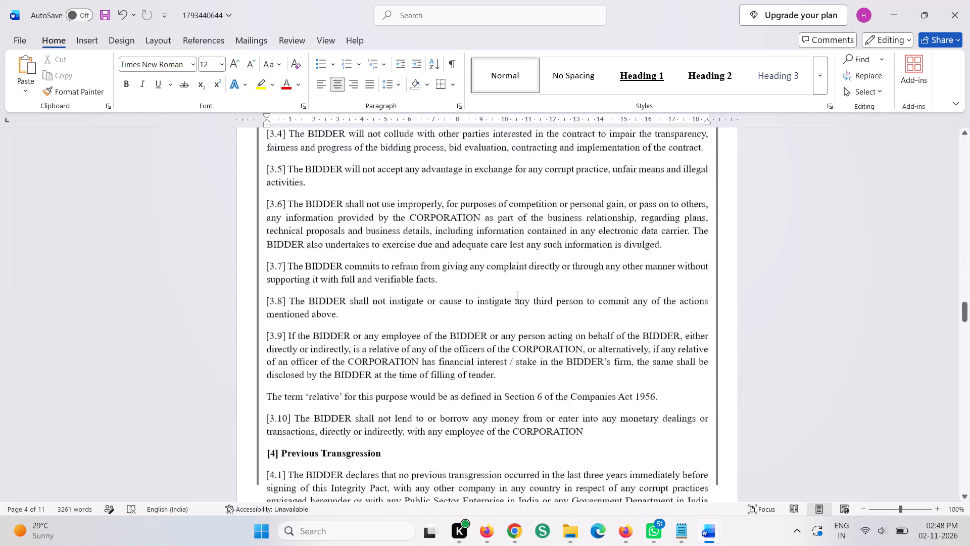
pyautogui.scroll(-16, 531, 293)
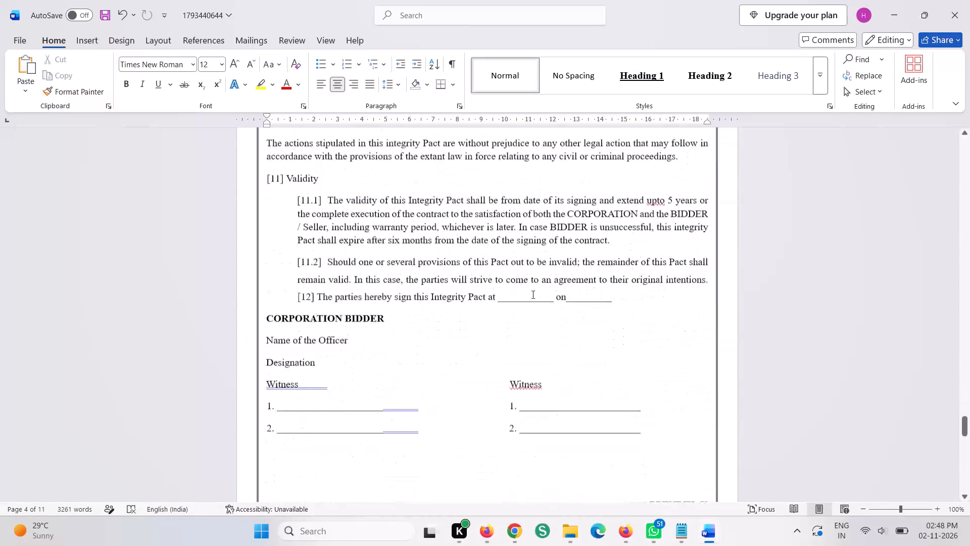
pyautogui.scroll(-3, 532, 294)
pyautogui.scroll(2, 502, 298)
pyautogui.click(539, 294)
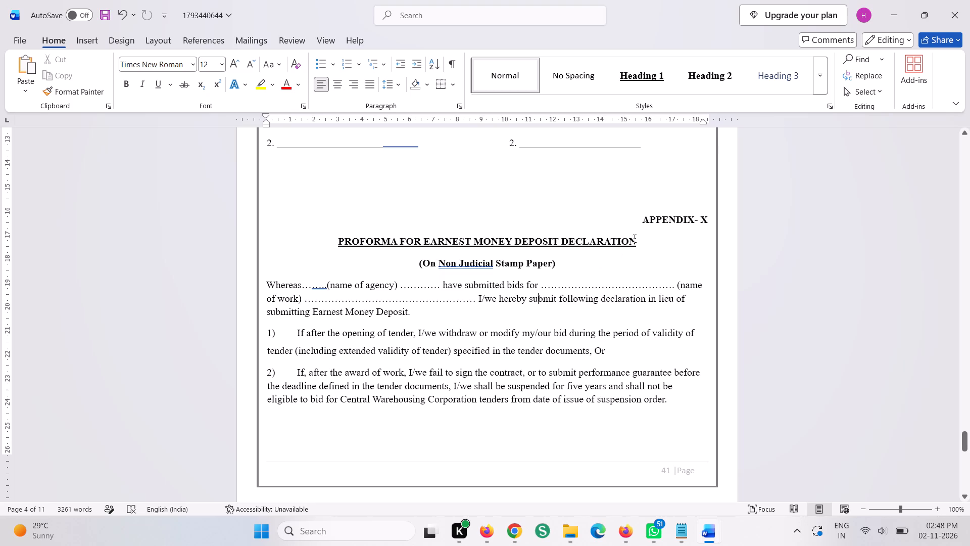